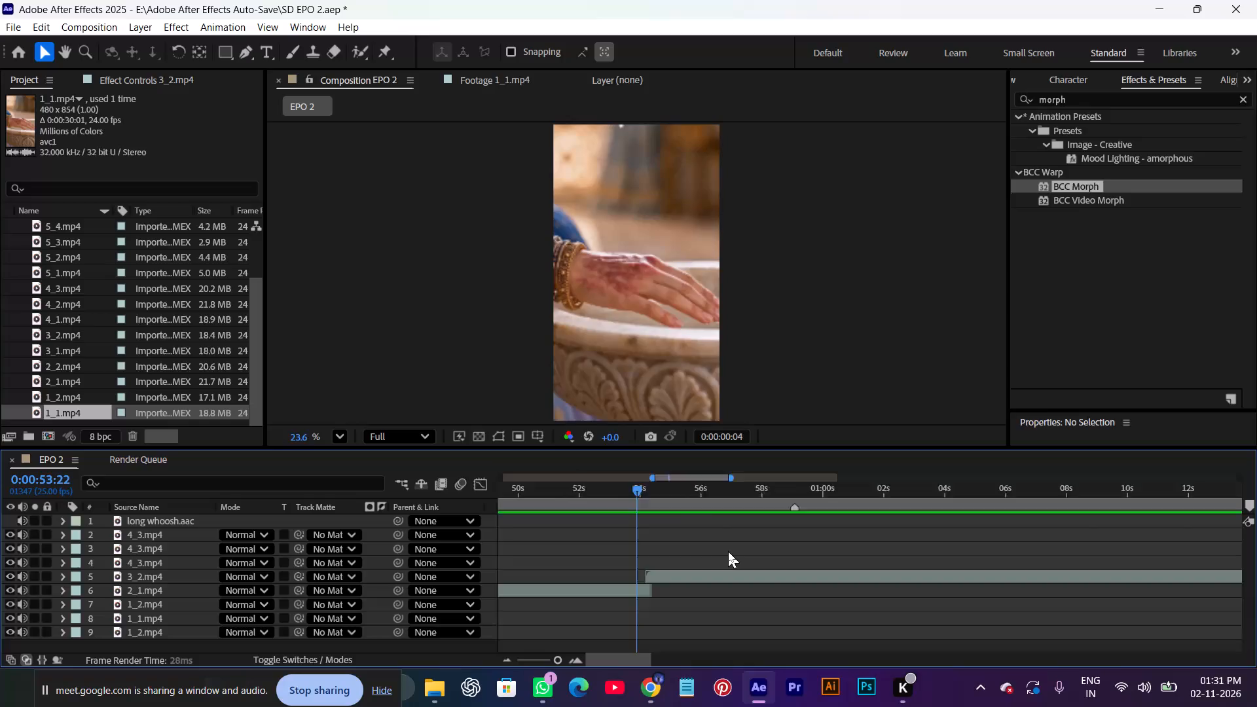
Check the final clips of the EPO 2 composition around 0:01:47:10 and save the project.
alt+scroll(723, 577, down, 1)
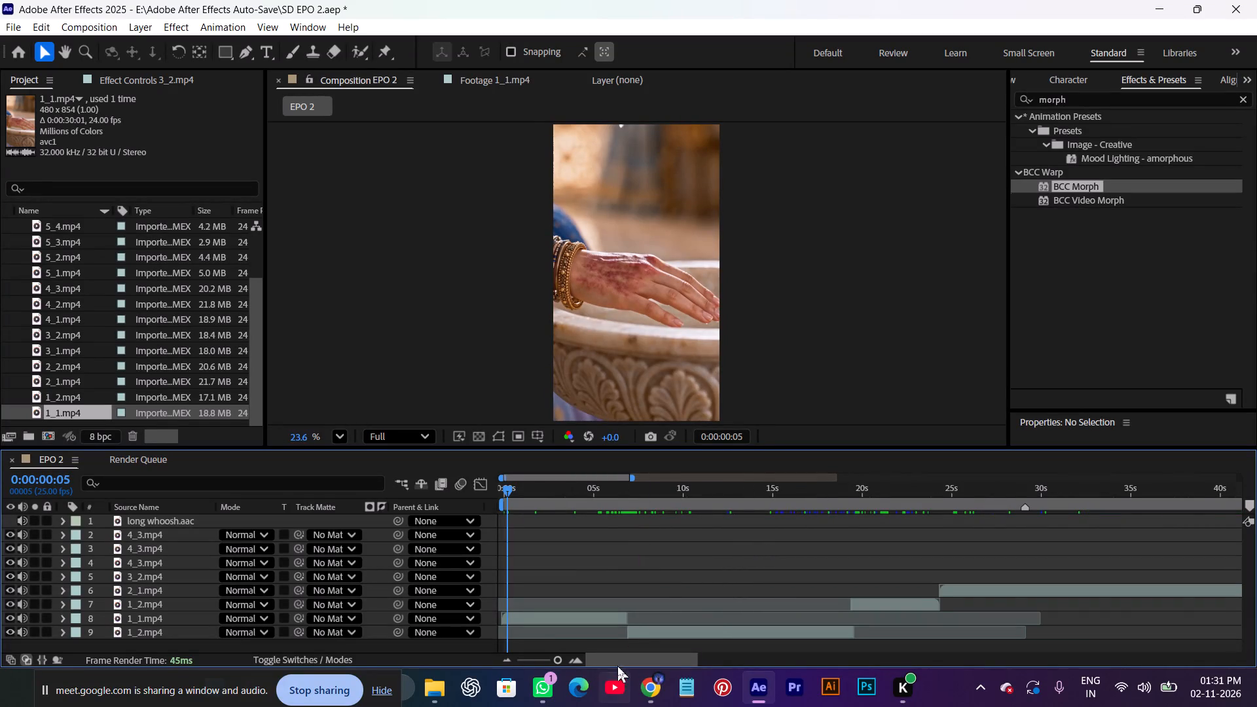
drag(630, 656, 885, 667)
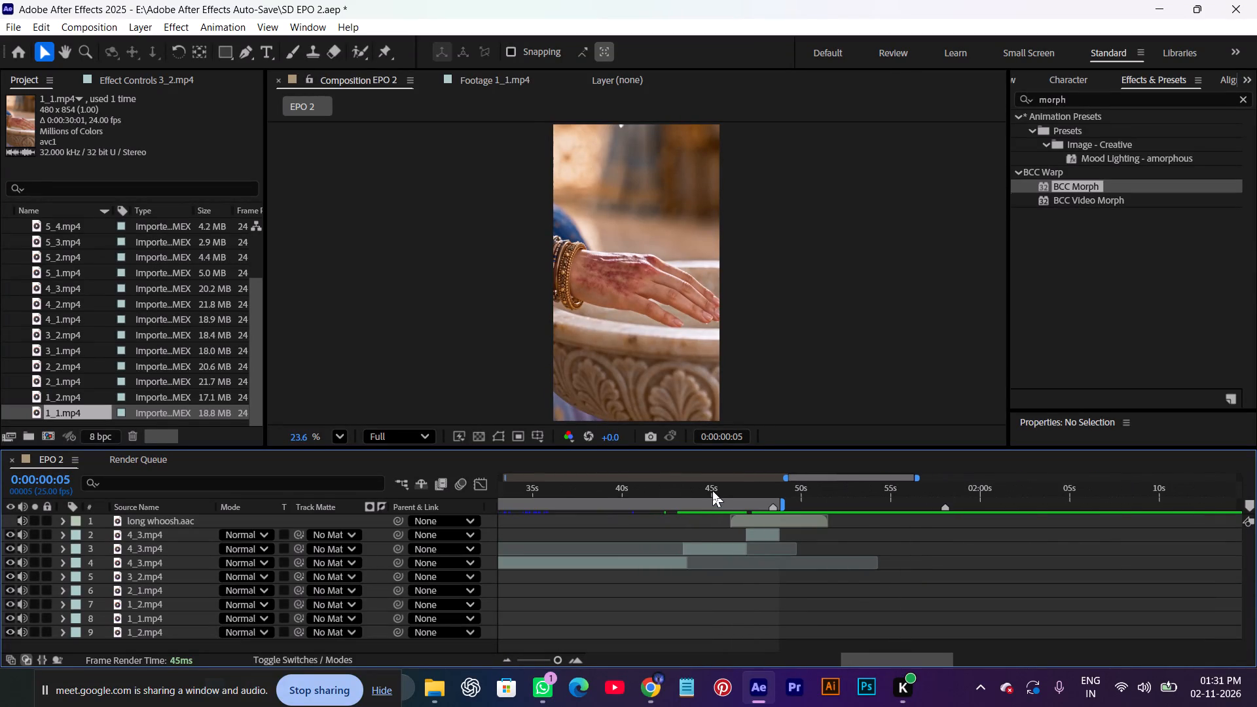
drag(713, 490, 754, 493)
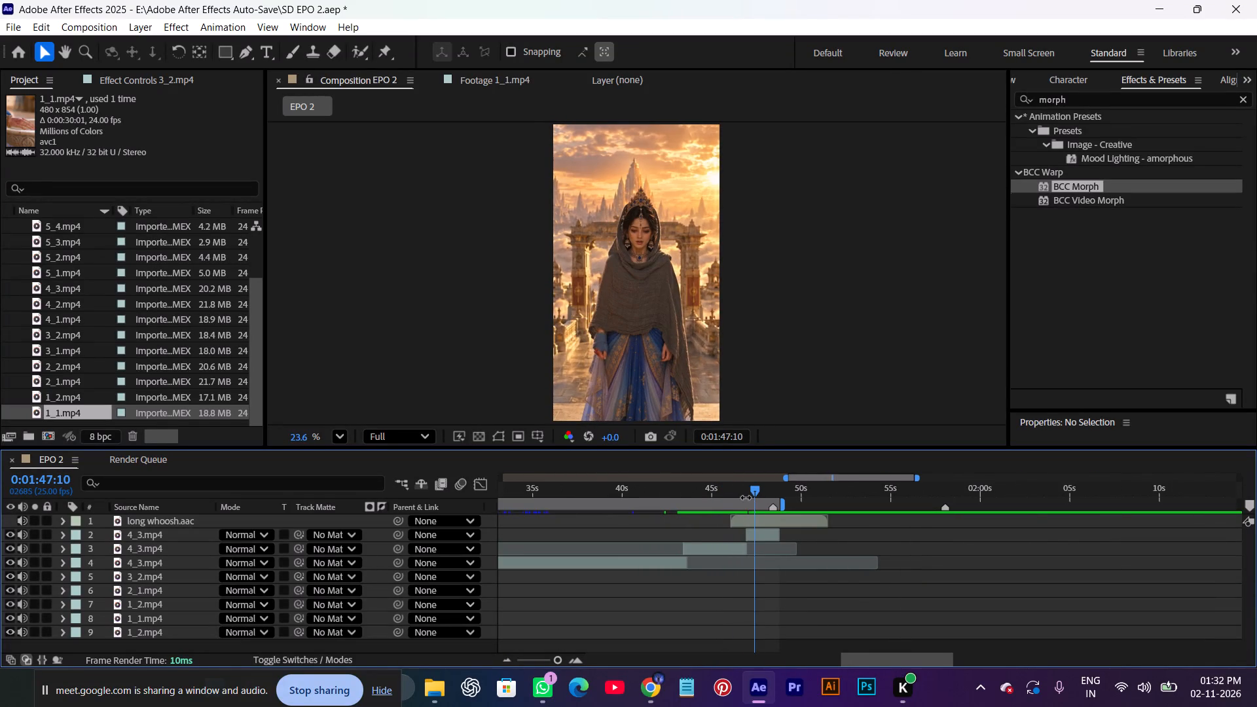
key(ctrl+s)
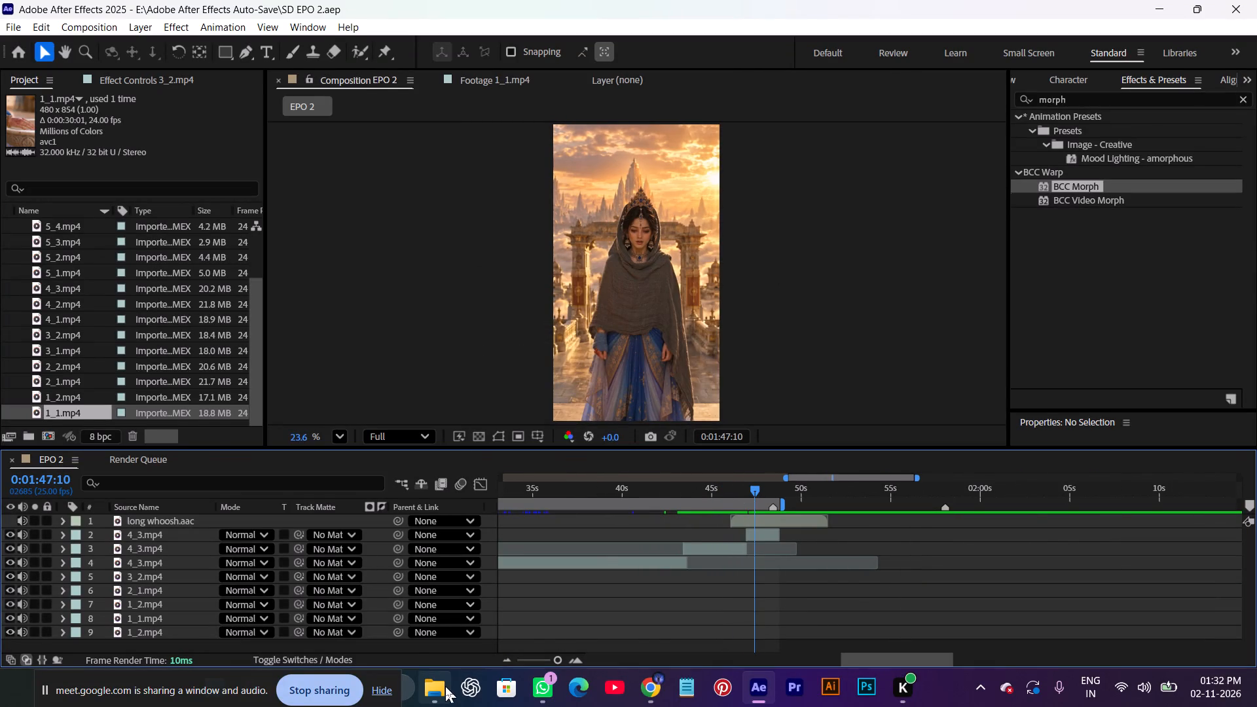
Open the SD EPO 3 project from the Adobe After Effects Auto-Save folder.
click(445, 686)
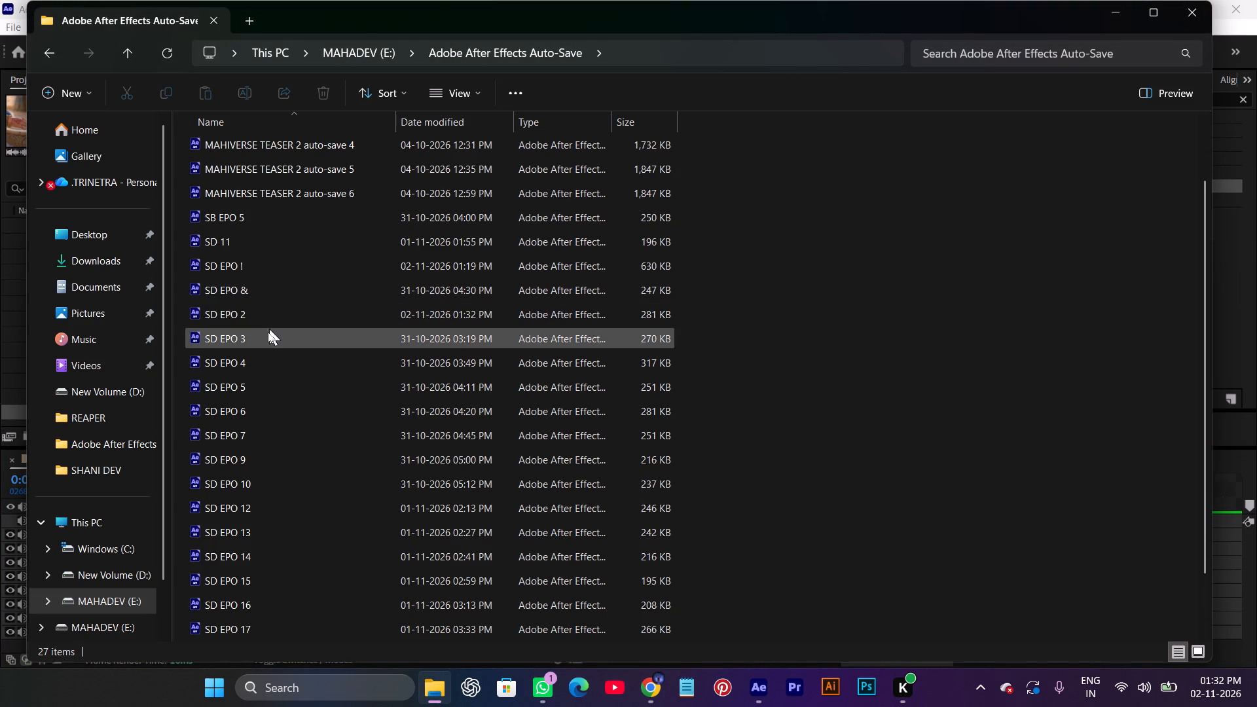
click(268, 332)
click(268, 332)
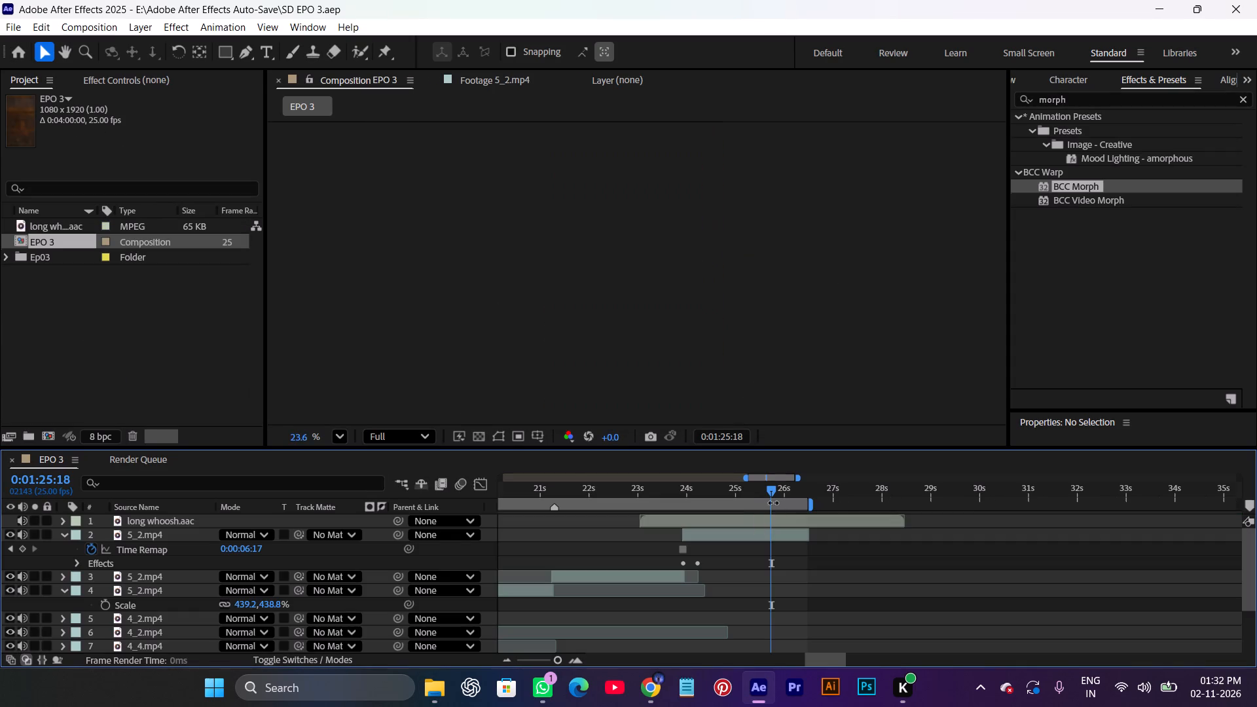
Play the EPO 3 composition from 0:00:00:00 to review its opening clips.
drag(769, 486, 361, 522)
scroll(513, 538, down, 5)
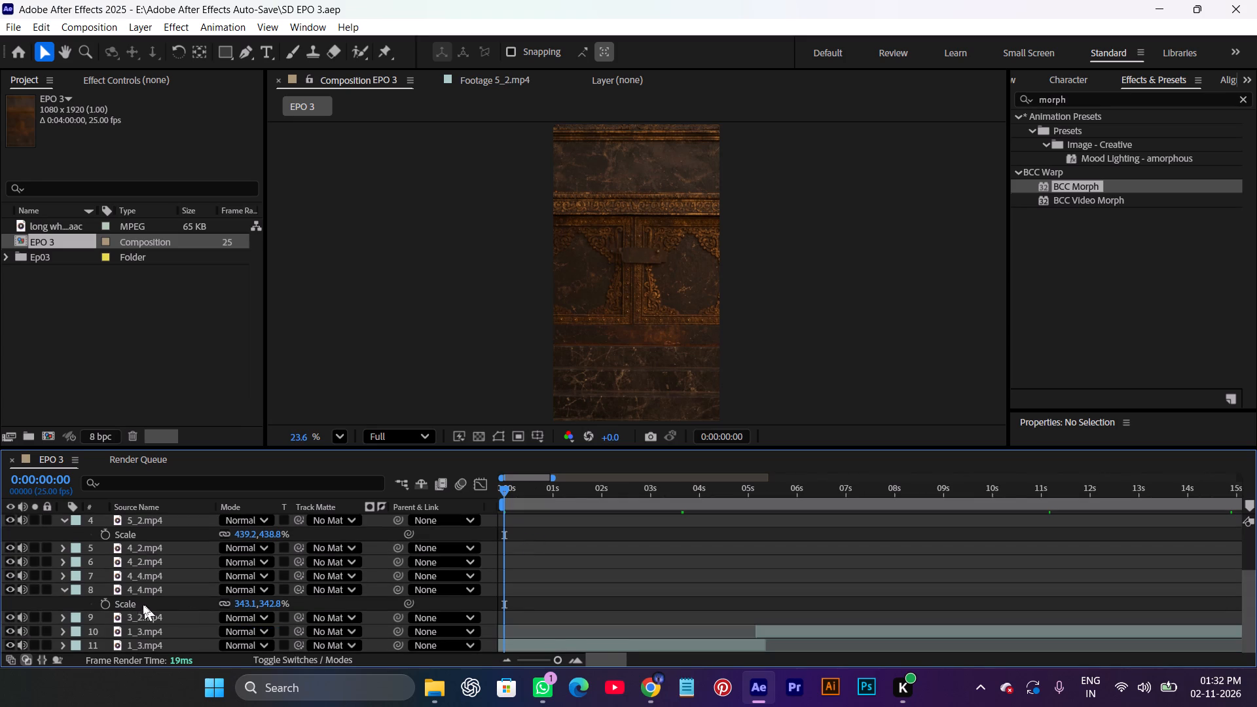
scroll(503, 535, down, 2)
key(space)
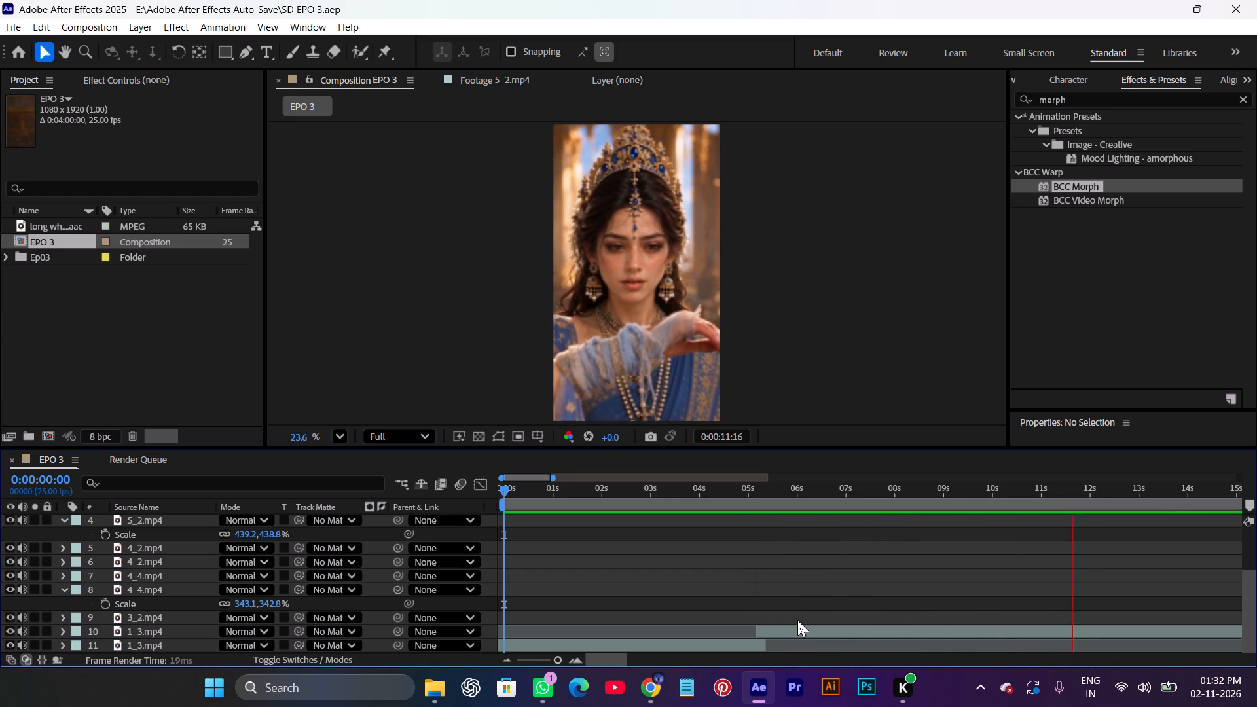
key(space)
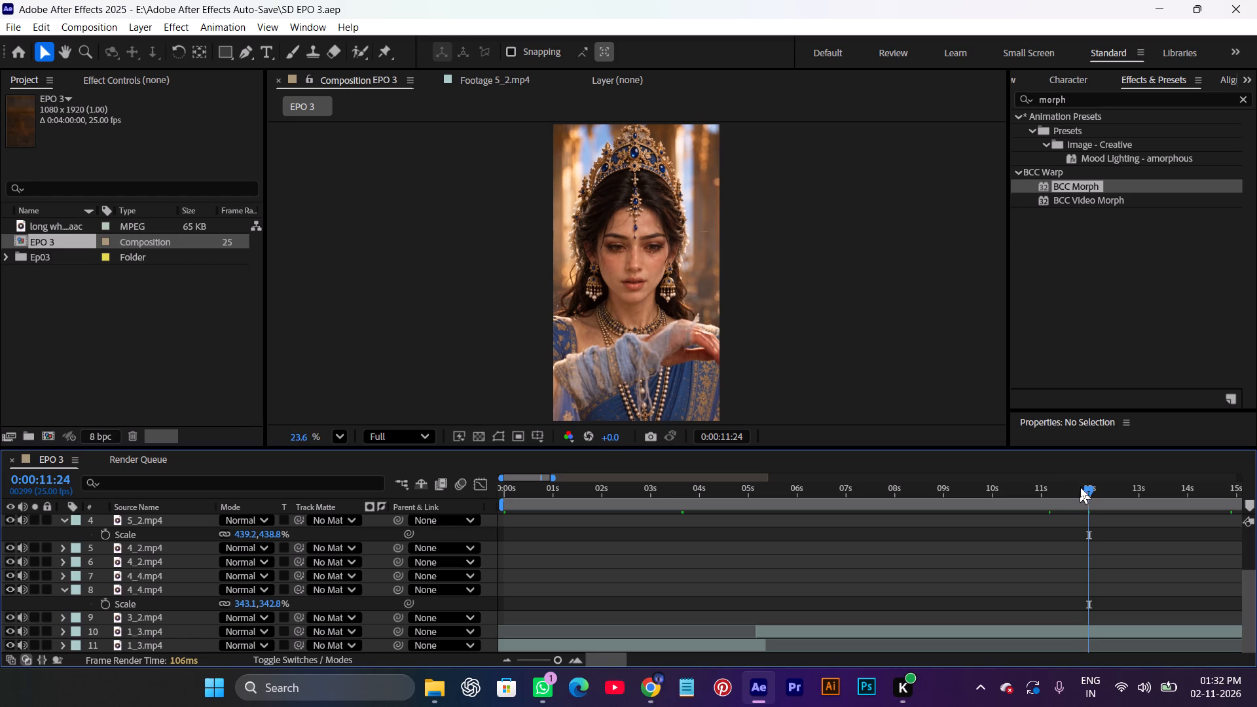
Collapse the Scale properties shown under layer 8 (4_4.mp4) and layer 4 (5_2.mp4).
click(62, 587)
click(65, 537)
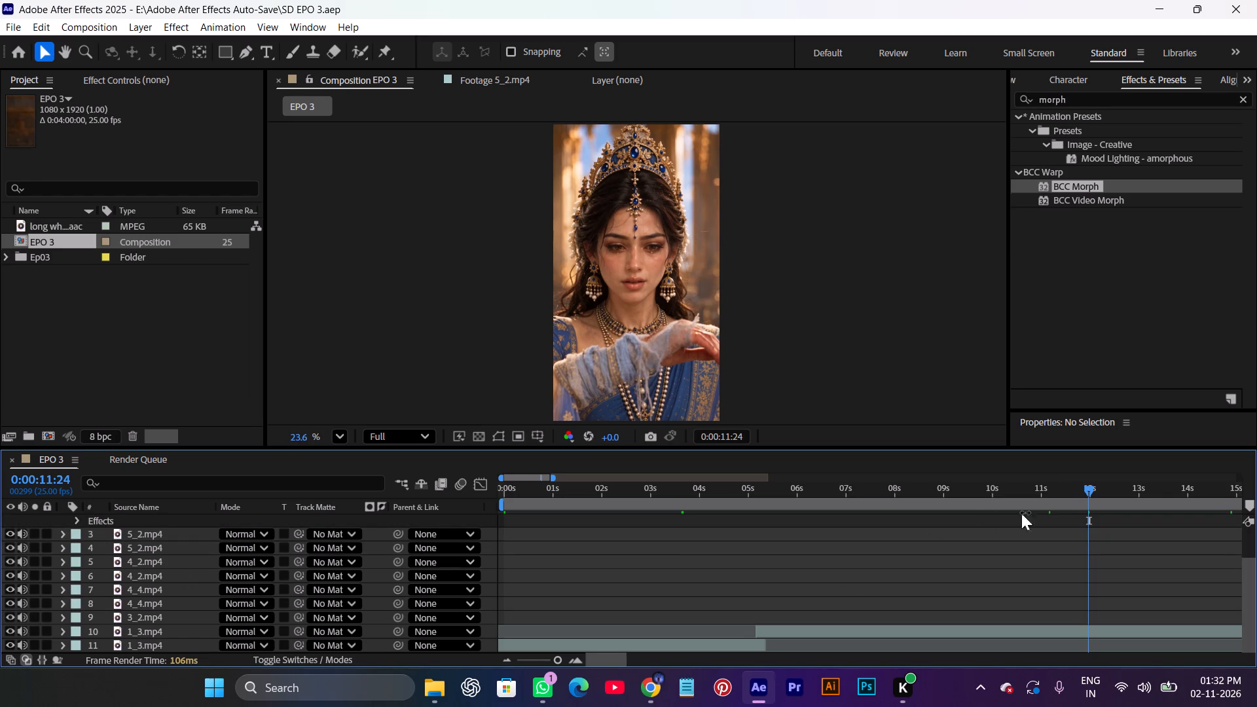
Examine the transition between the two 1_3.mp4 layers, between about 4 and 7 seconds, and select layer 10.
scroll(1047, 531, down, 1)
drag(1091, 493, 699, 582)
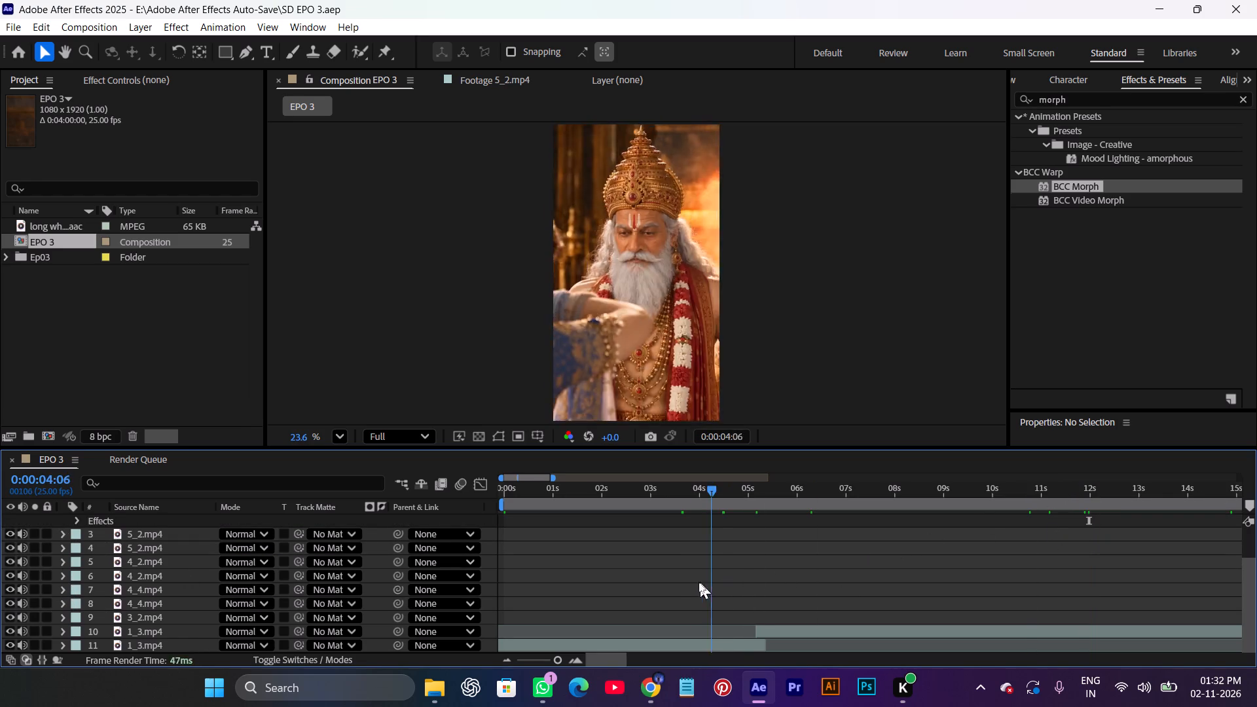
drag(699, 582, 723, 596)
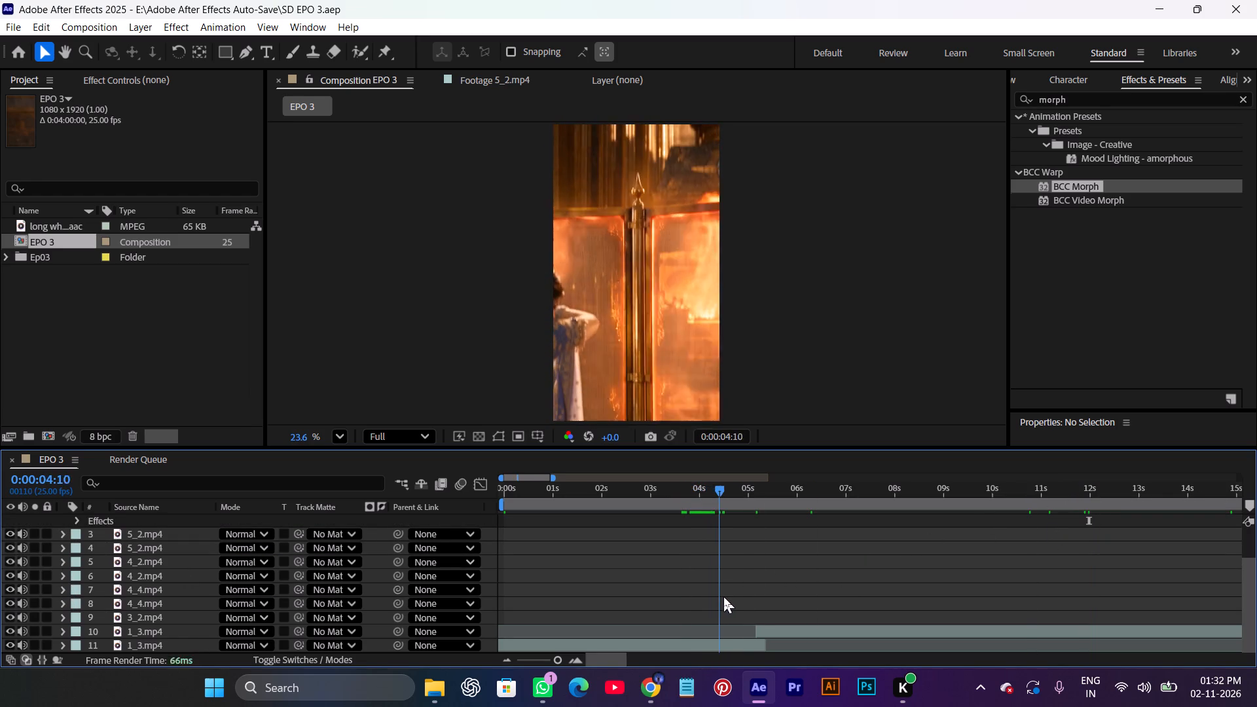
drag(723, 596, 767, 606)
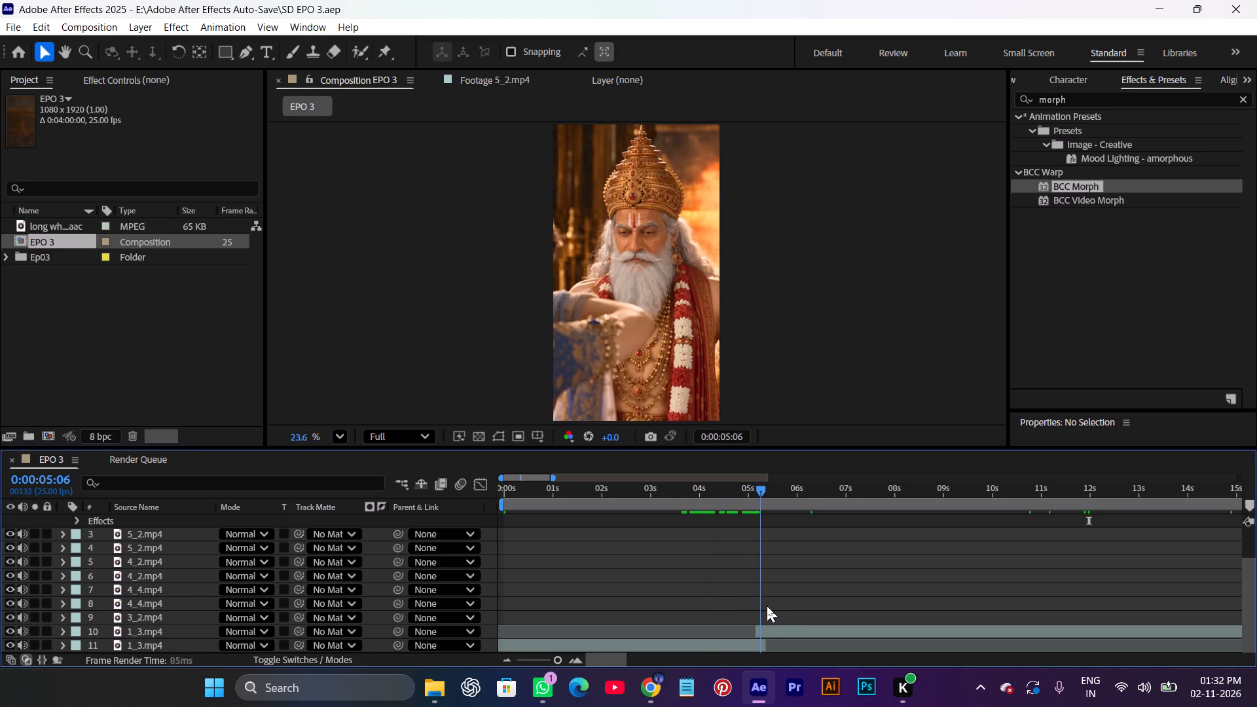
drag(767, 606, 807, 609)
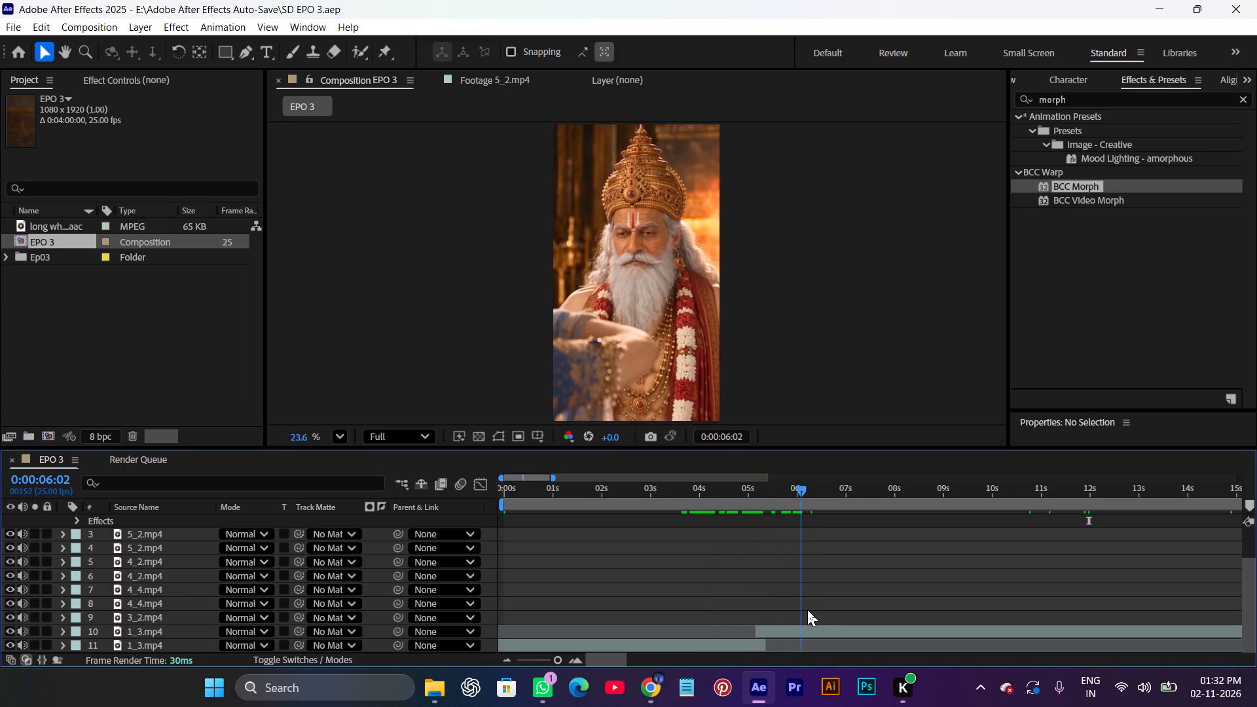
drag(807, 609, 837, 609)
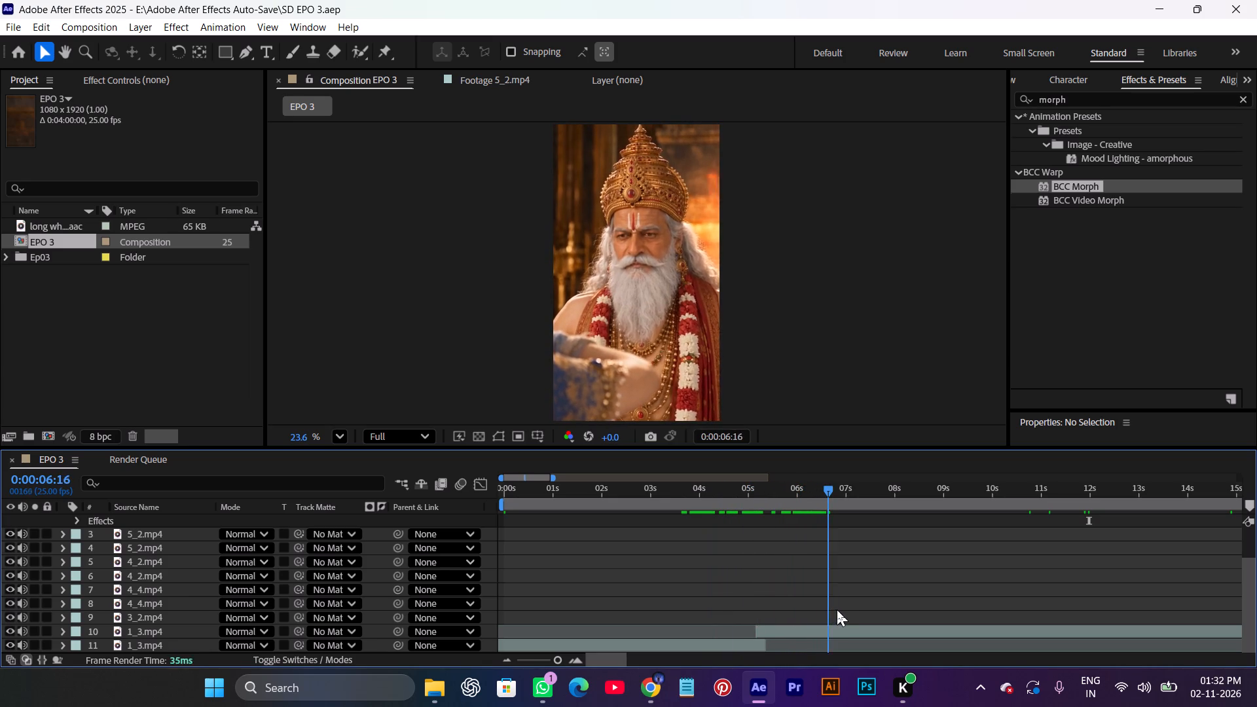
drag(837, 609, 782, 617)
click(782, 628)
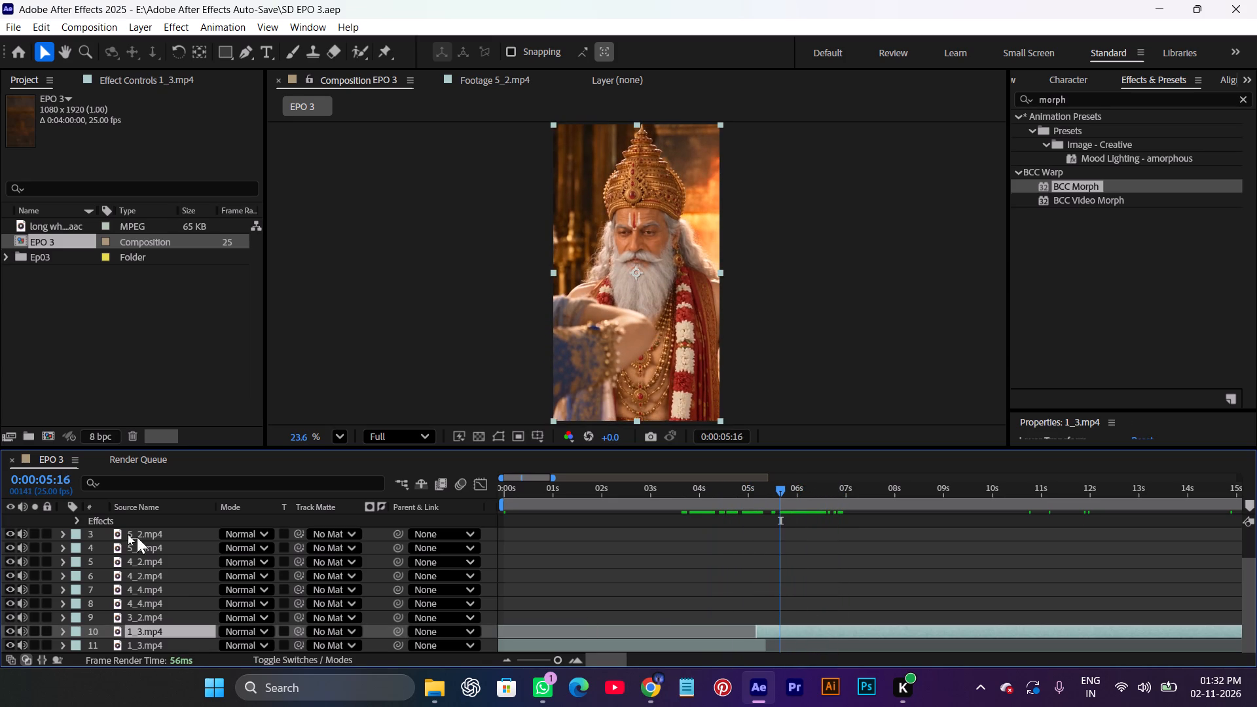
Expand the Ep03 footage folder and scrub through the source clip 1_2.mp4 to examine its shots.
click(10, 258)
scroll(149, 382, down, 4)
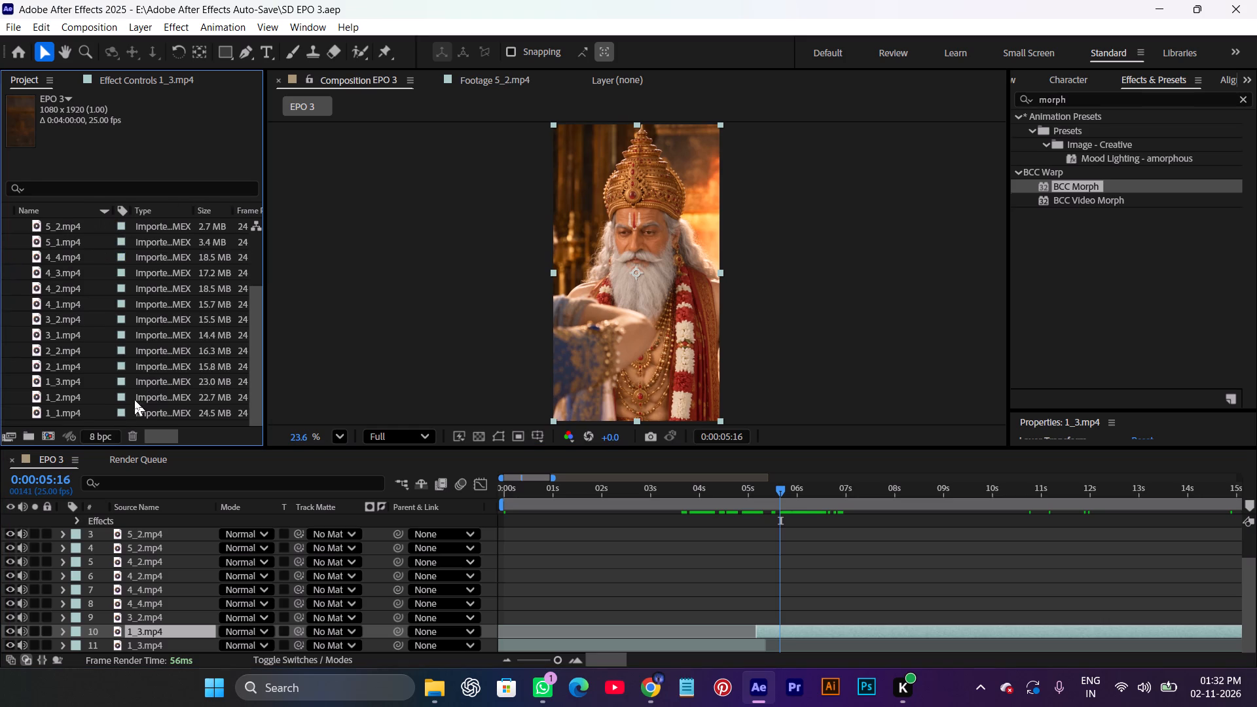
double_click(67, 399)
drag(314, 406, 401, 407)
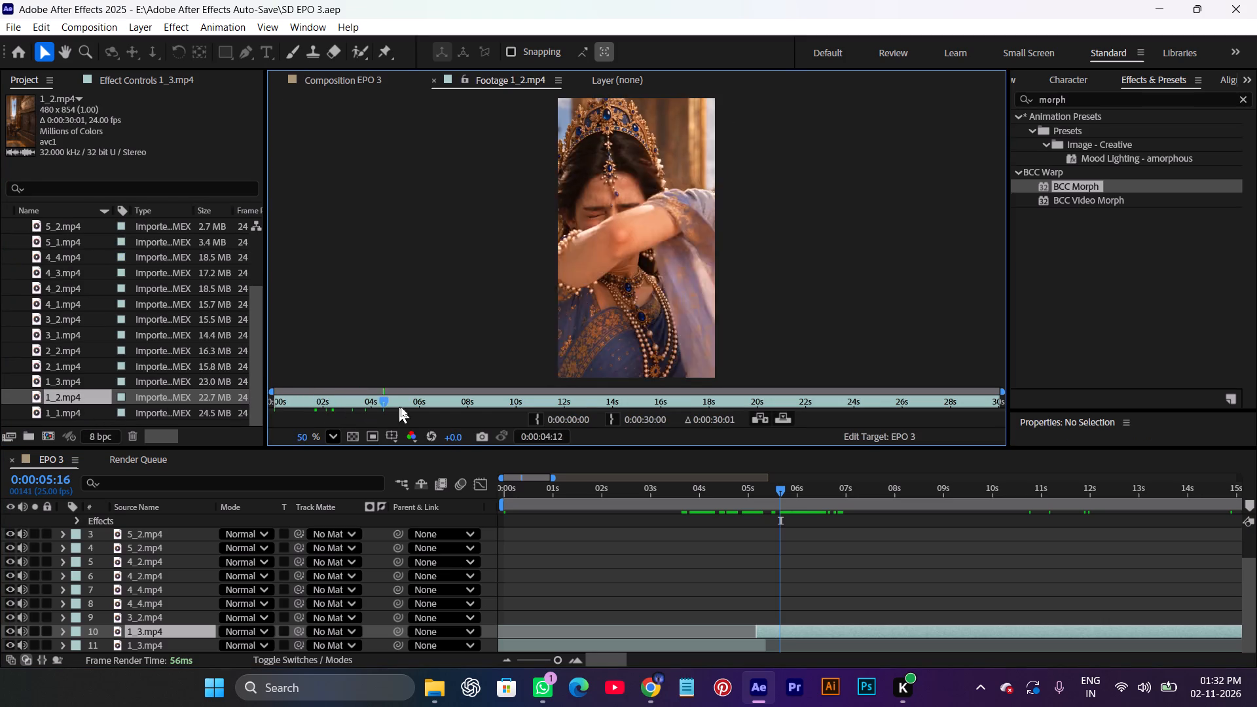
drag(401, 407, 392, 419)
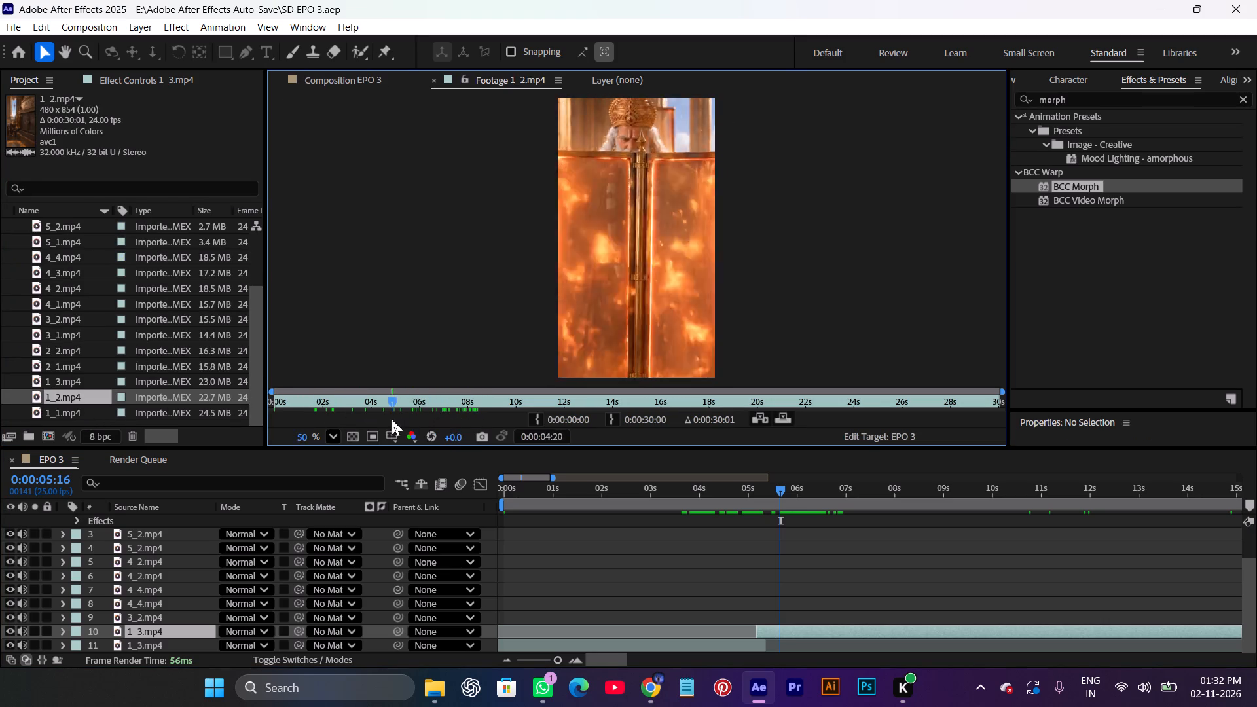
drag(392, 419, 504, 427)
Open the source clip 1_1.mp4 and scrub back and forth through it to examine its mirror-panel and character shots.
click(67, 405)
double_click(64, 412)
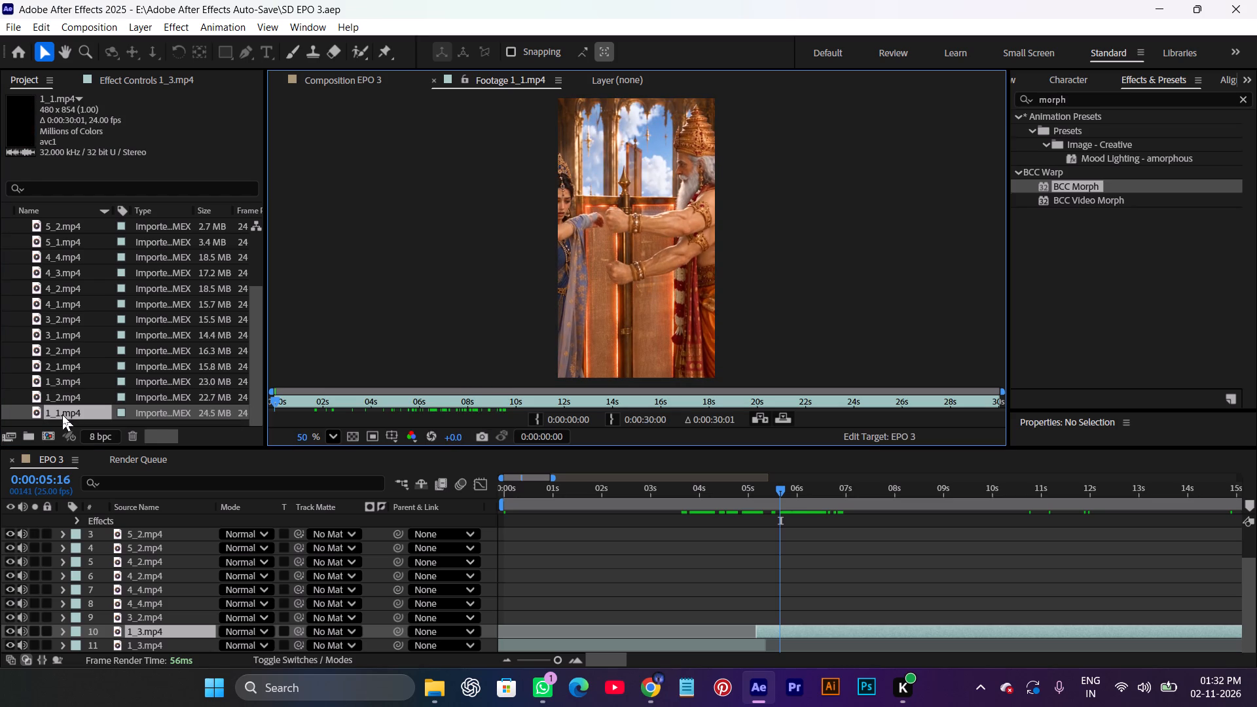
drag(344, 400, 354, 399)
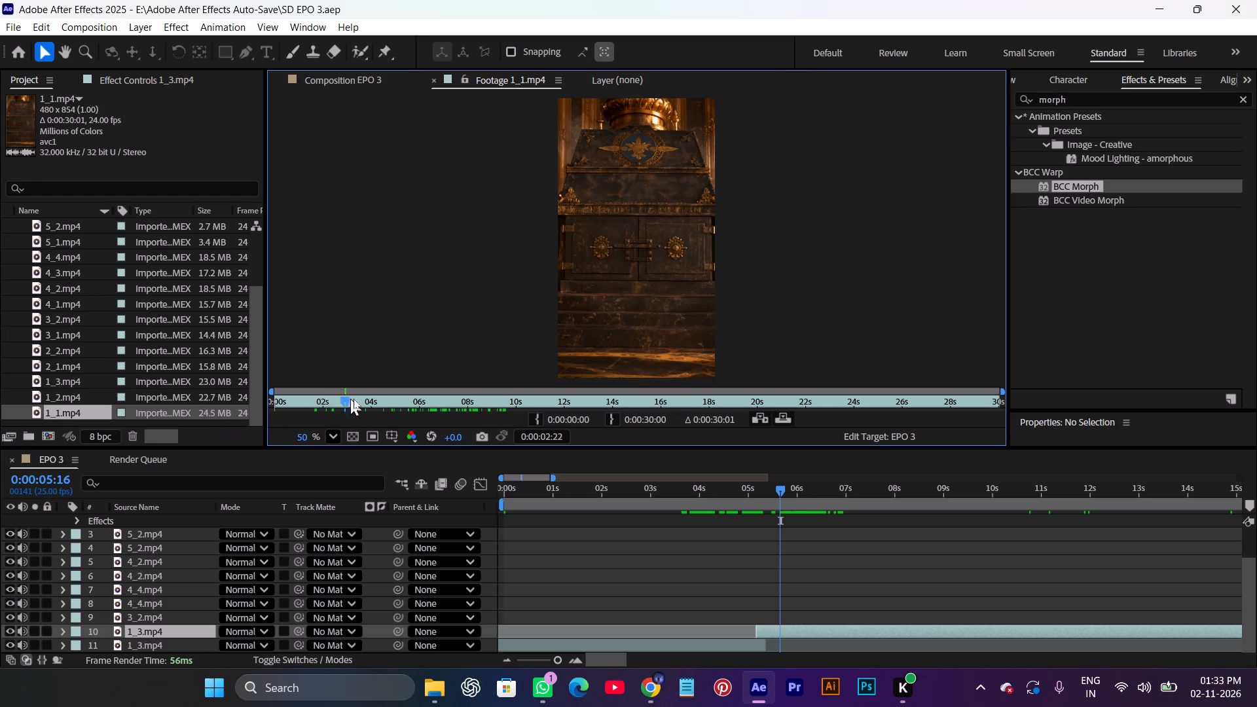
drag(354, 399, 484, 395)
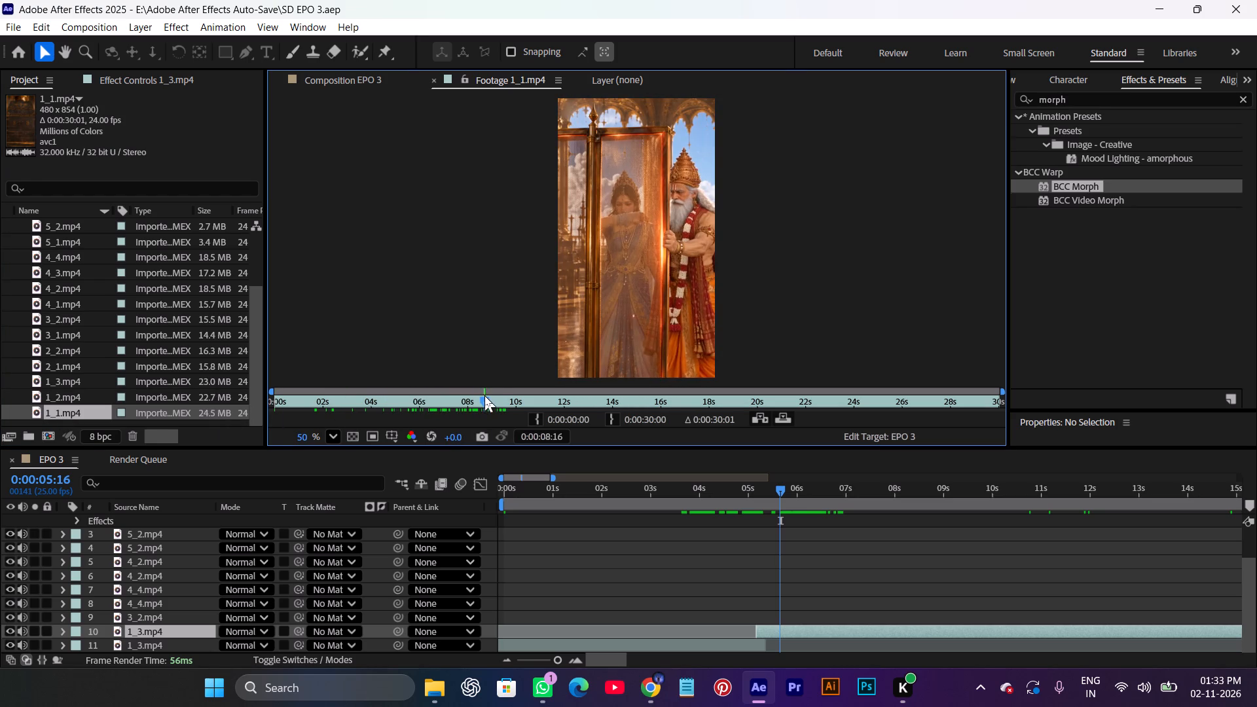
drag(484, 395, 475, 401)
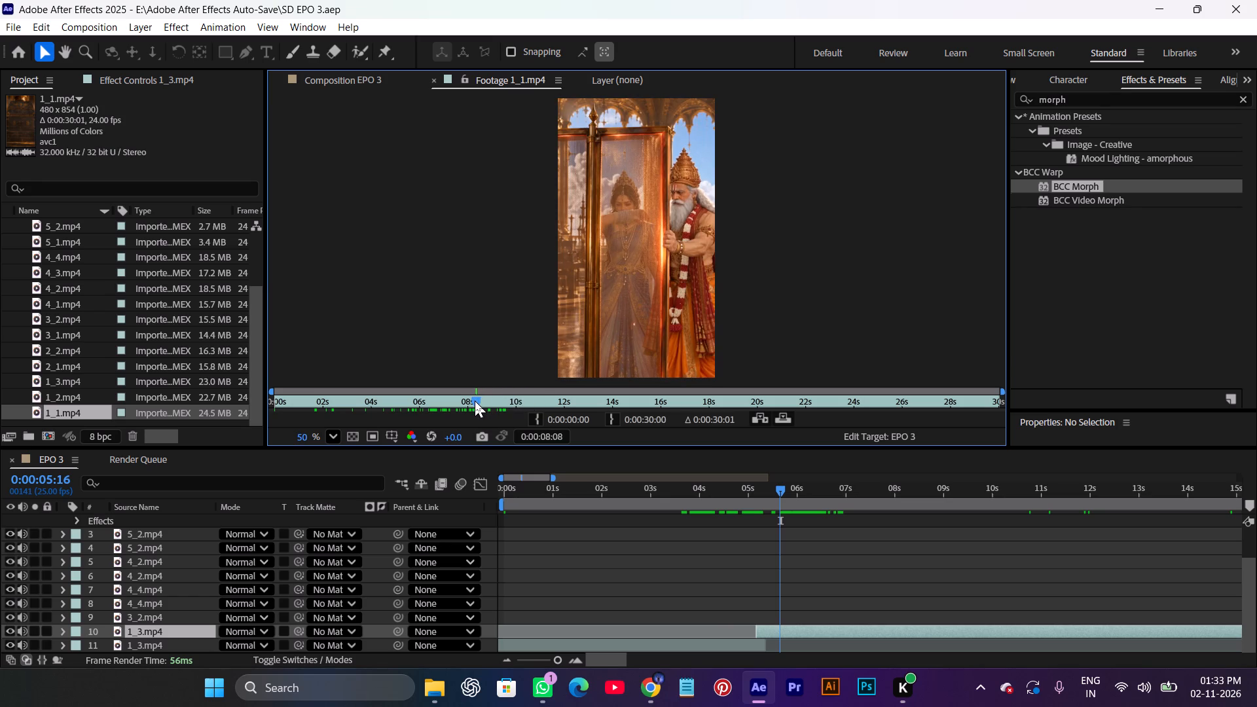
drag(475, 401, 475, 403)
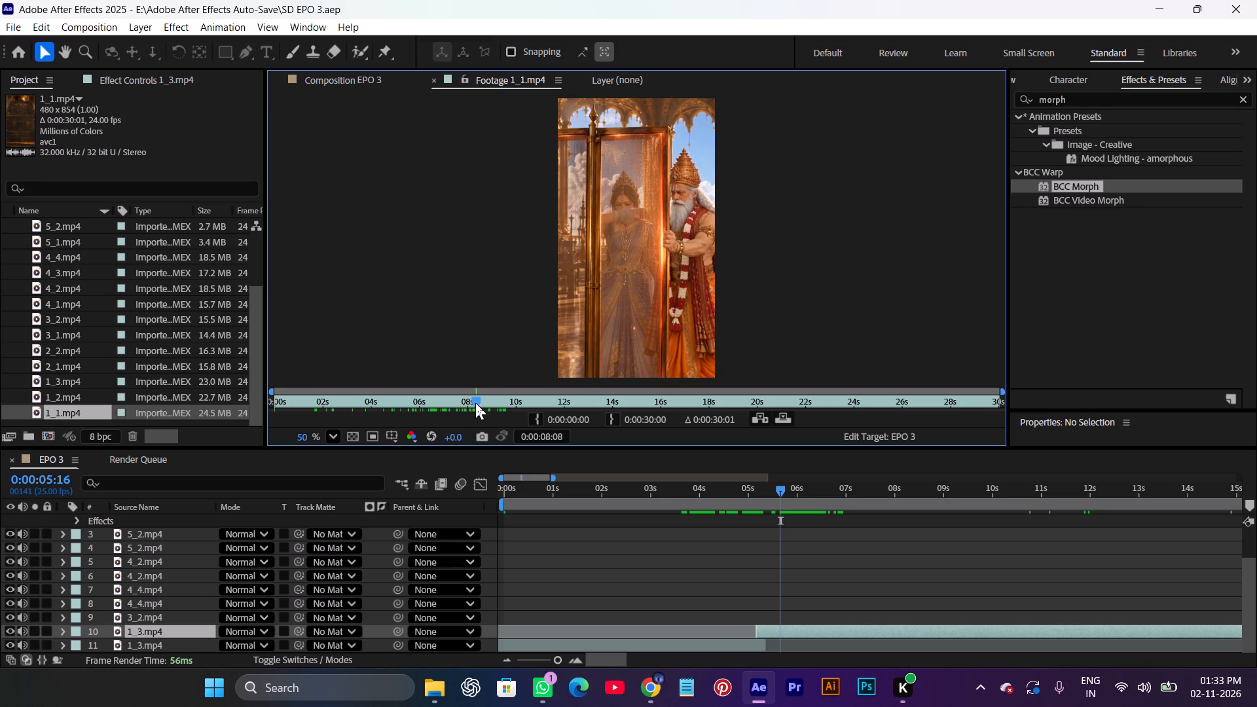
drag(475, 403, 497, 401)
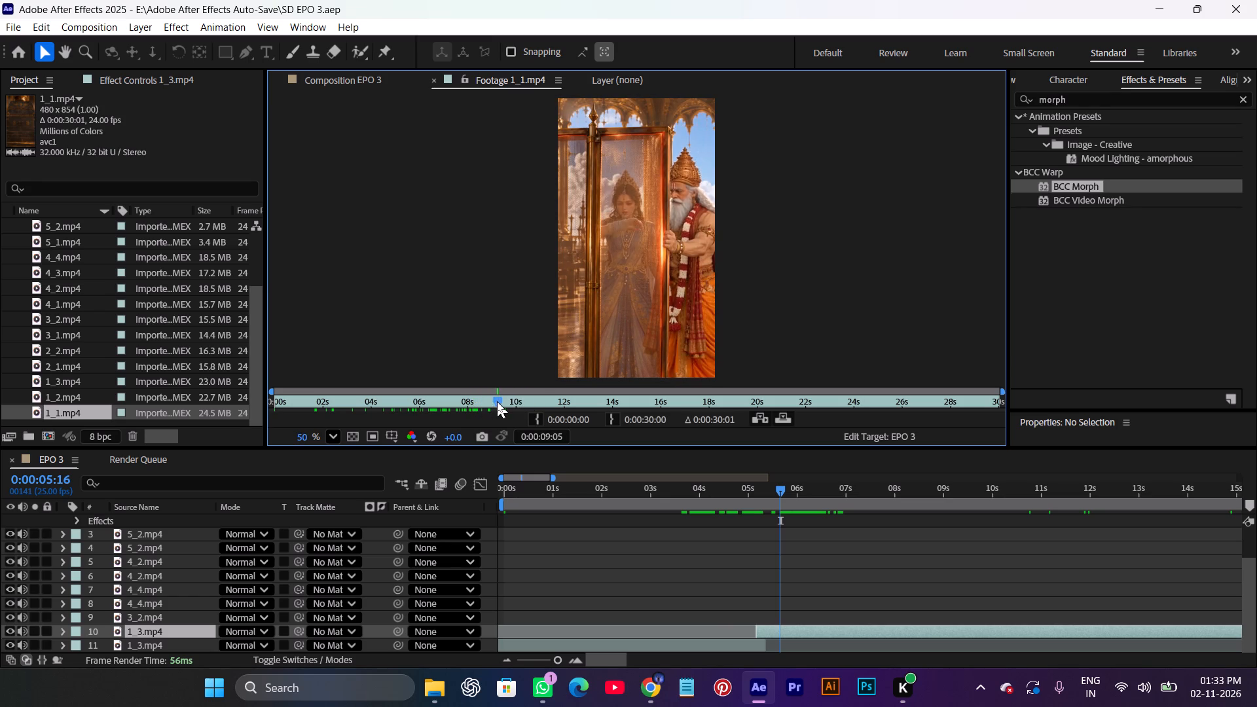
drag(497, 401, 545, 413)
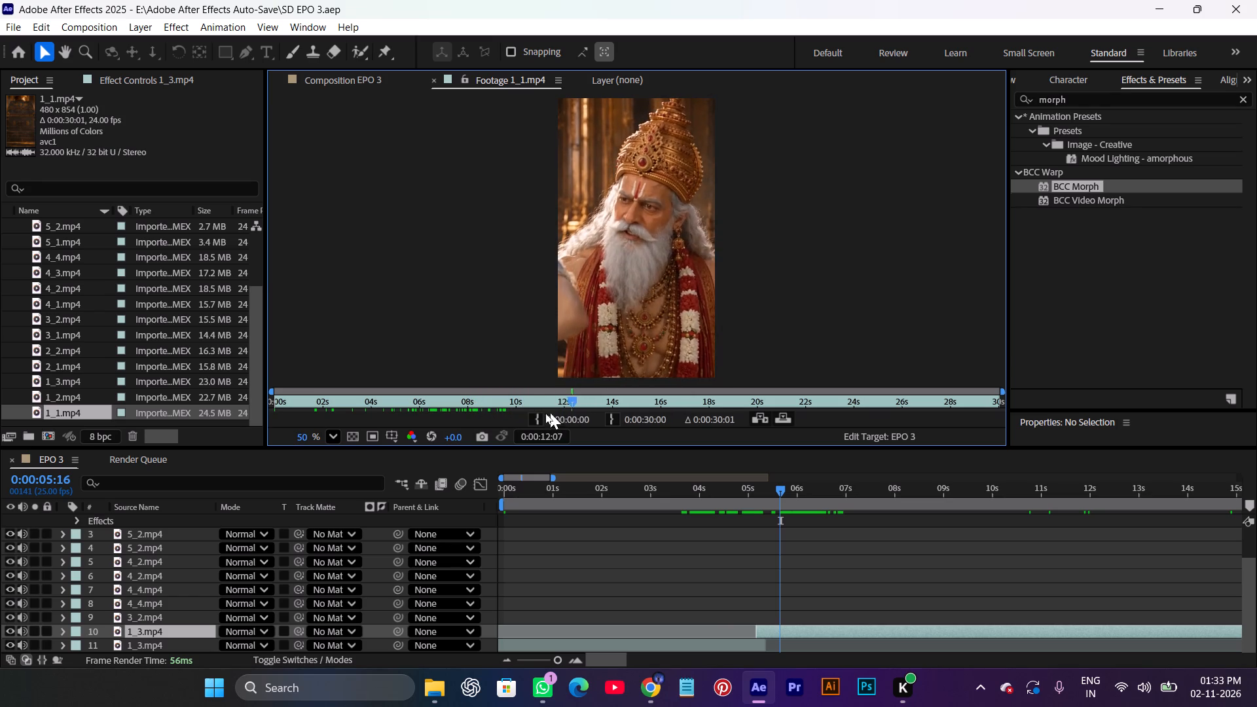
drag(545, 413, 448, 433)
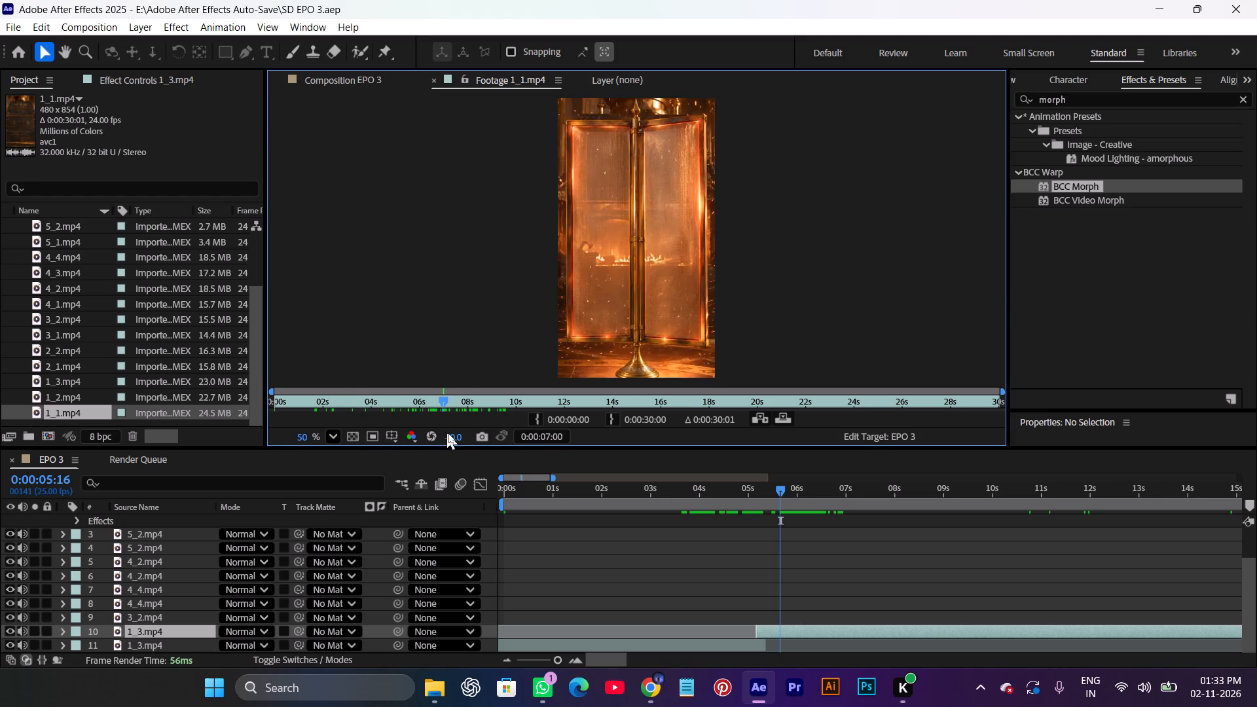
drag(448, 433, 497, 437)
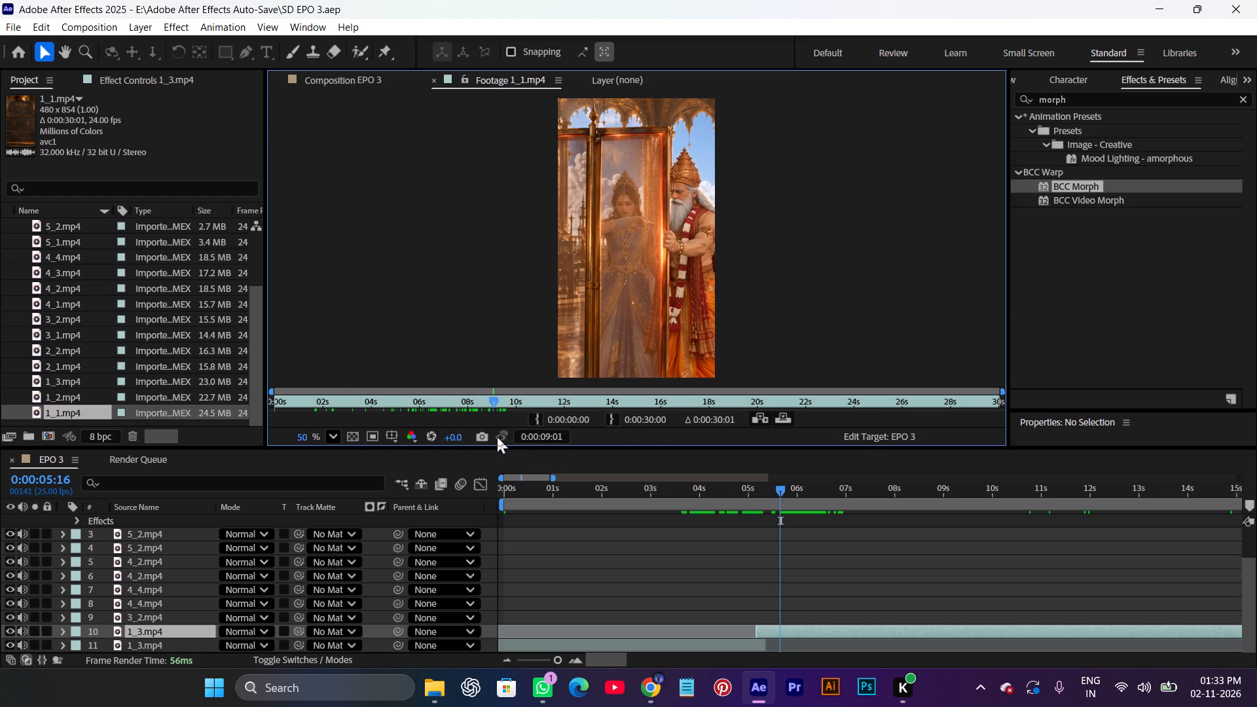
drag(497, 437, 578, 436)
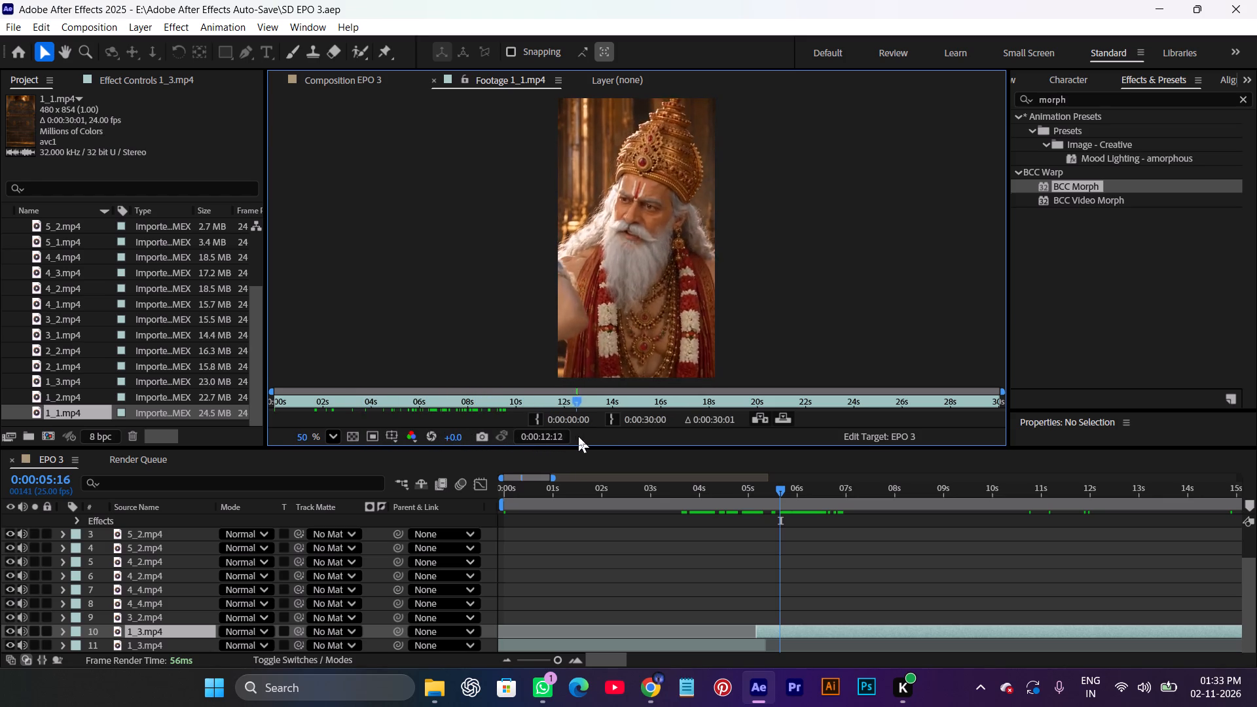
drag(578, 436, 699, 435)
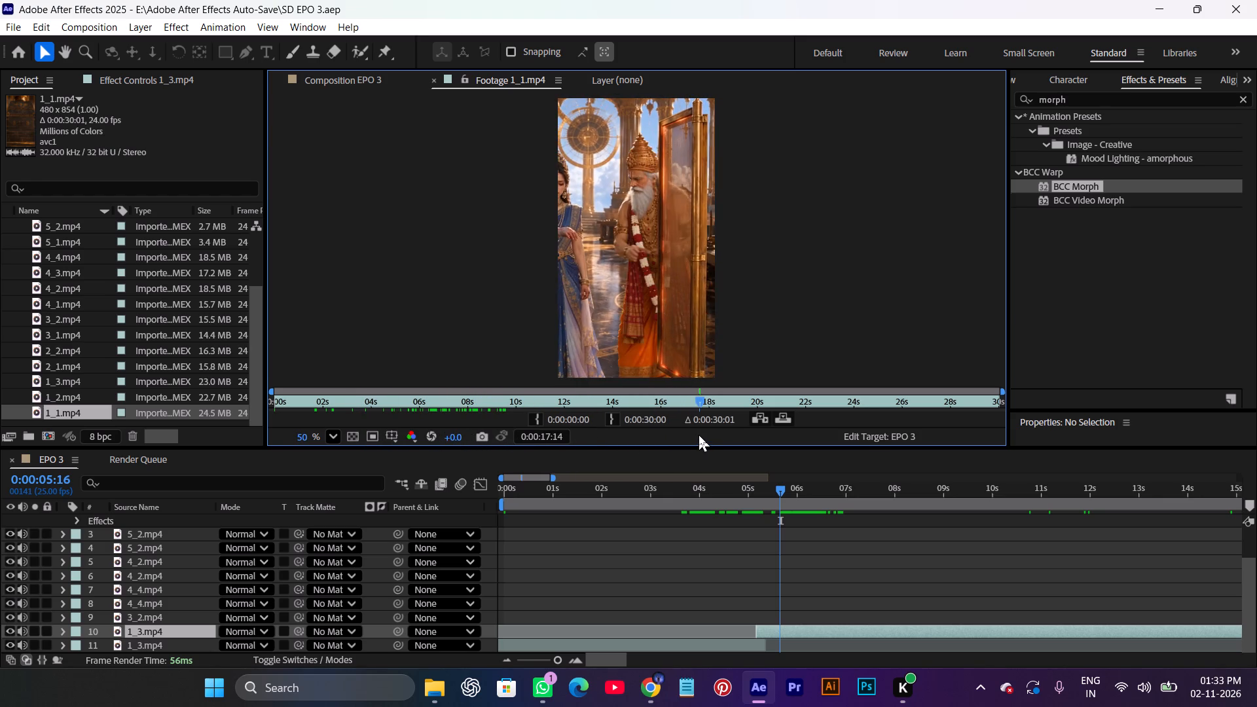
drag(699, 435, 659, 442)
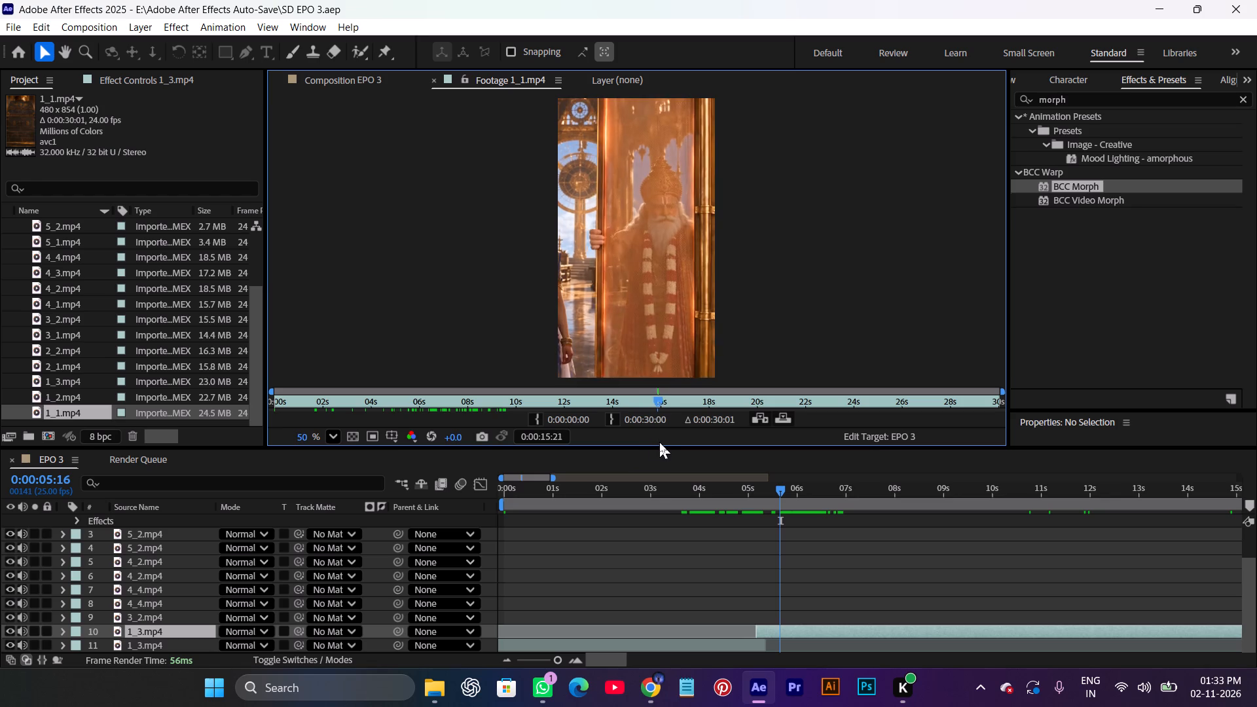
drag(659, 442, 712, 441)
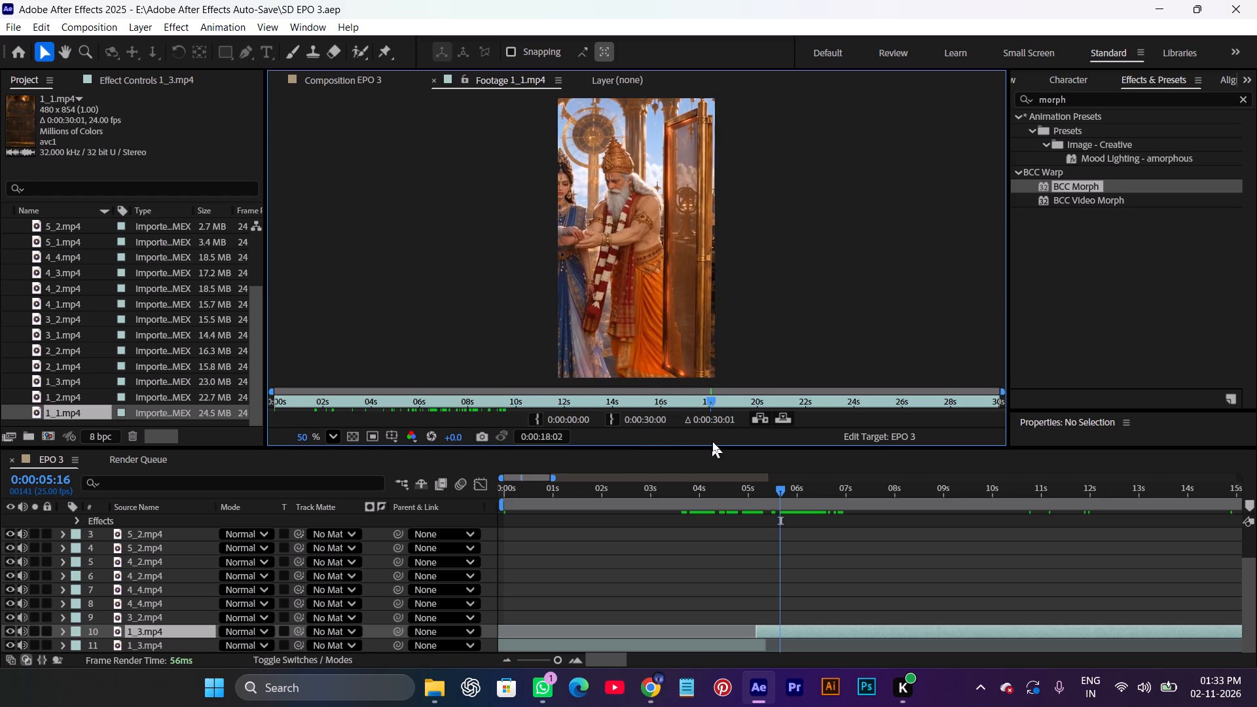
drag(712, 441, 636, 441)
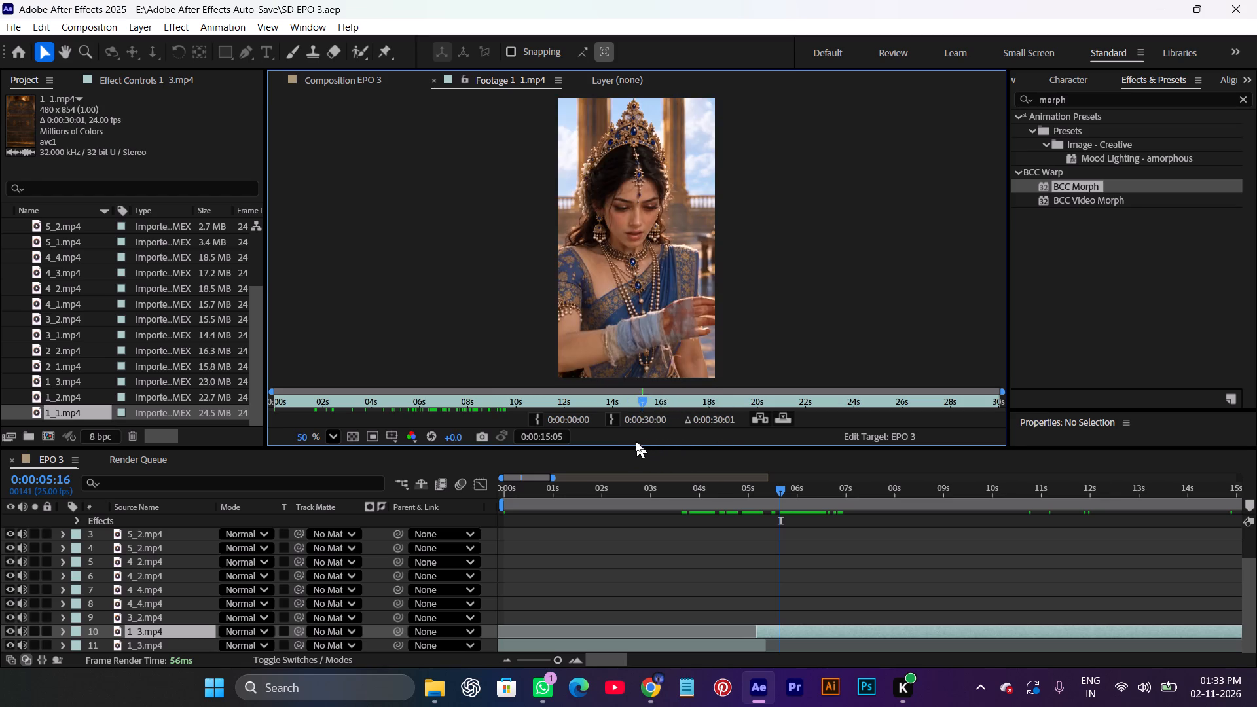
drag(636, 441, 768, 443)
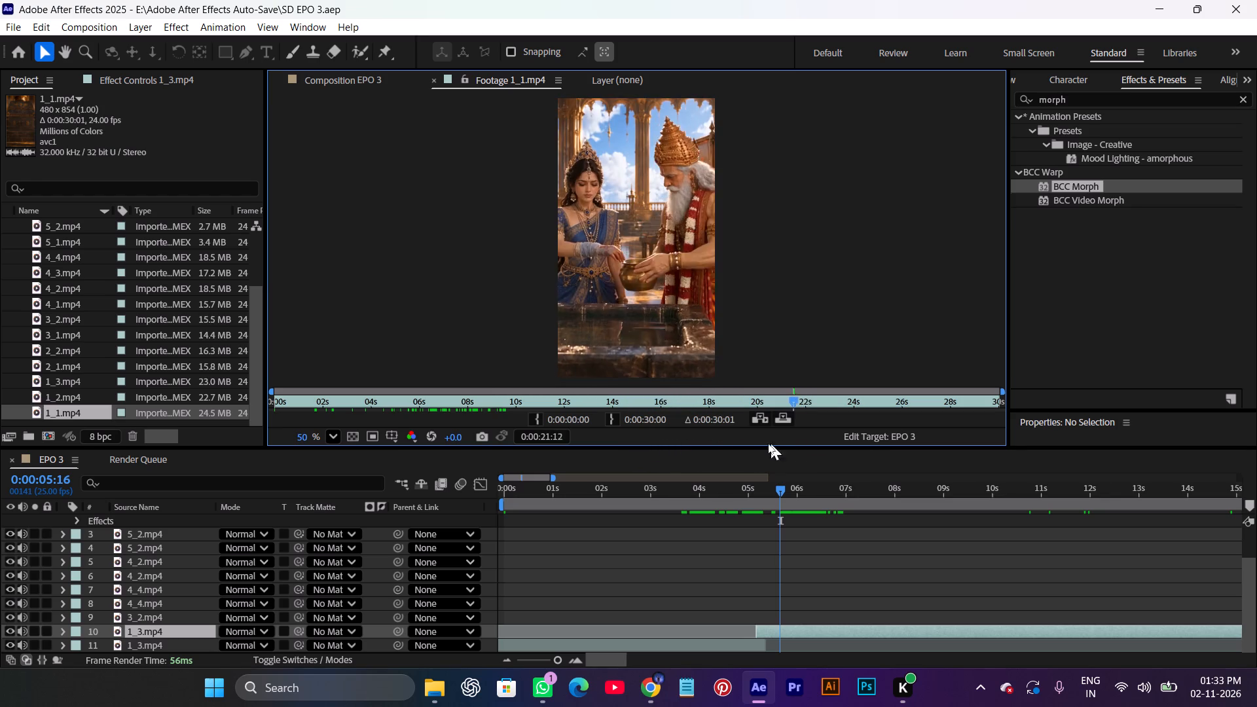
drag(768, 443, 680, 454)
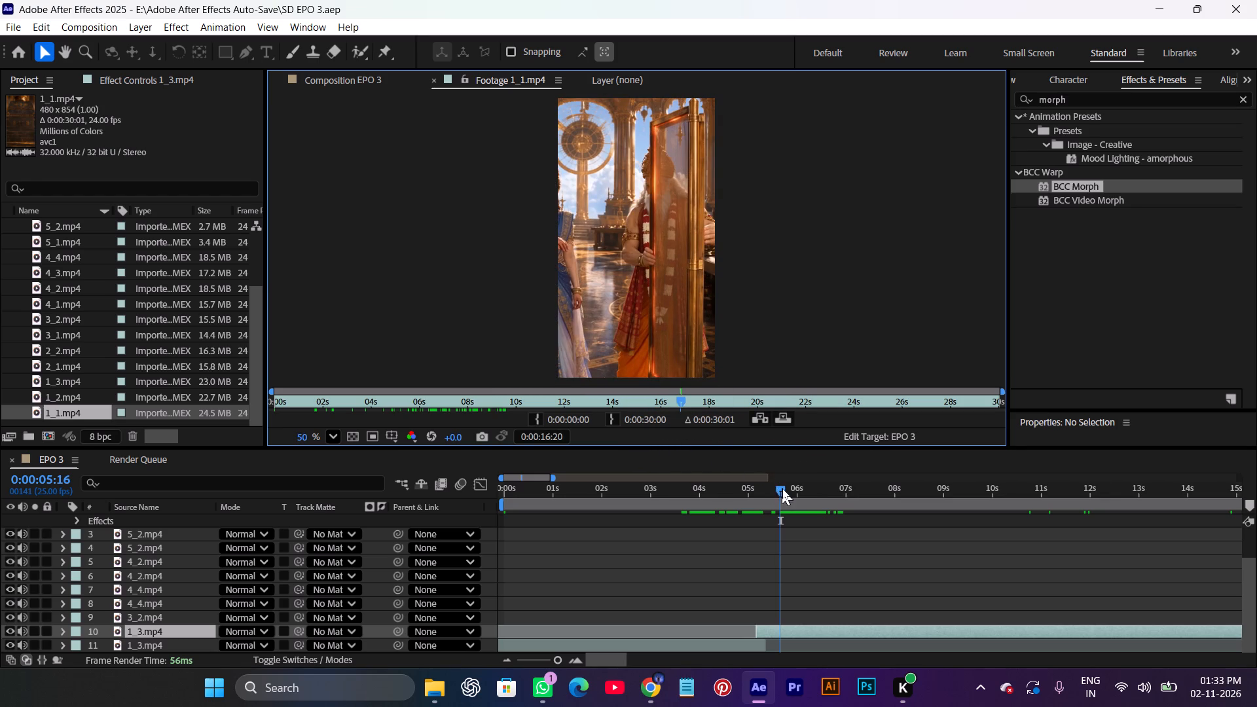
Scrub back and forth through layer 10 (1_3.mp4) in the EPO 3 composition, between about 5 and 18 seconds, to examine its shots.
drag(785, 489, 1120, 570)
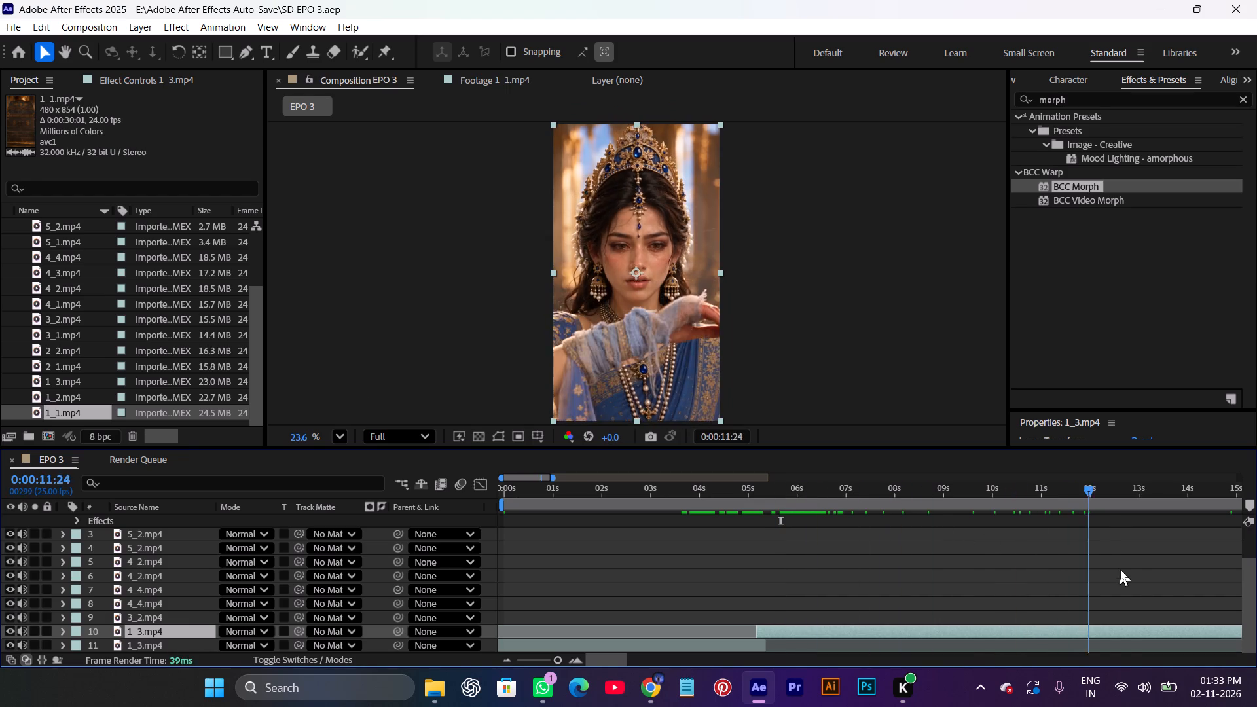
drag(1120, 570, 1108, 564)
alt+scroll(892, 592, down, 1)
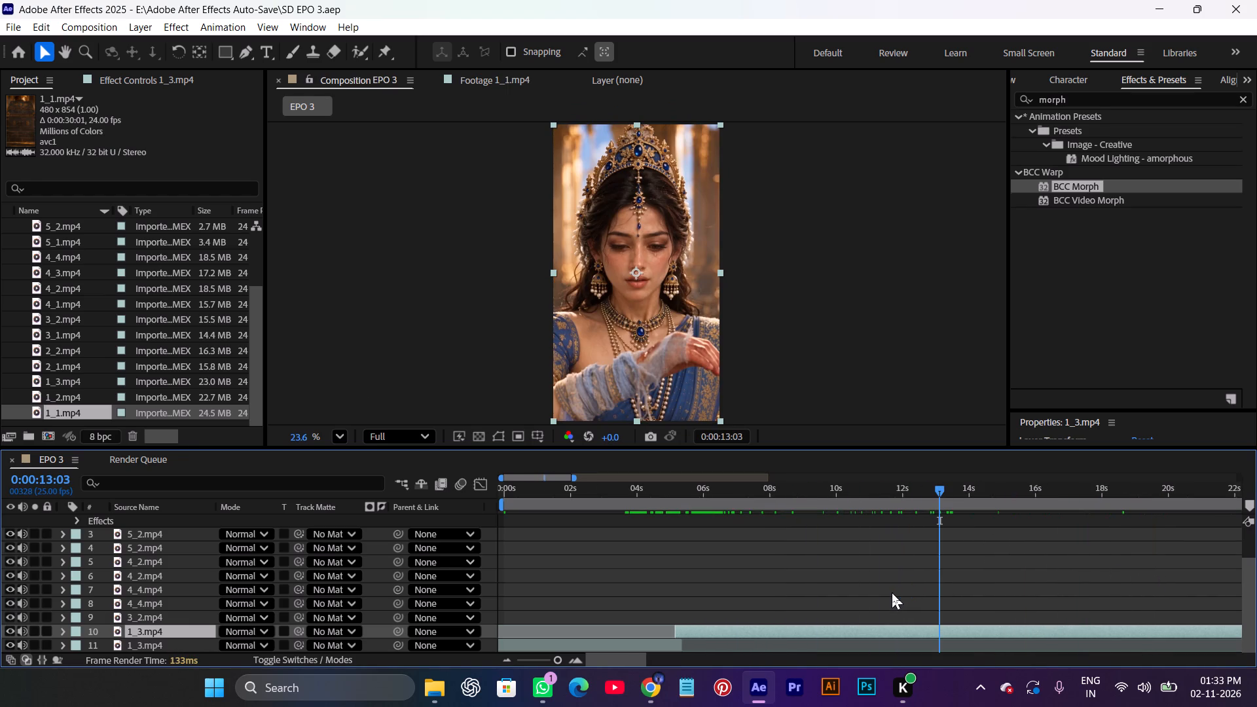
drag(940, 492, 1108, 513)
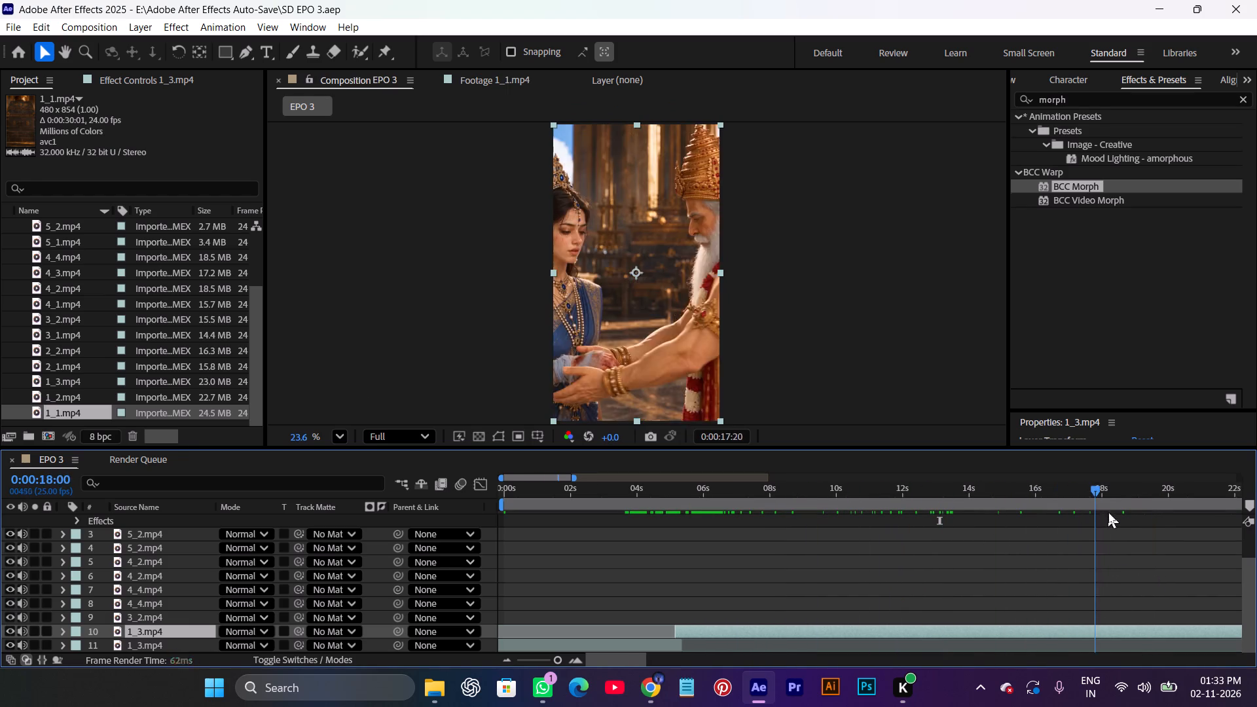
drag(1108, 513, 759, 546)
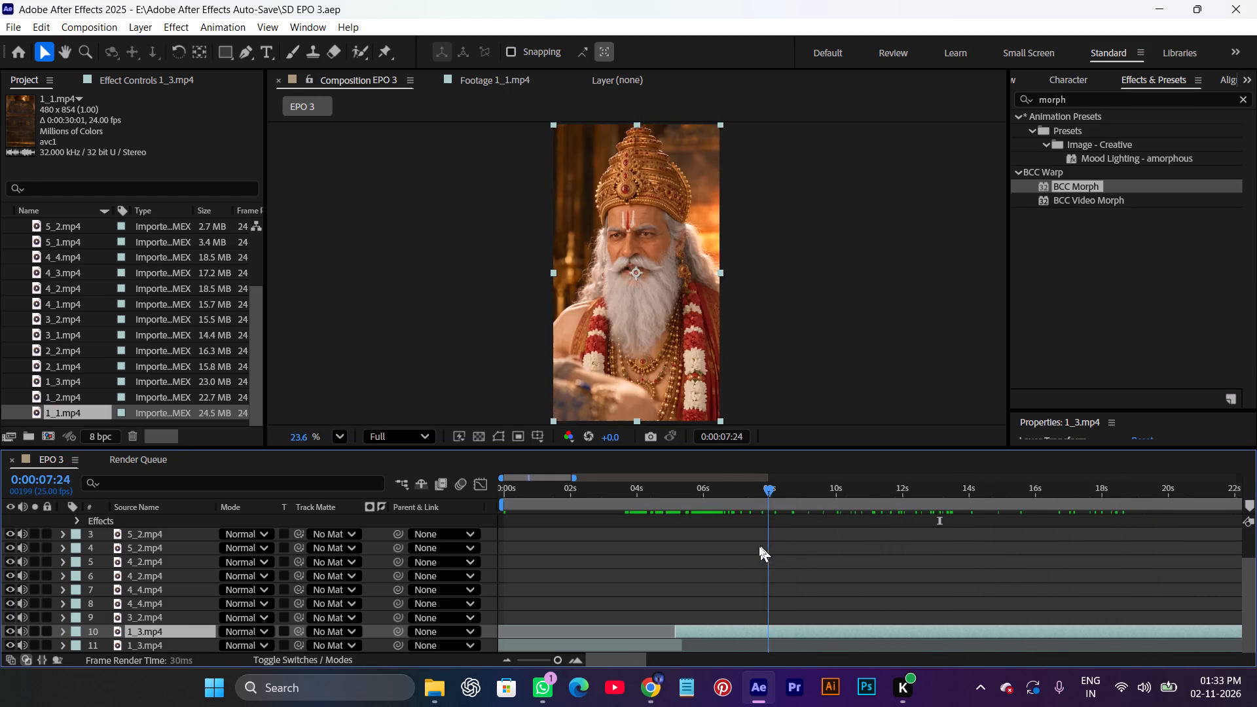
drag(759, 546, 696, 568)
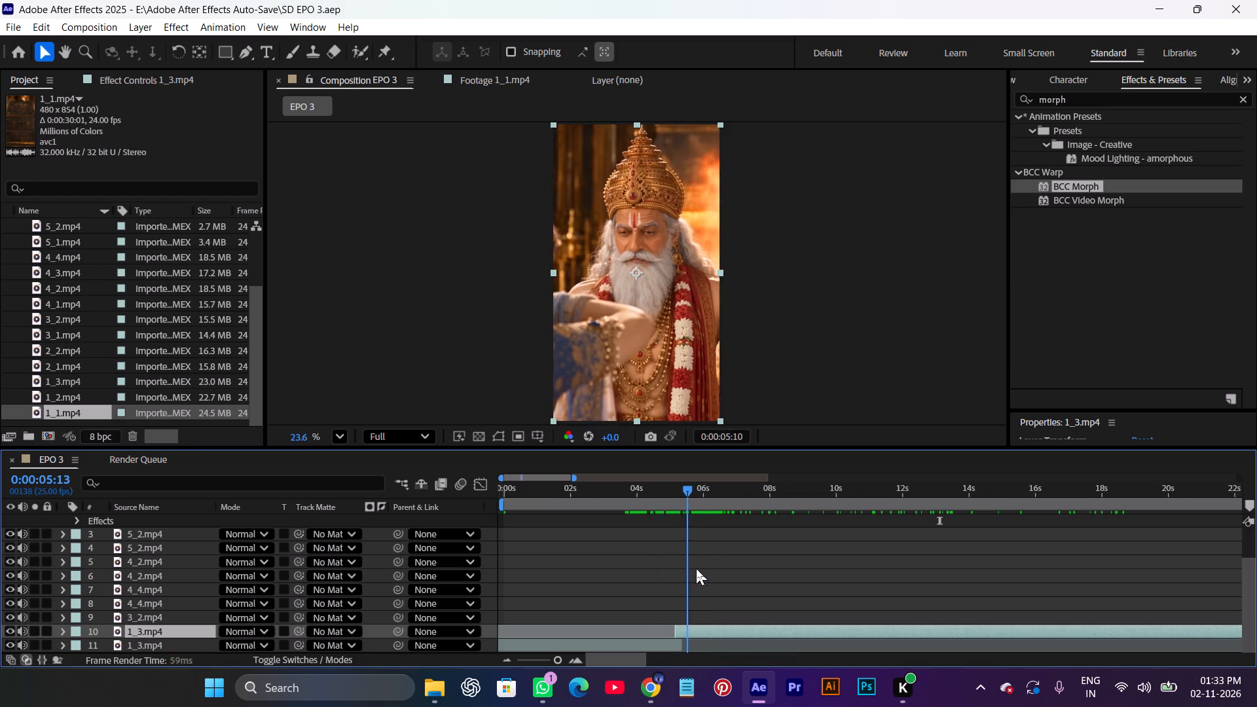
drag(696, 568, 763, 578)
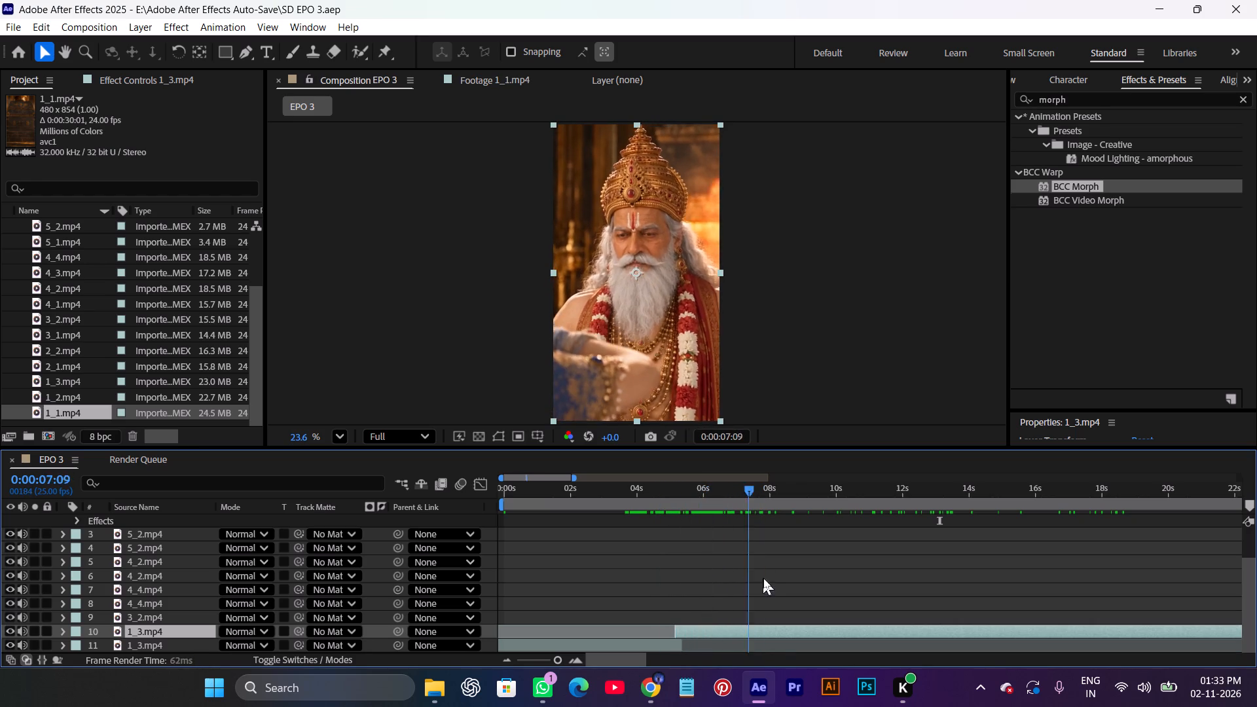
Compare the EPO 3 shot at about 12 seconds with source clip 1_1.mp4, scrubbing the clip between about 5 and 25 seconds to examine its shots.
drag(763, 578, 907, 577)
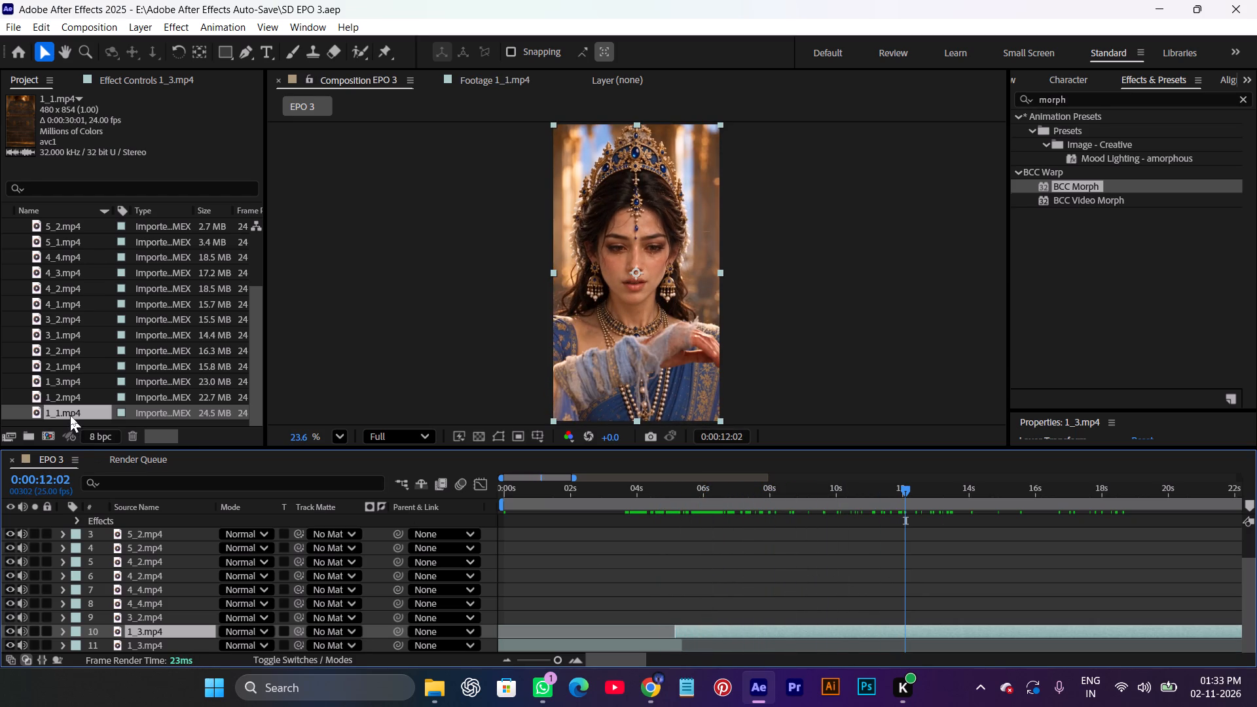
double_click(70, 414)
drag(551, 397, 647, 402)
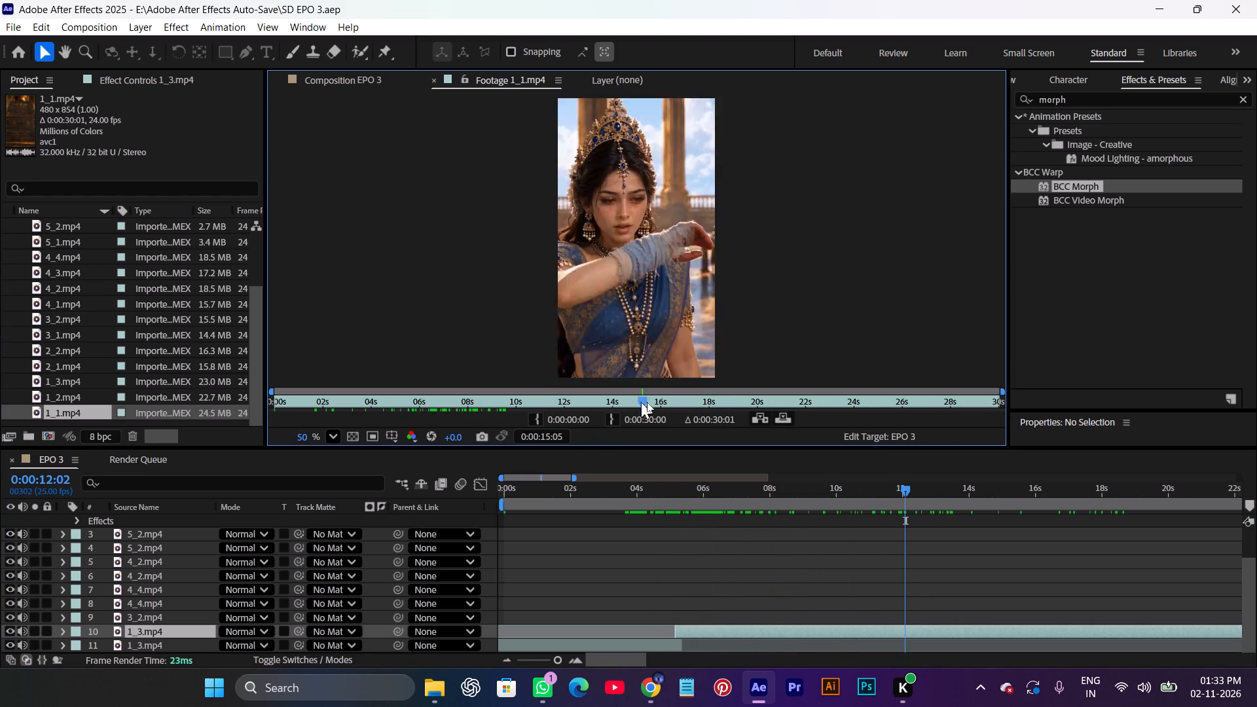
drag(647, 402, 653, 418)
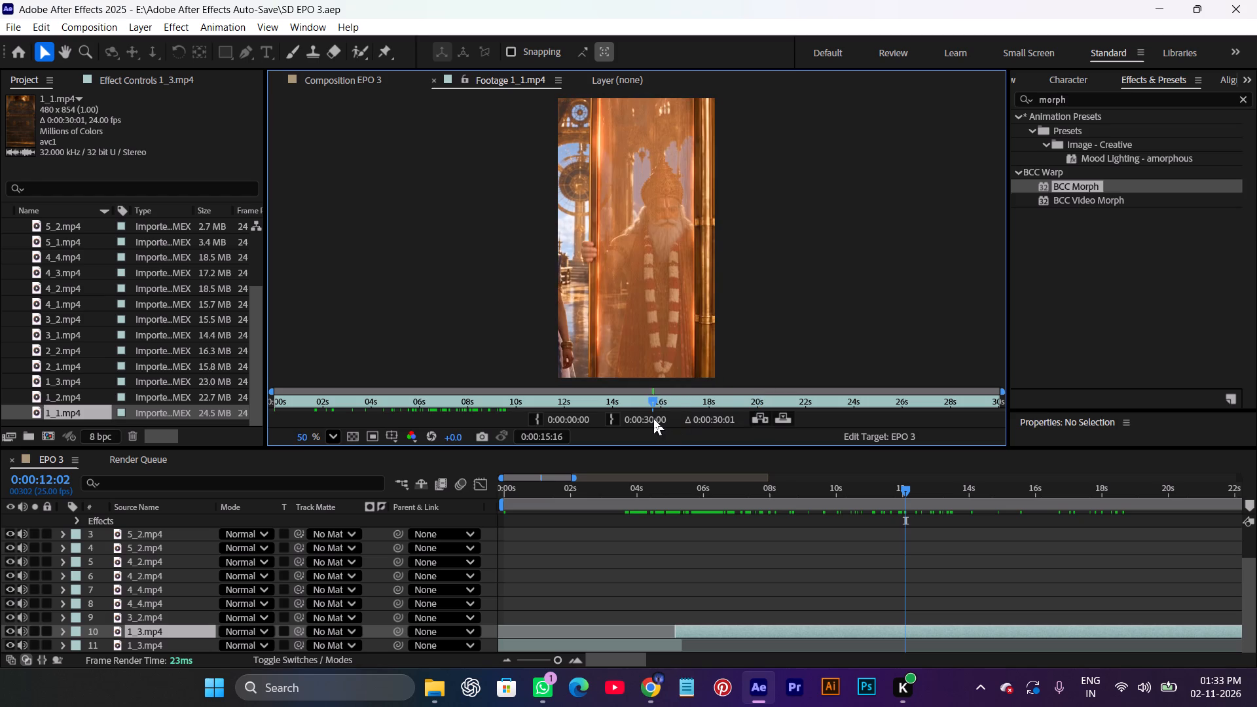
drag(653, 418, 642, 420)
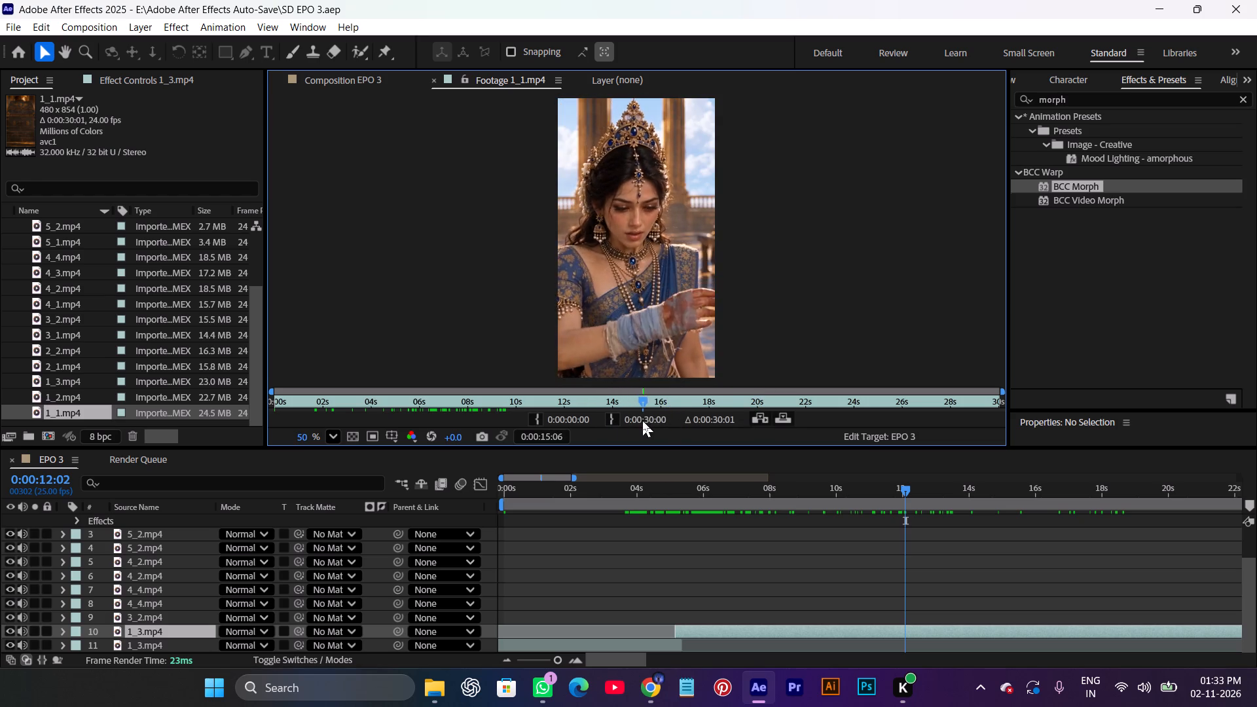
drag(642, 420, 710, 424)
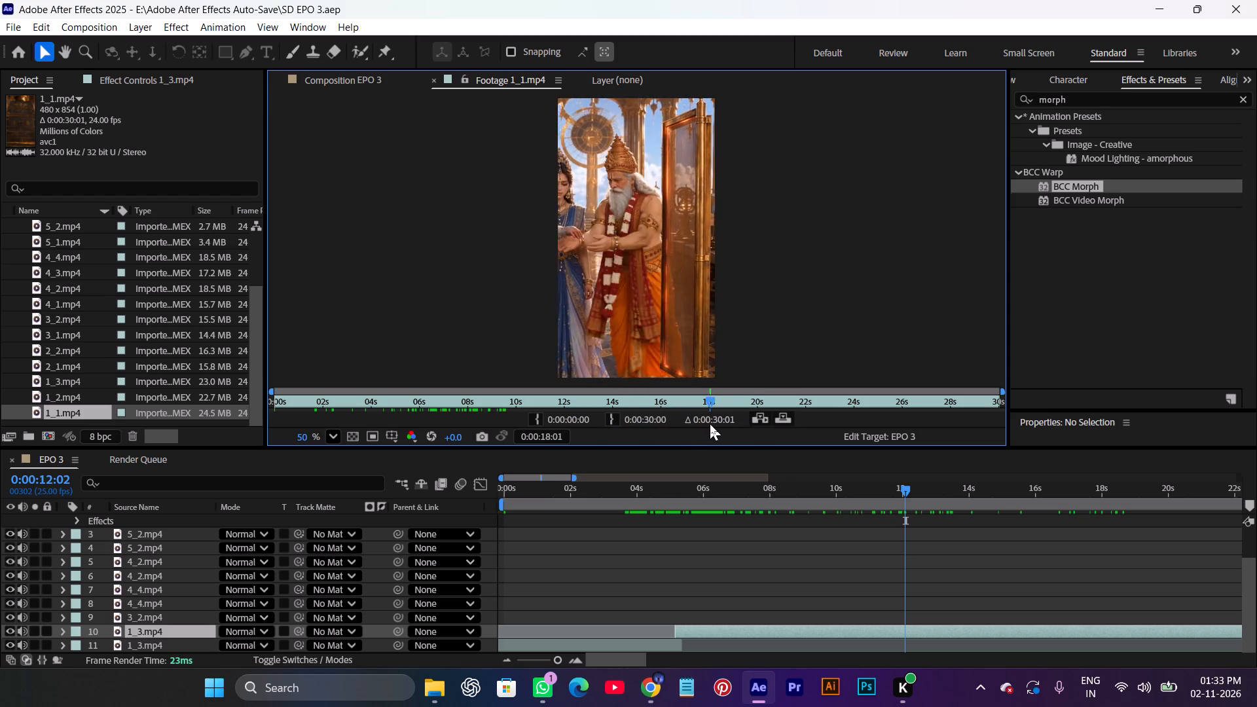
drag(710, 424, 886, 426)
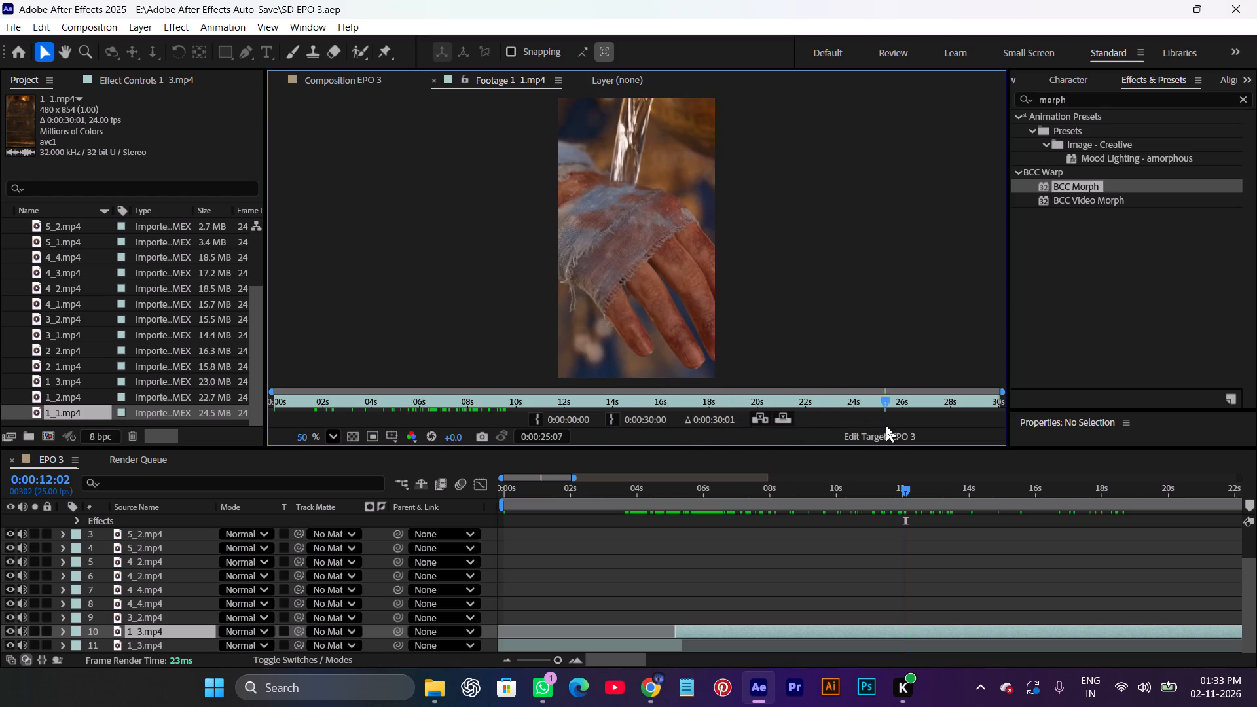
drag(886, 426, 395, 435)
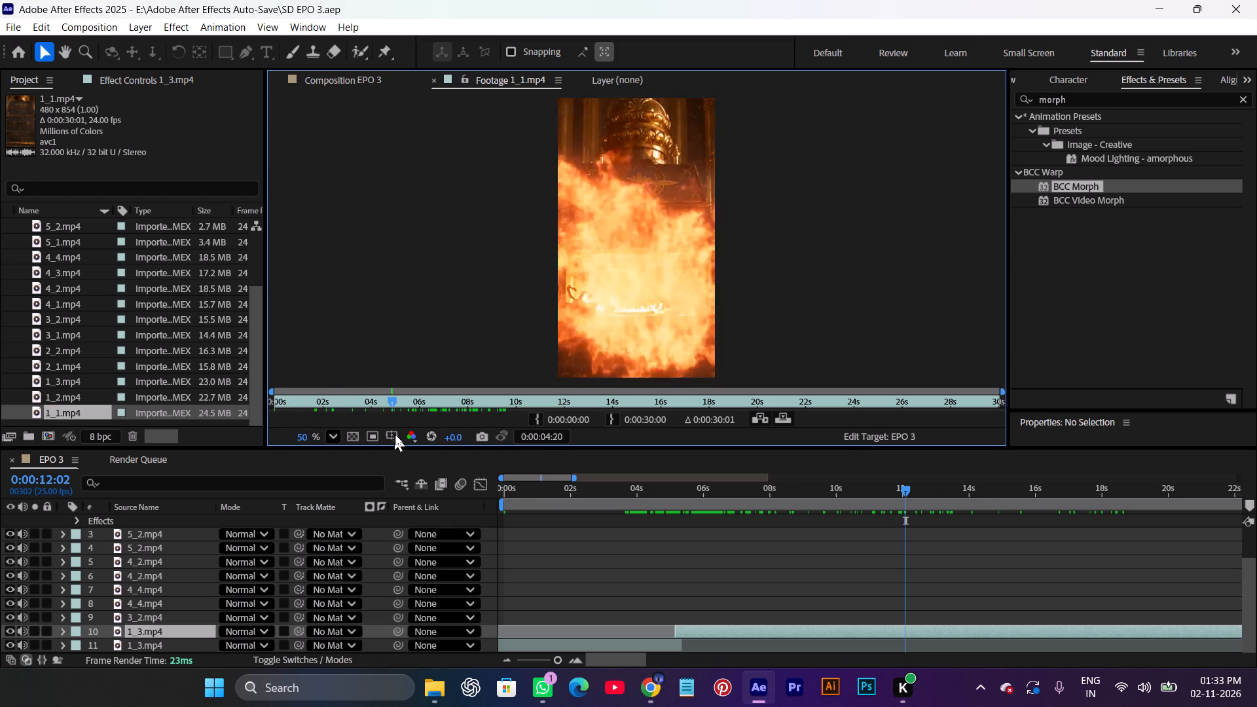
drag(395, 435, 451, 437)
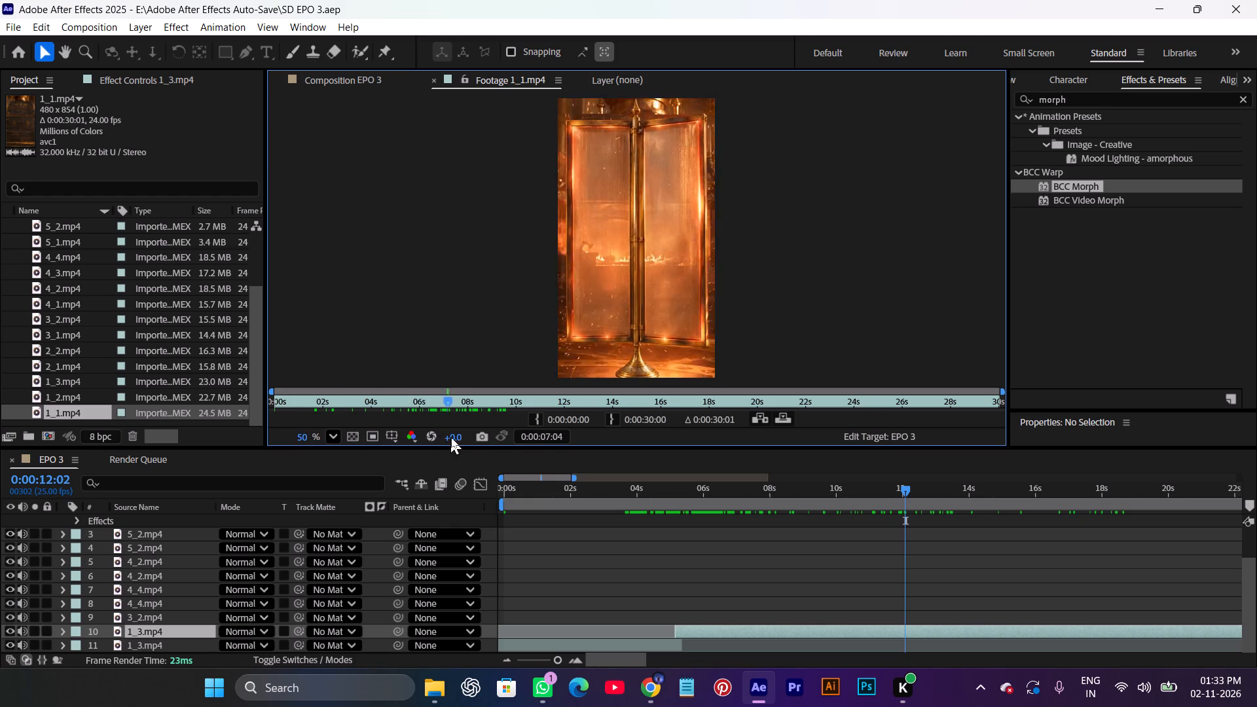
drag(451, 437, 655, 444)
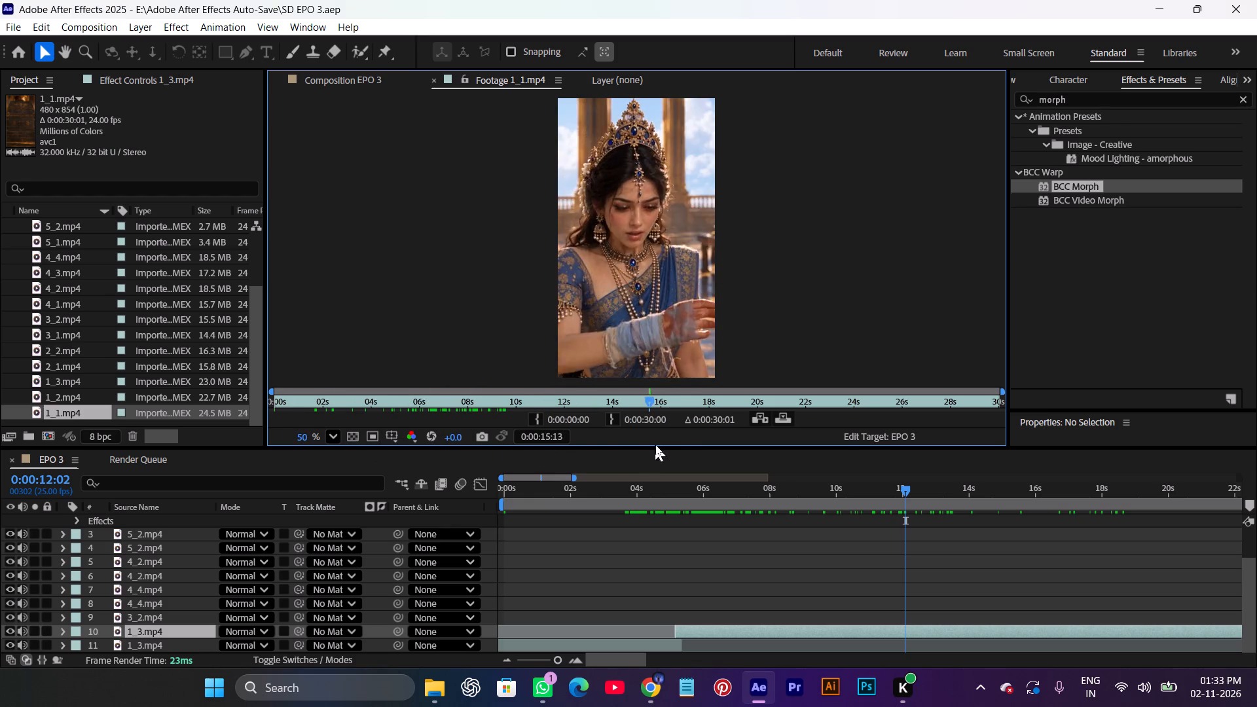
drag(655, 444, 683, 454)
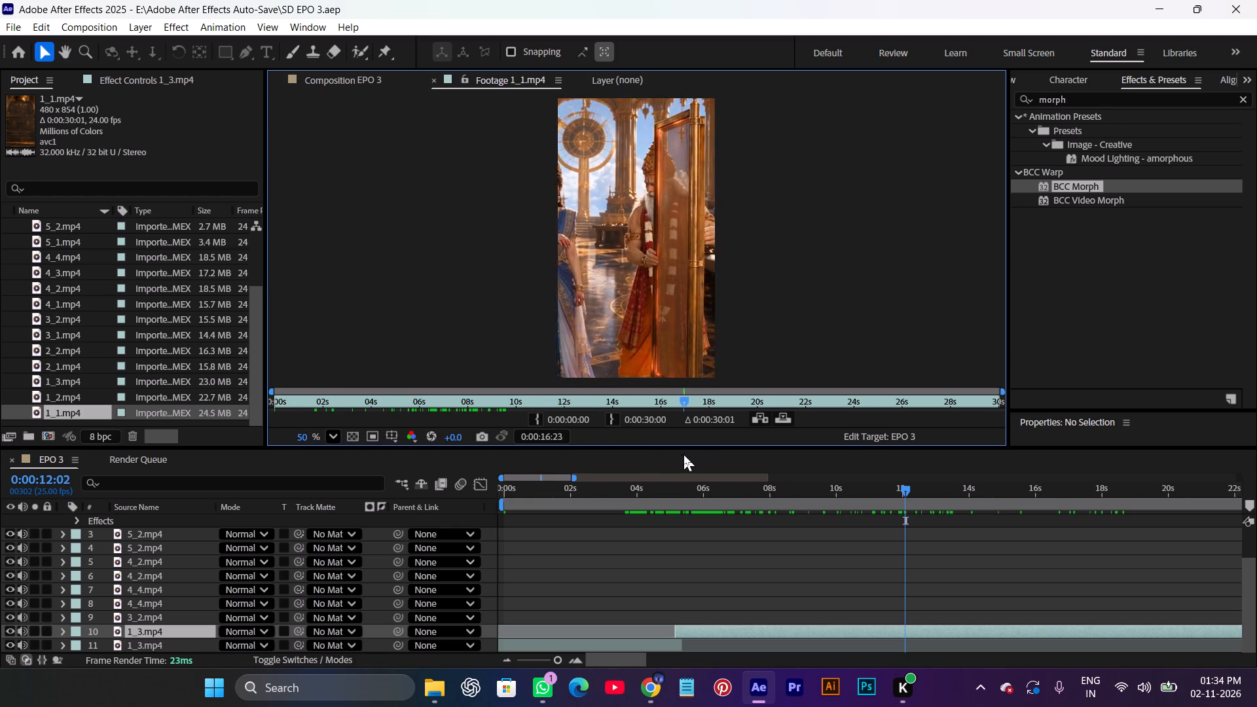
drag(683, 454, 662, 458)
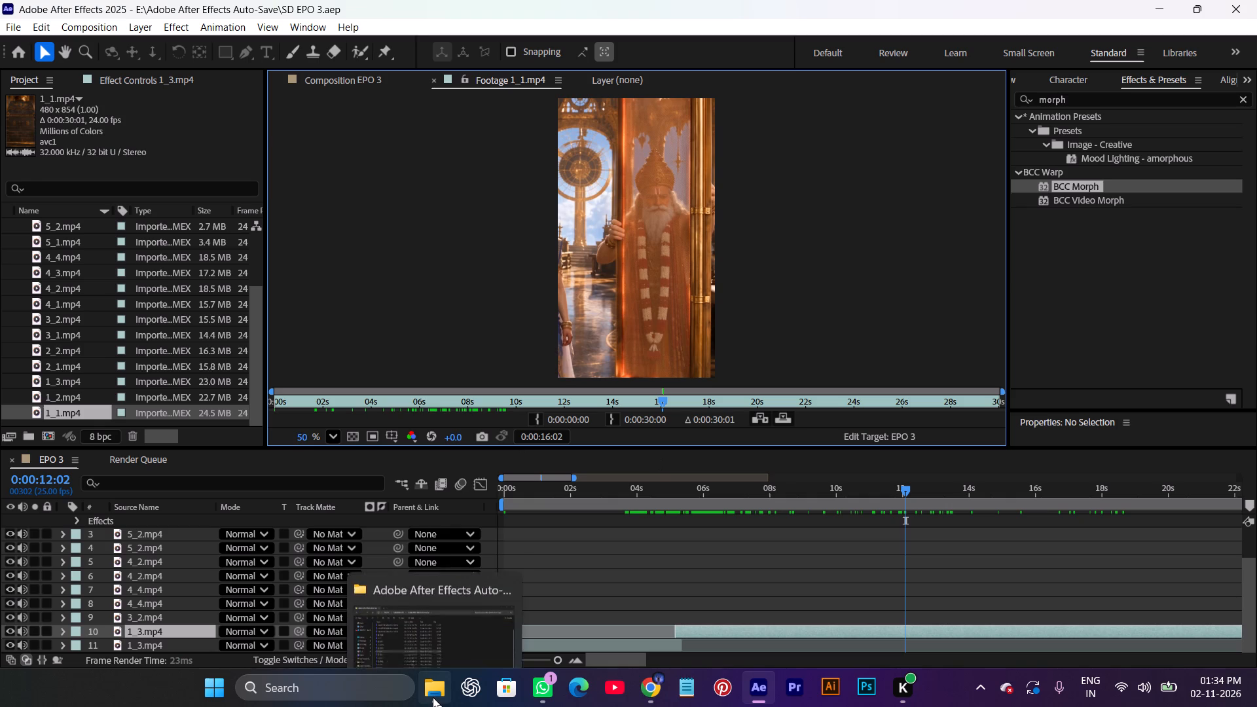
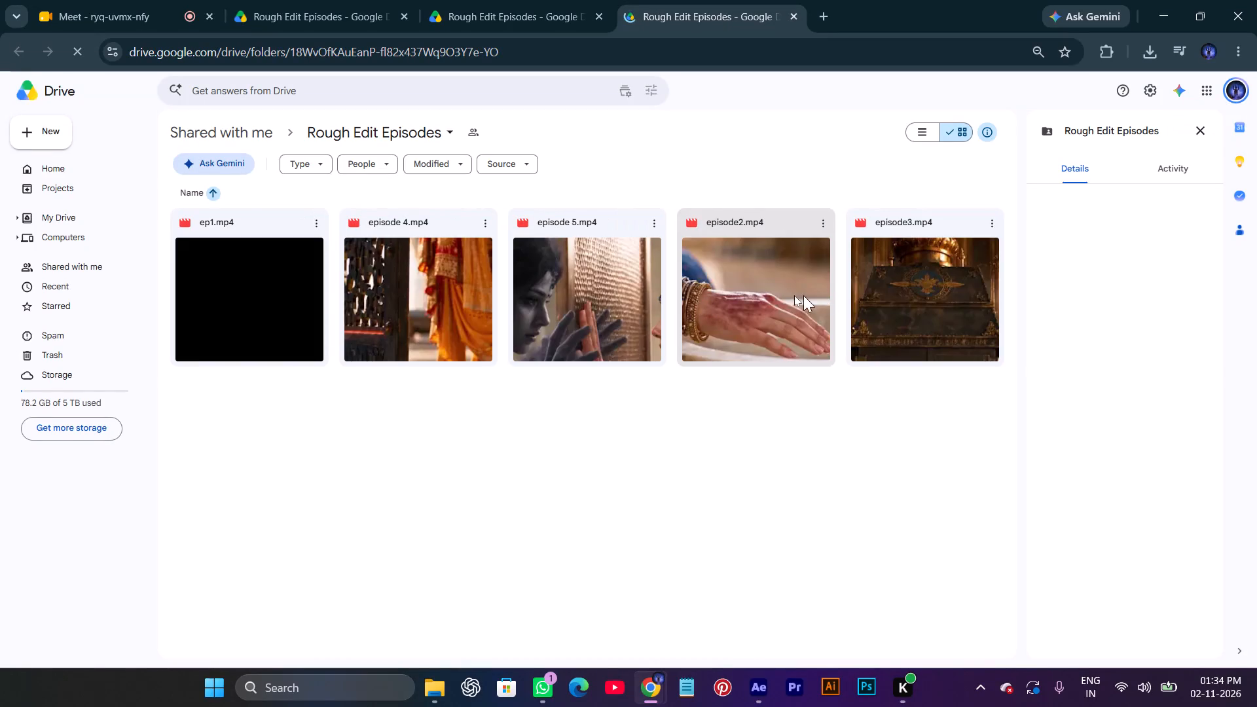
Open episode3.mp4 from the Rough Edit Episodes folder and preview its opening furnace shot.
double_click(892, 289)
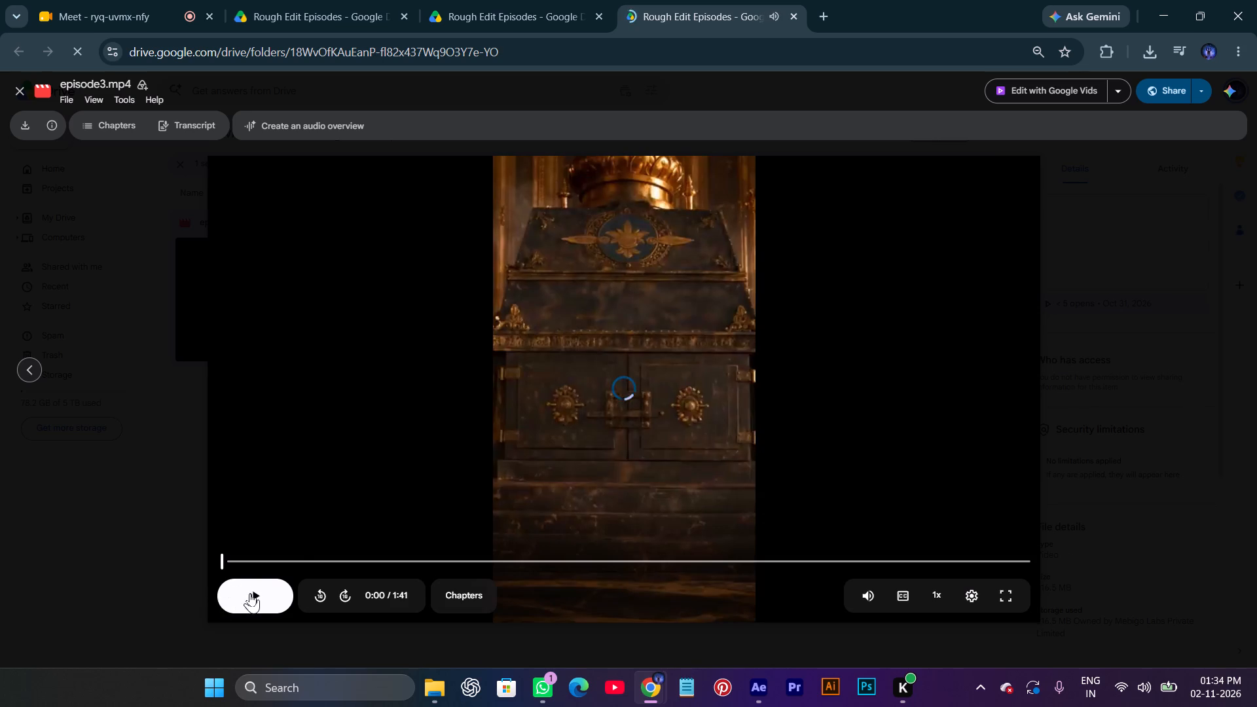
click(258, 594)
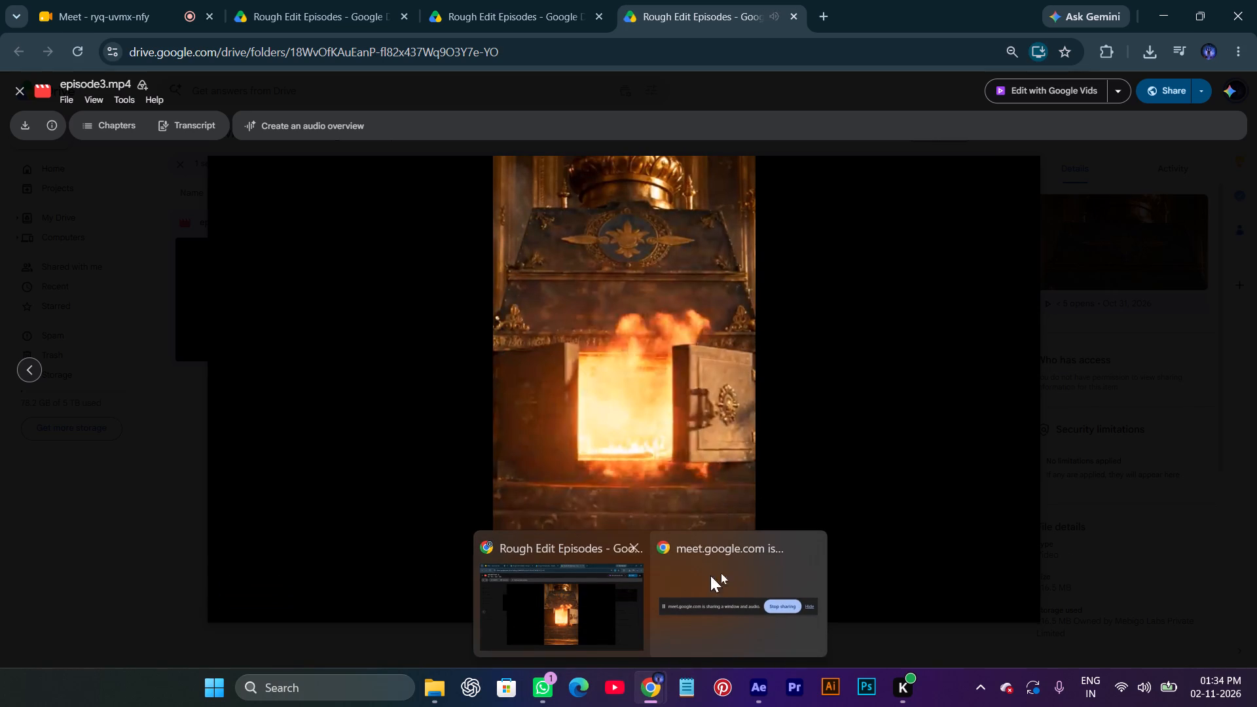
Bring the Google Meet screen-sharing controls to the front.
click(735, 571)
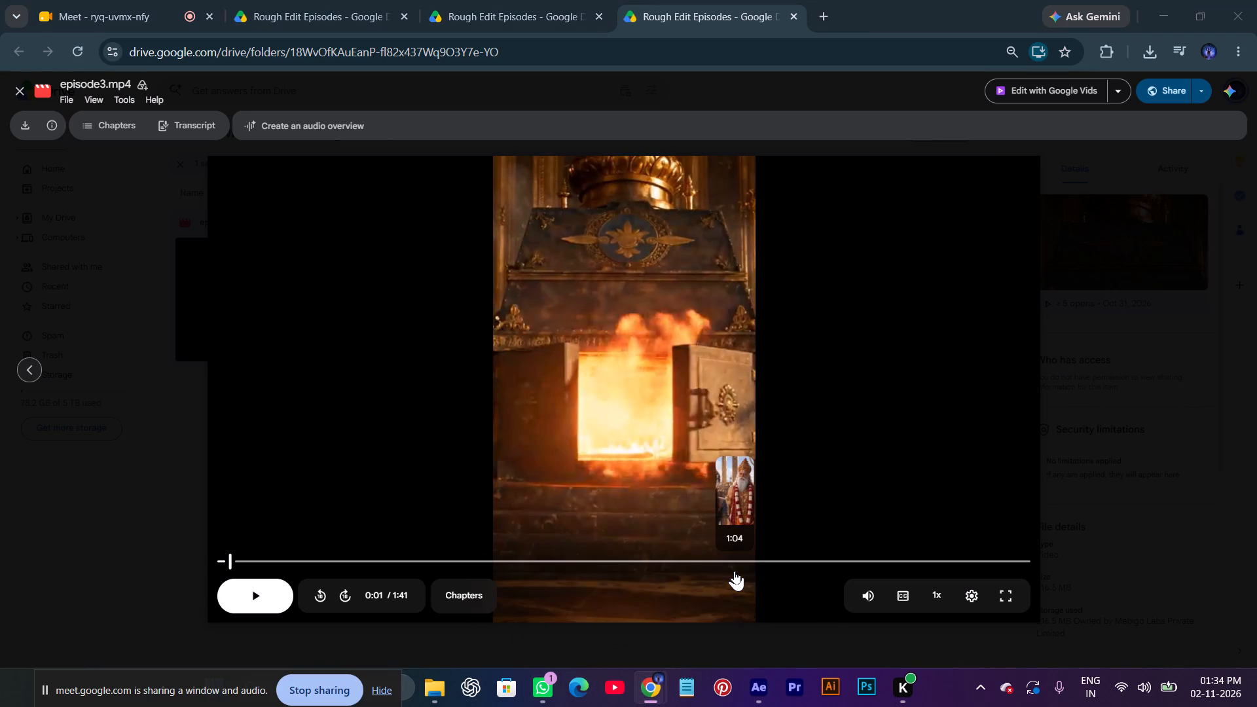
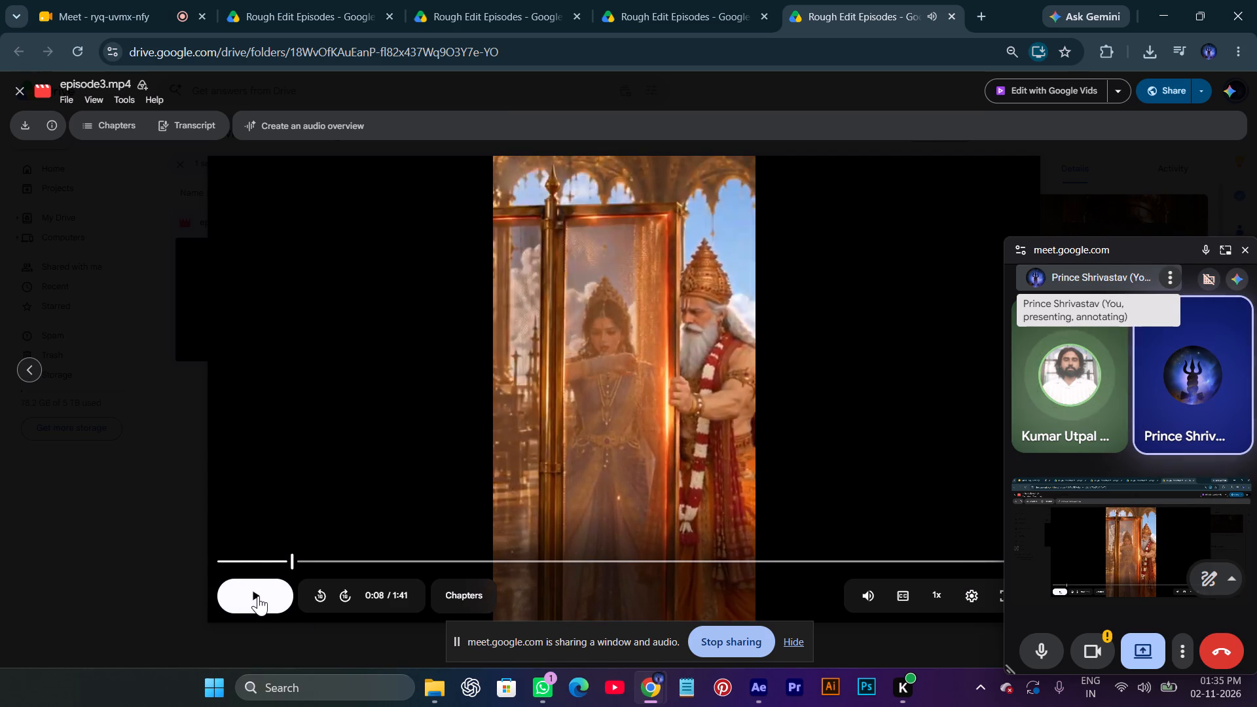
In Google Drive in Chrome, play and scrub through episode3.mp4 between about 0:05 and 0:17 to examine the mirror-panel and character shots.
click(260, 596)
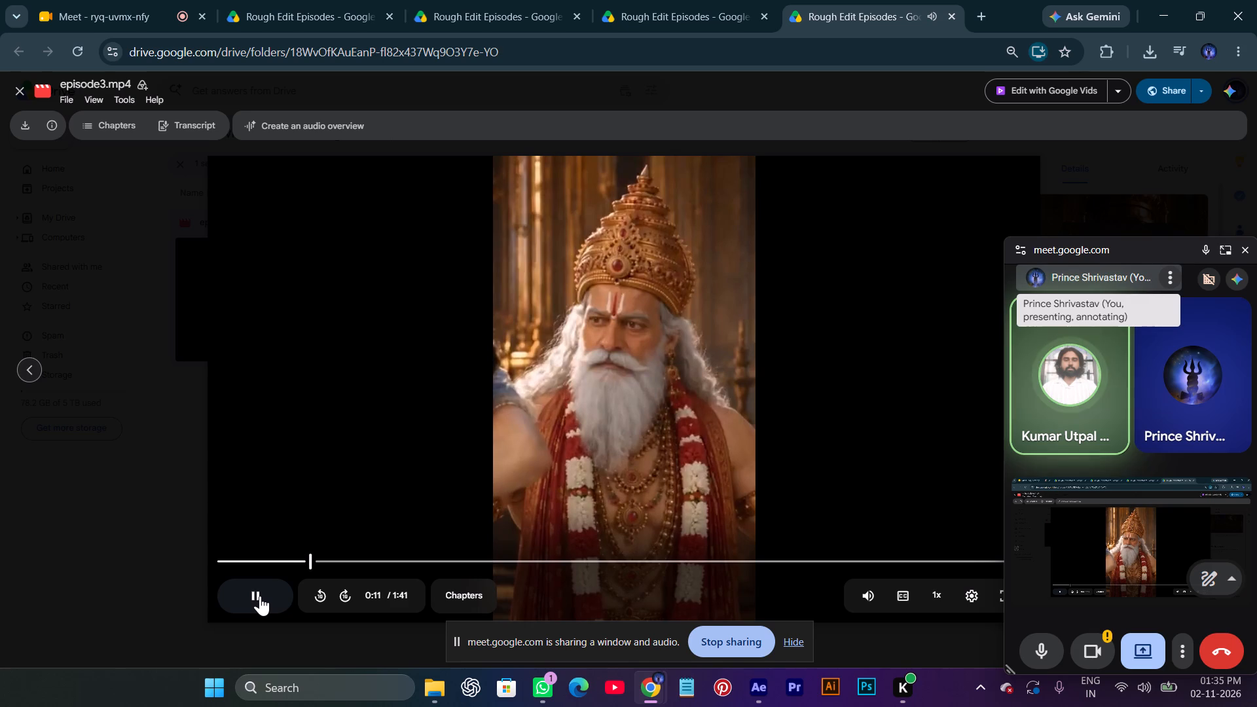
click(260, 596)
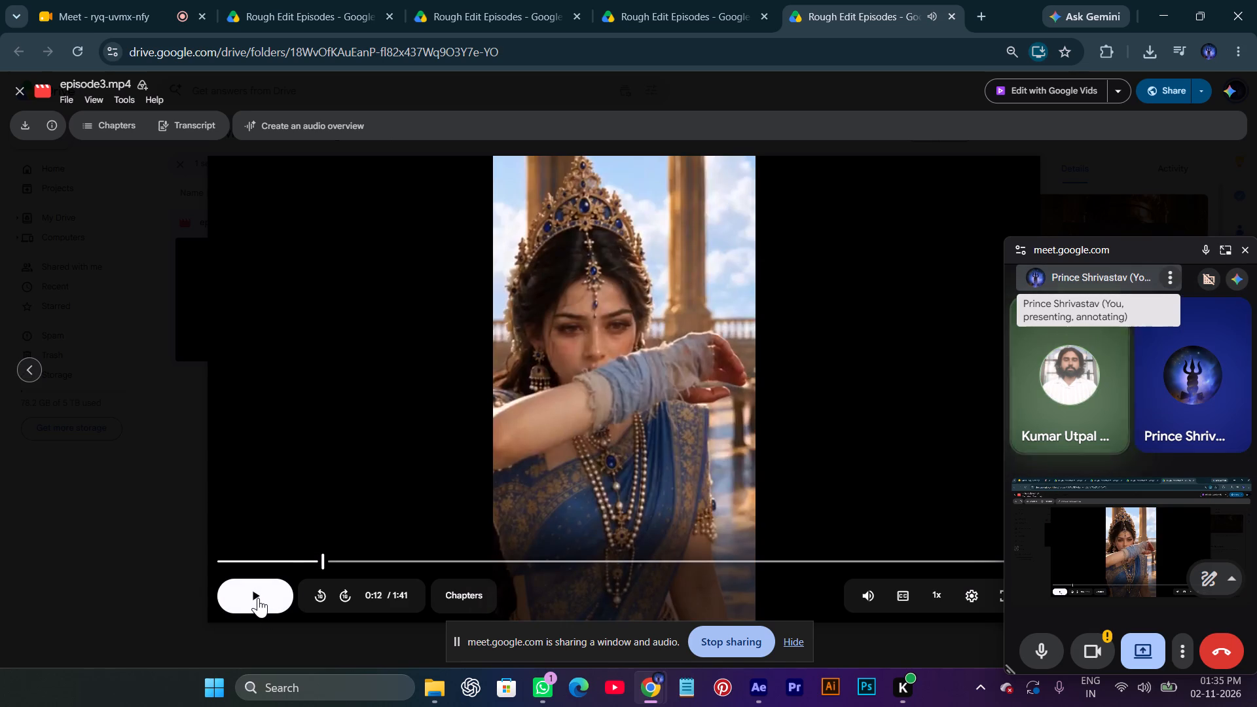
drag(321, 566, 268, 569)
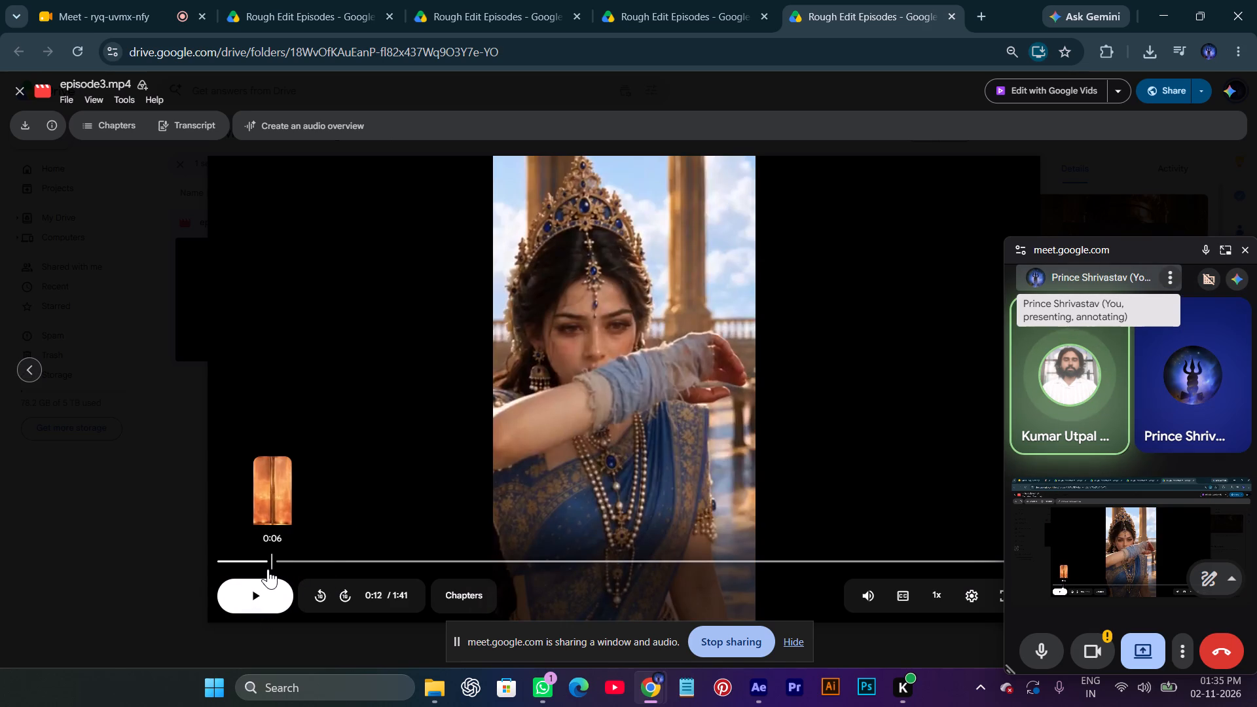
drag(268, 569, 263, 571)
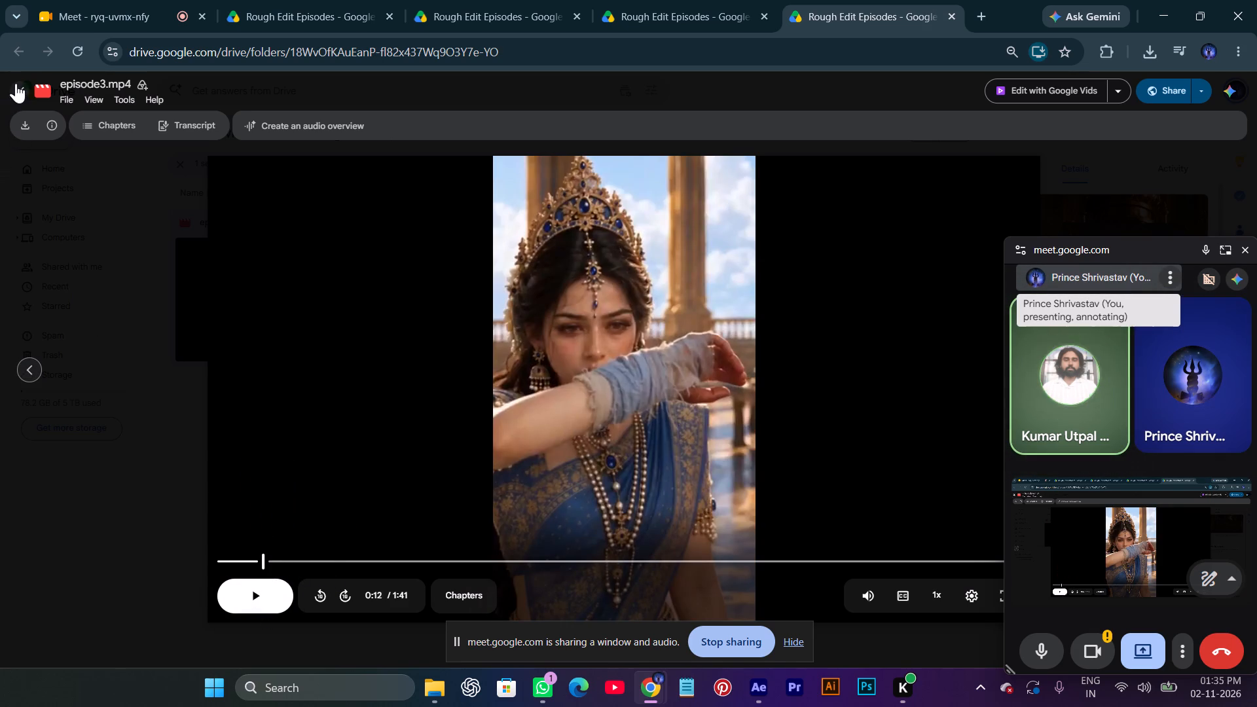
drag(266, 562, 324, 569)
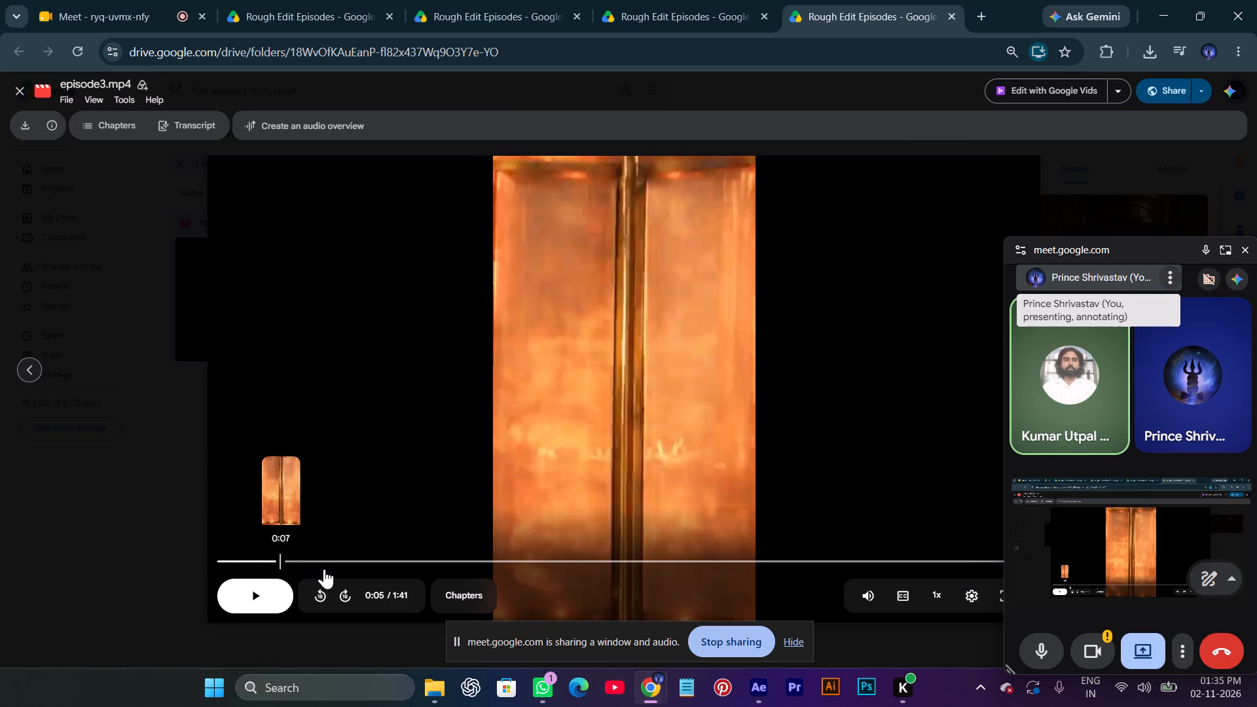
drag(324, 569, 270, 577)
click(267, 595)
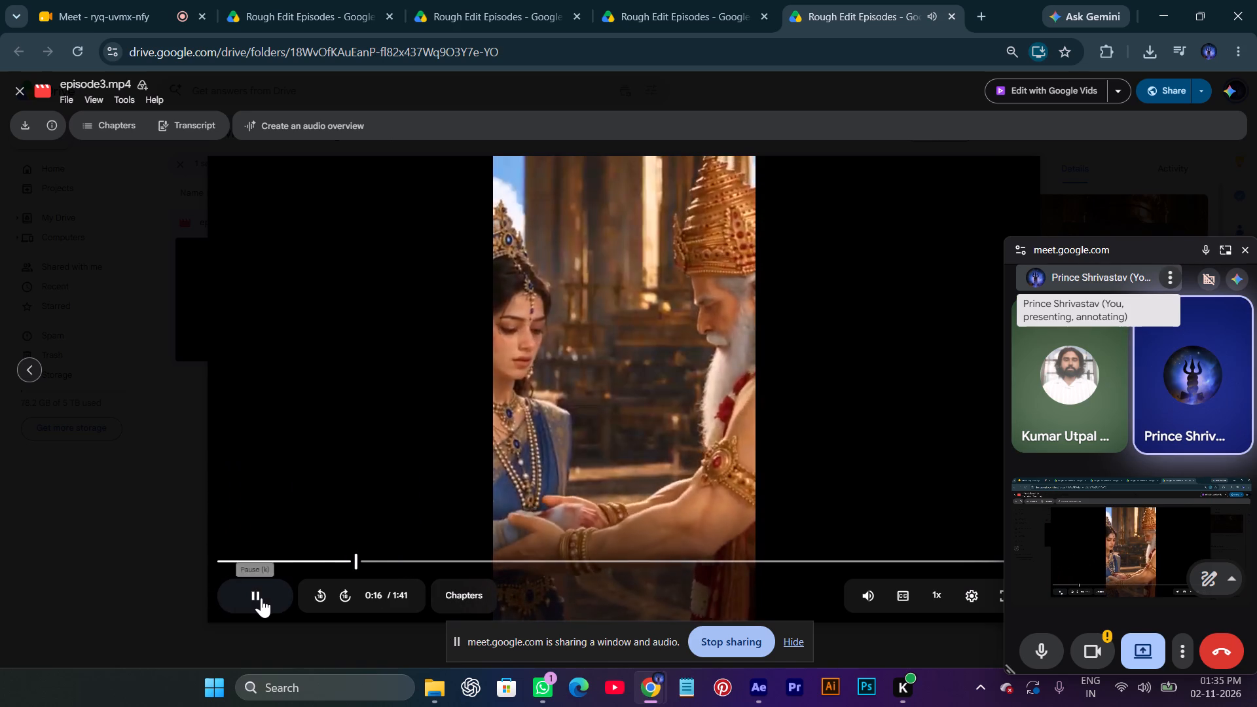
click(261, 598)
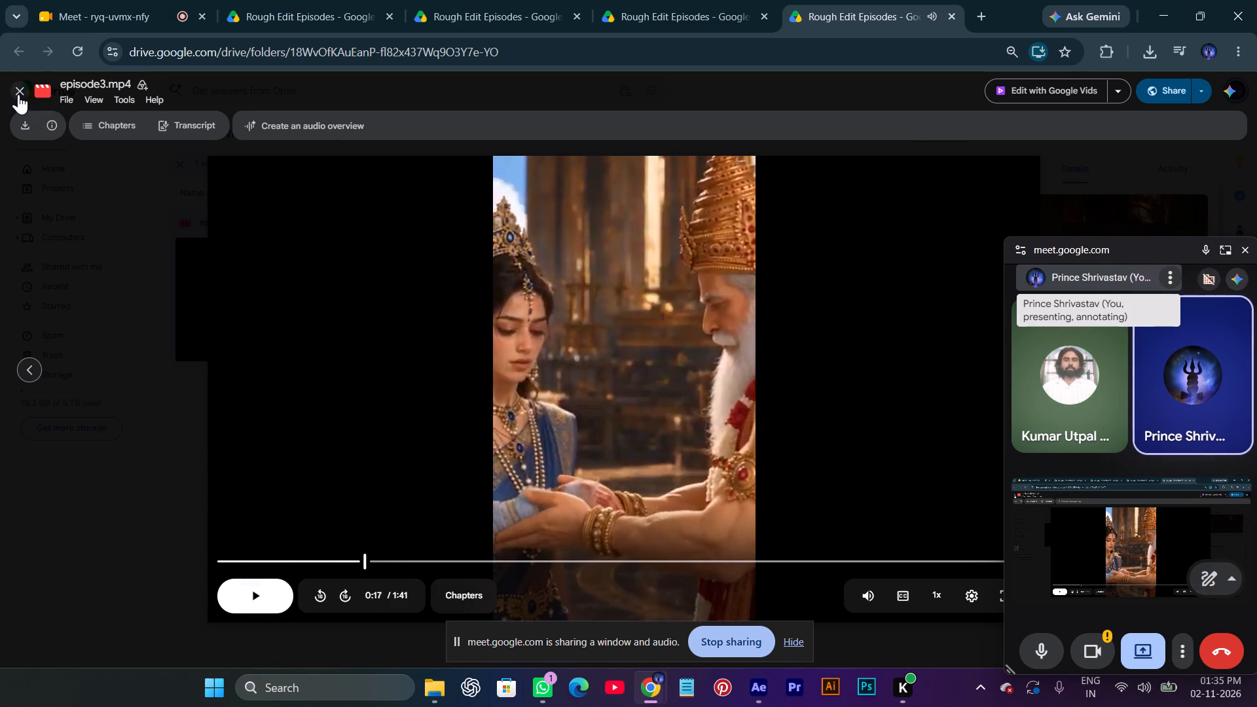
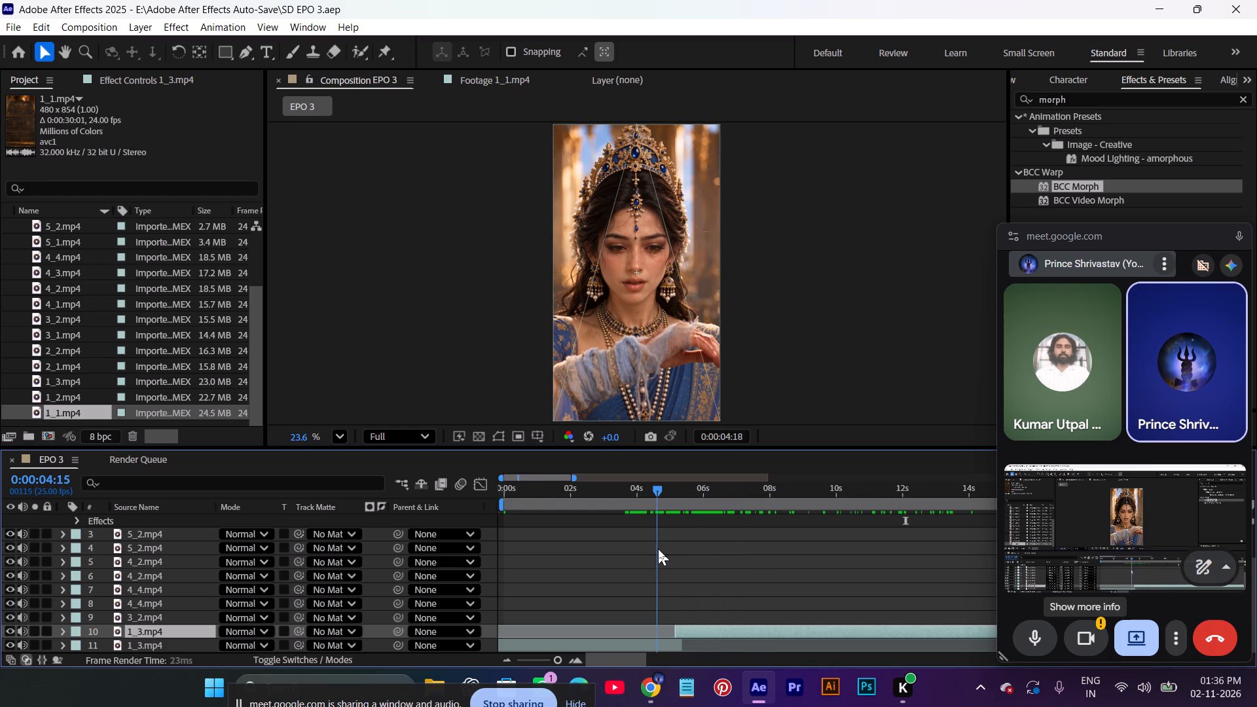
Scrub the EPO 3 composition between about 0:00:04:10 and 0:00:05:15 to examine the cut between the two 1_3.mp4 layers.
drag(658, 549, 699, 560)
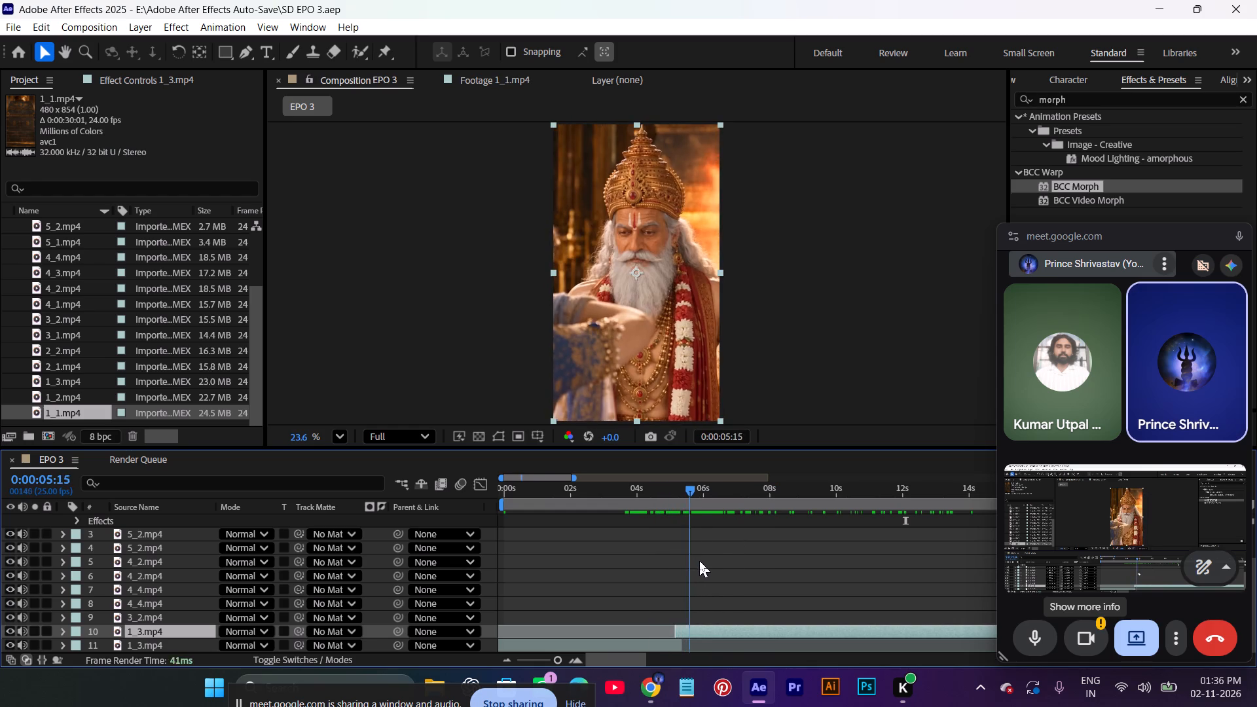
drag(699, 560, 680, 571)
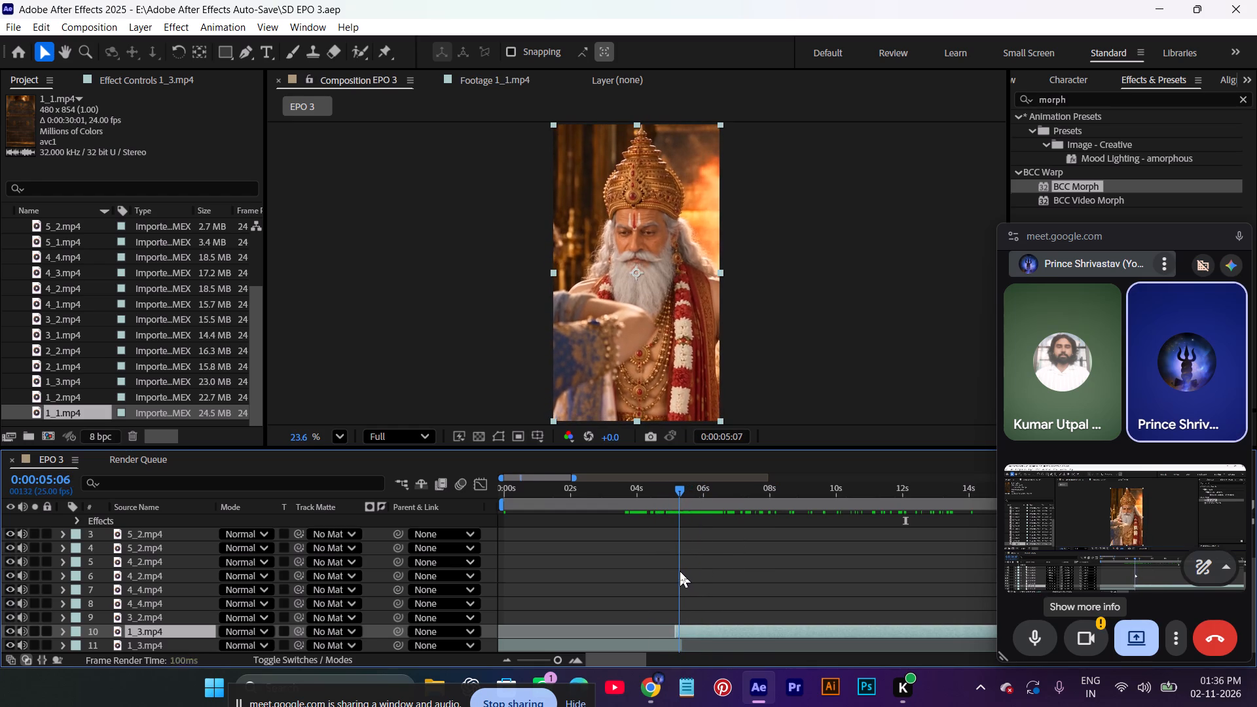
drag(680, 571, 679, 573)
click(586, 560)
scroll(651, 582, down, 3)
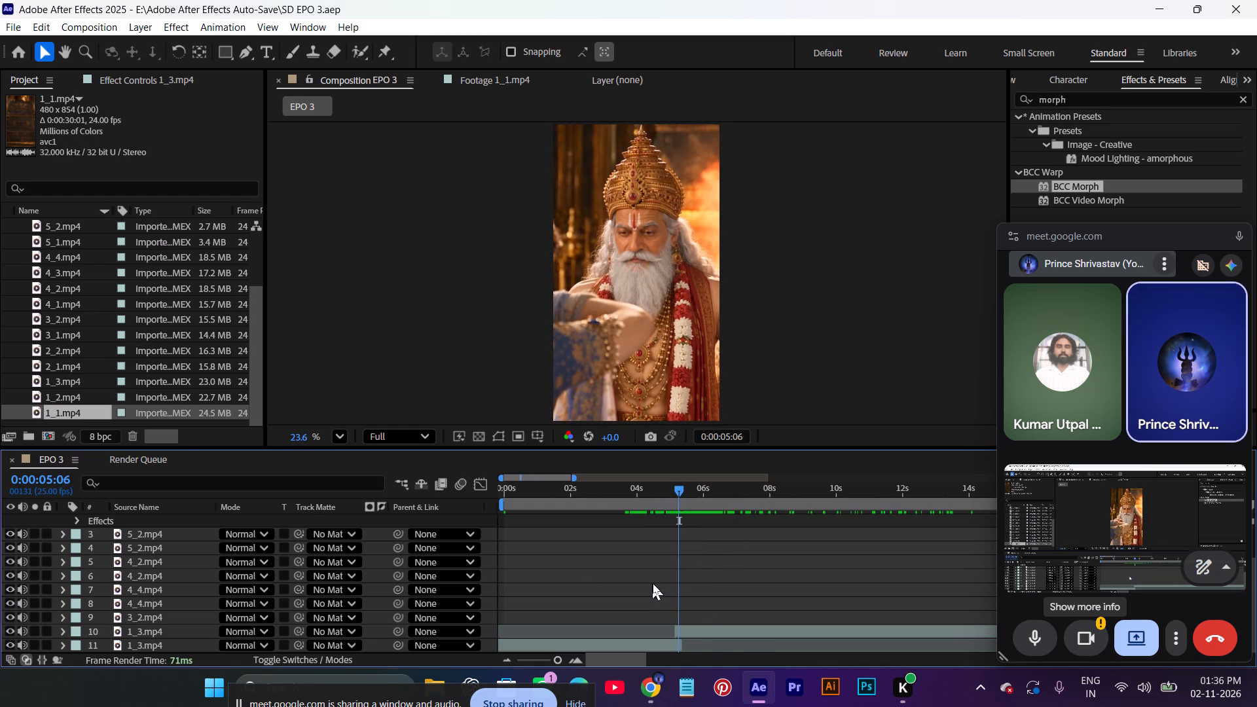
key(space)
key(space)
key(space)
drag(708, 590, 829, 599)
scroll(733, 566, down, 4)
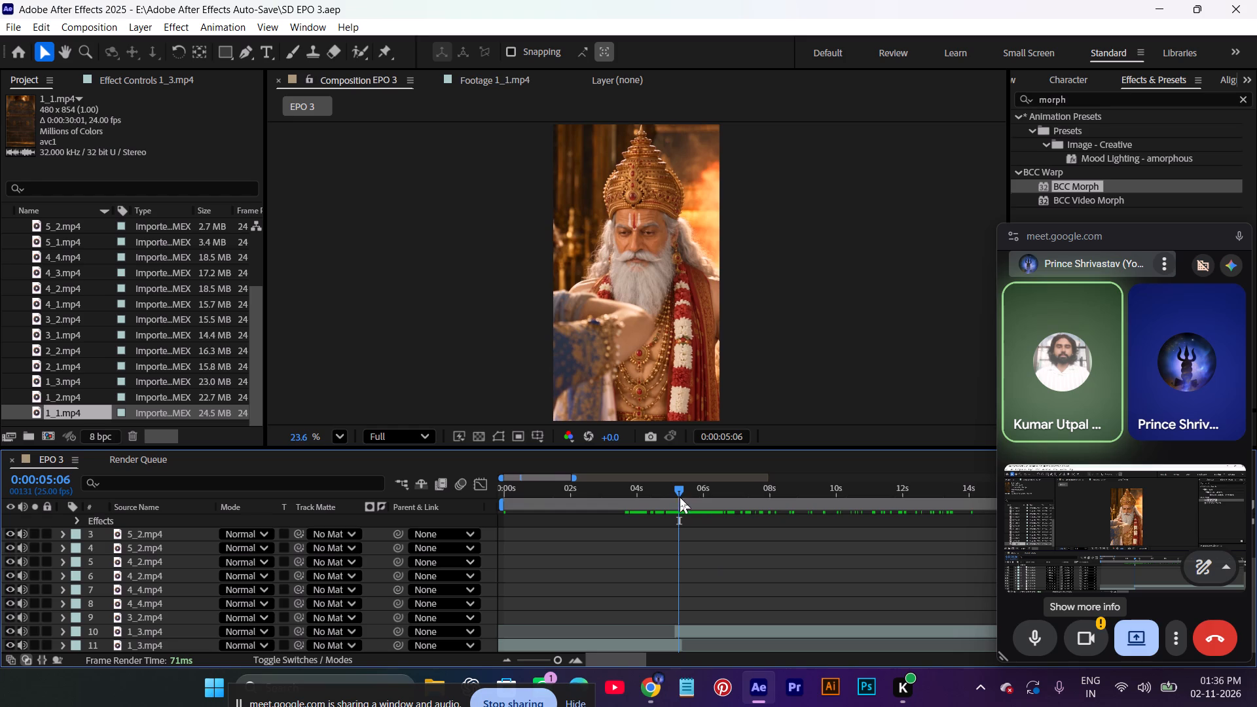
drag(678, 491, 654, 519)
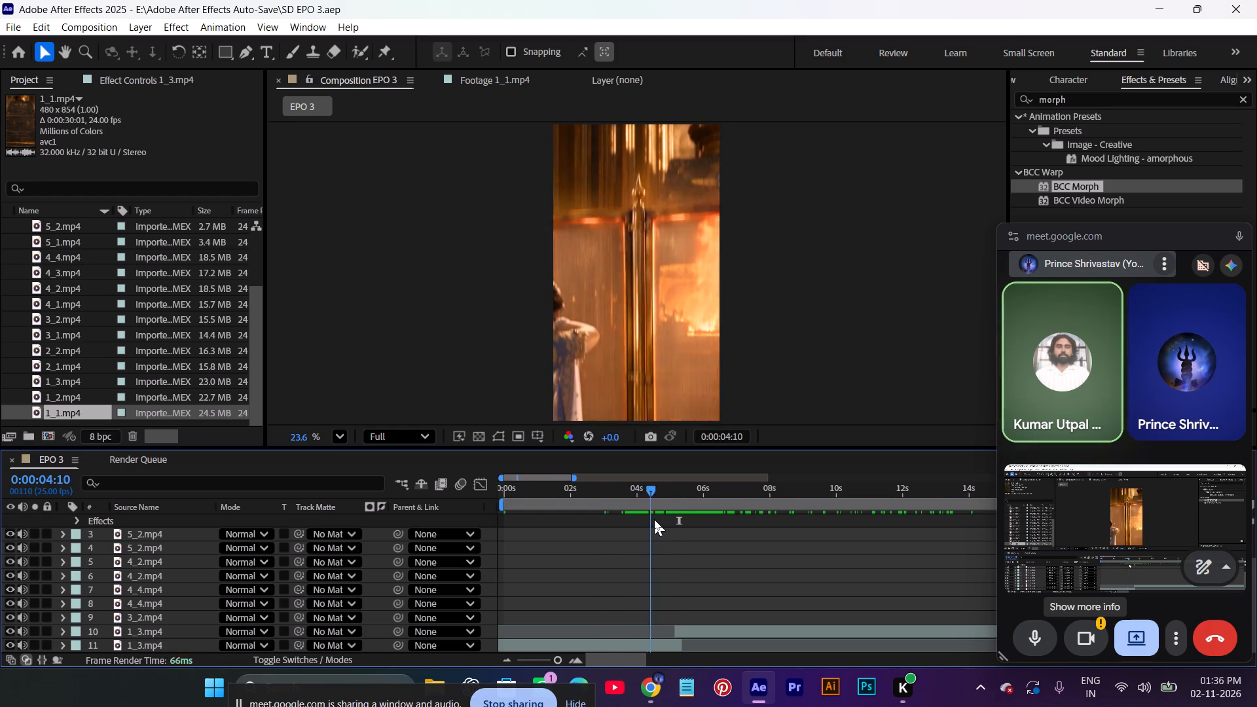
drag(654, 519, 656, 522)
Open the 1_1.mp4 footage, find the shot of the sage beside the mirror panel, and set the in point to 0:00:07:05.
double_click(73, 408)
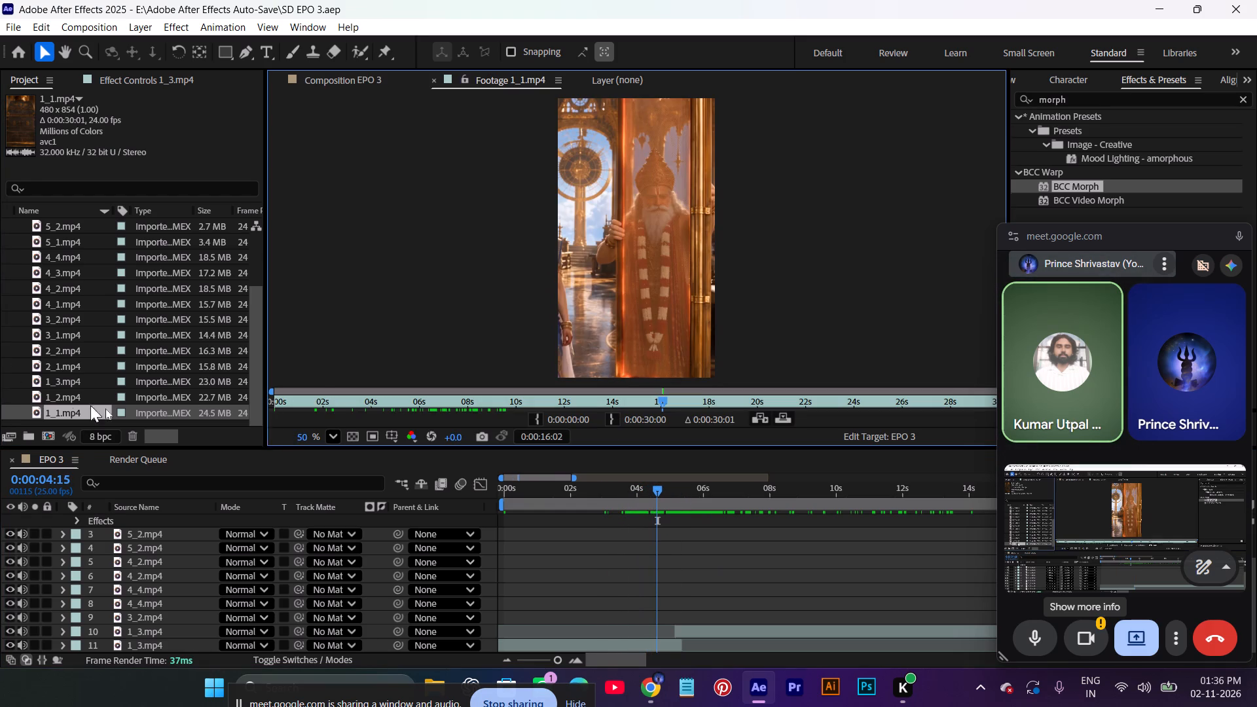
drag(329, 403, 369, 412)
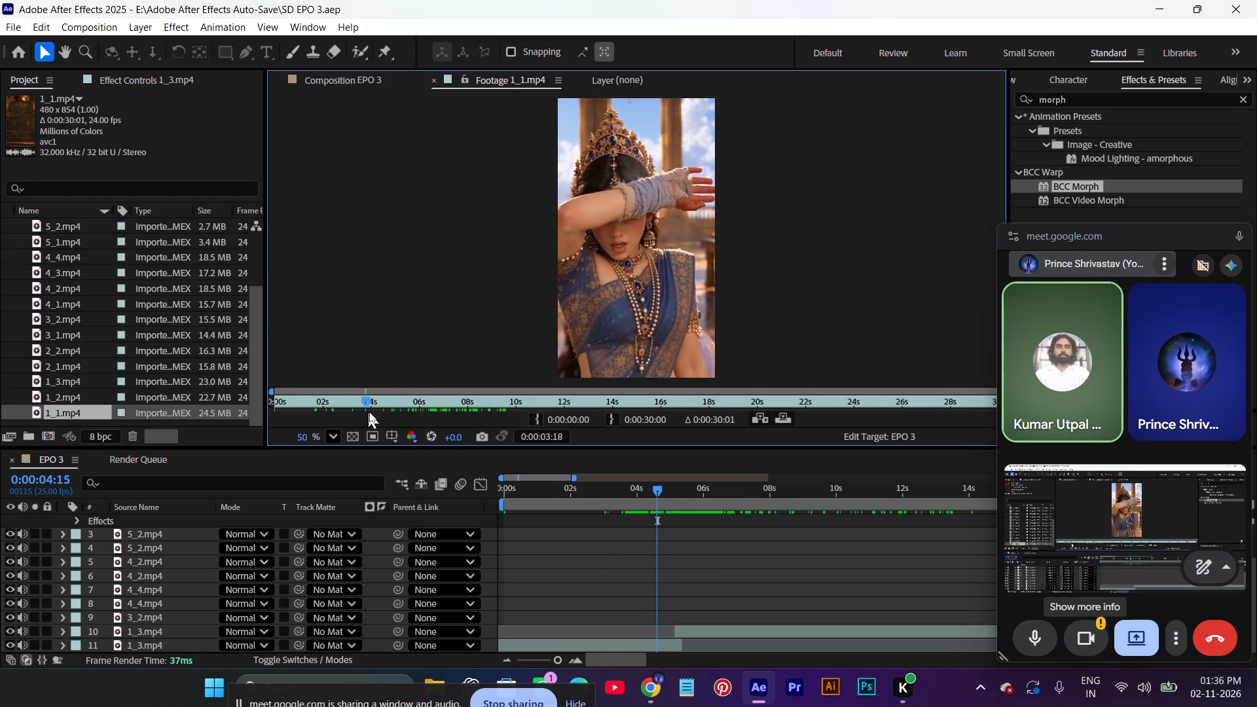
drag(369, 412, 423, 414)
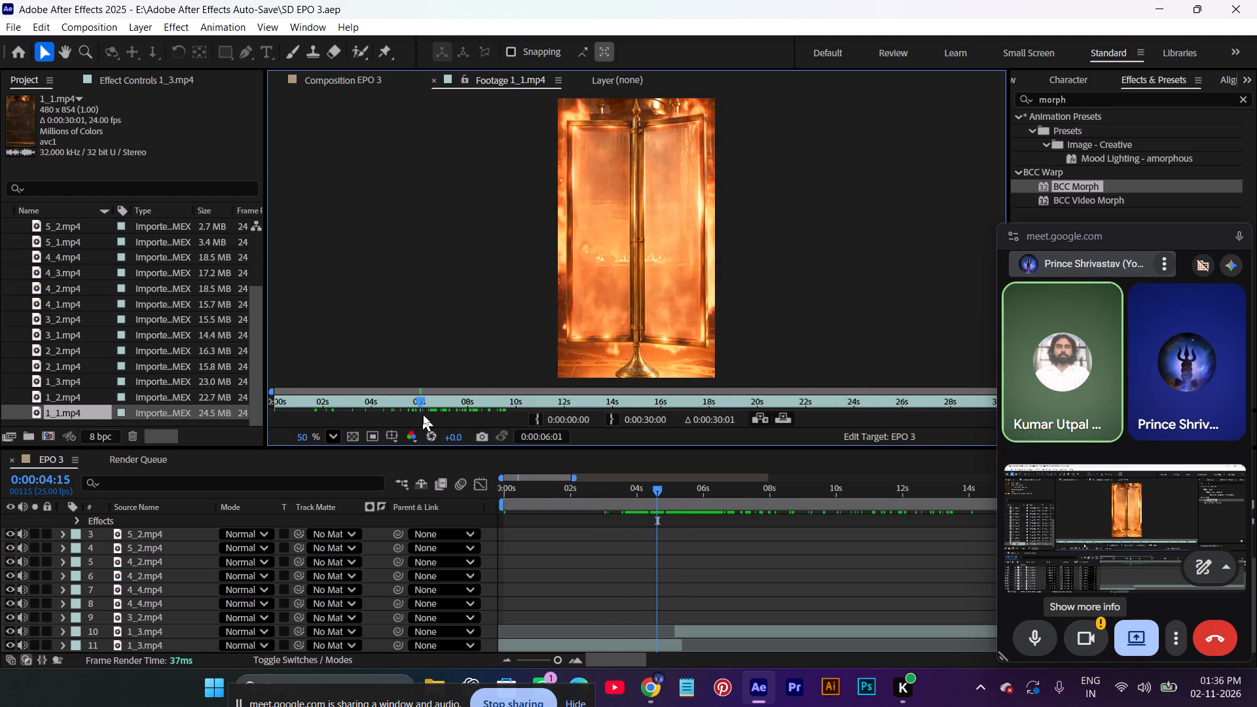
drag(423, 414, 448, 408)
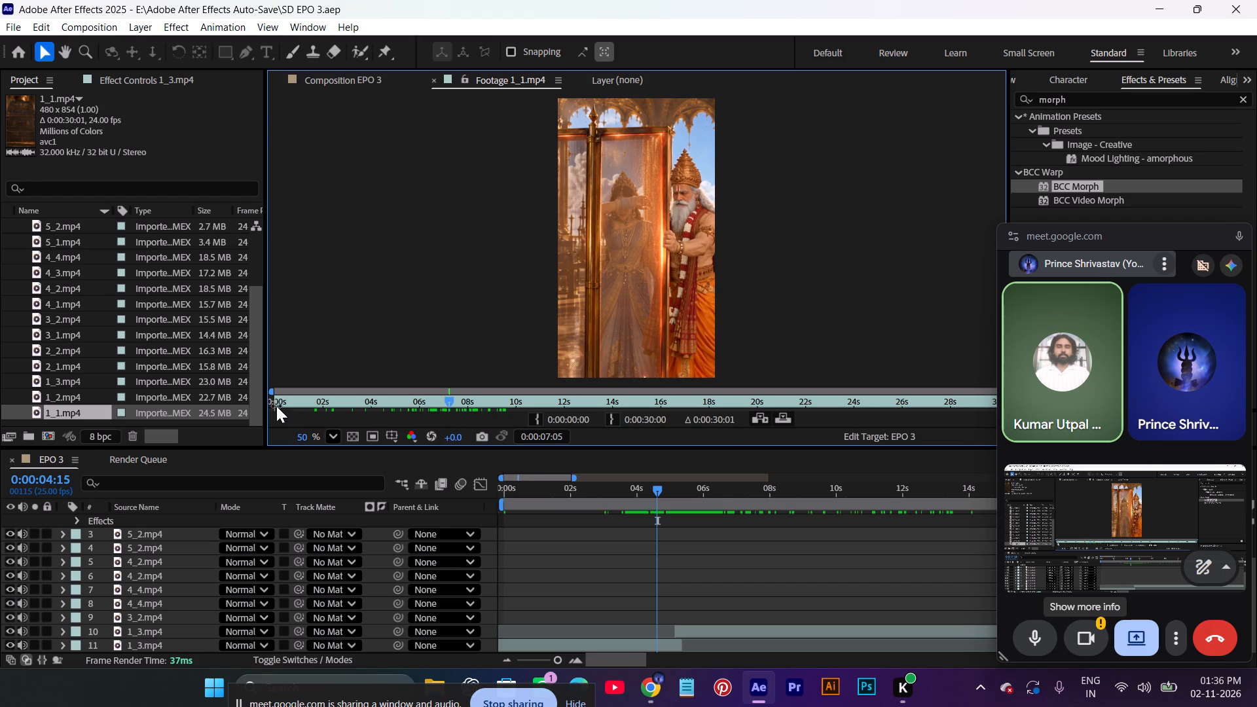
drag(274, 406, 448, 422)
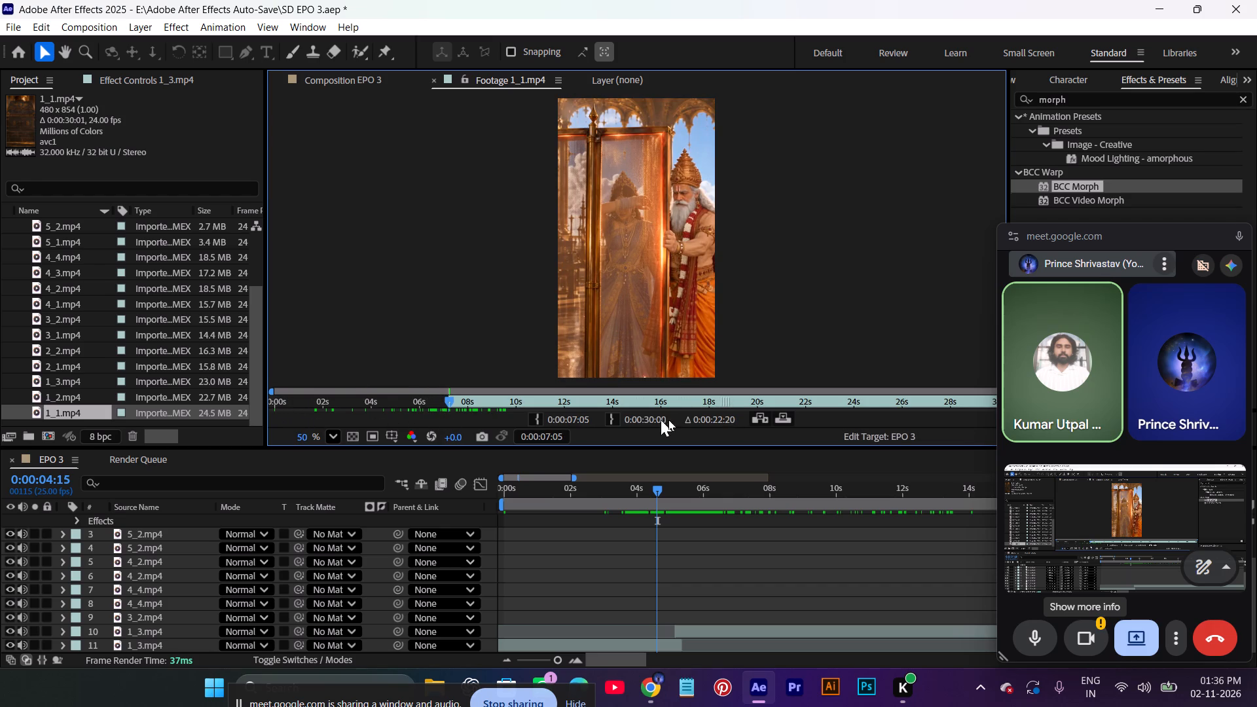
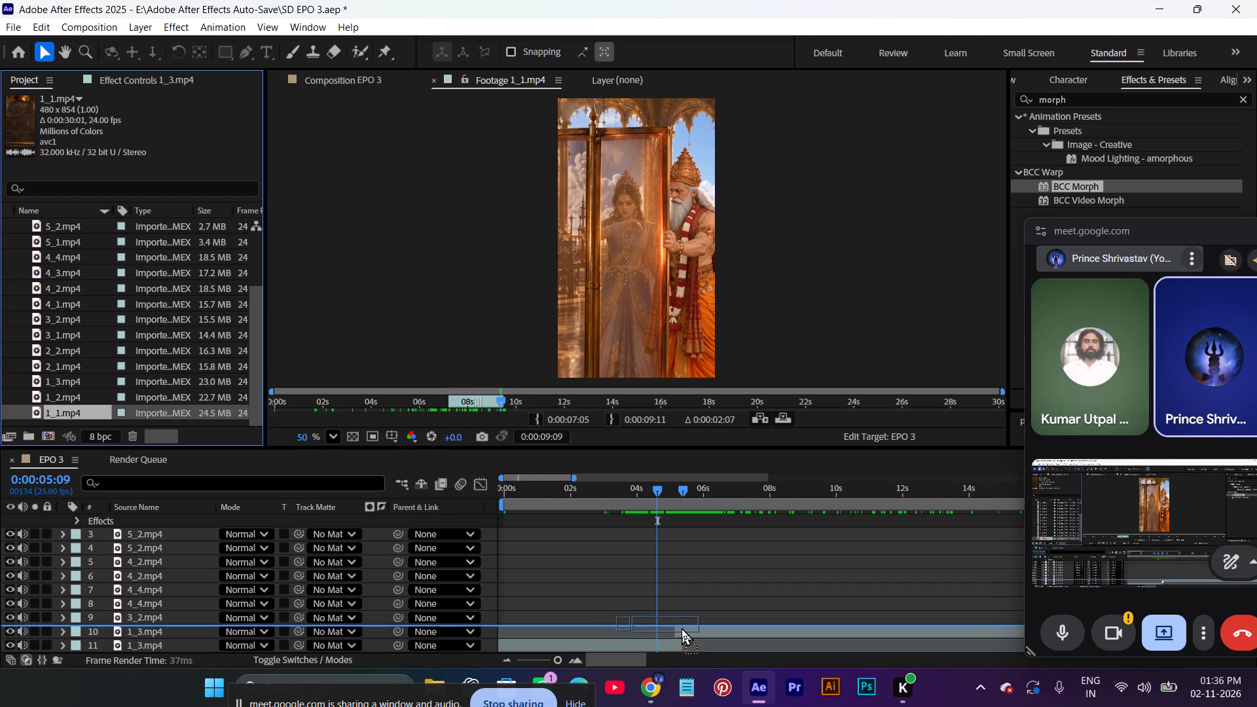
Add the trimmed 1_1.mp4 clip to the EPO 3 timeline between the two 1_3.mp4 layers, starting at 0:00:04:24.
drag(682, 627, 685, 622)
scroll(722, 576, down, 3)
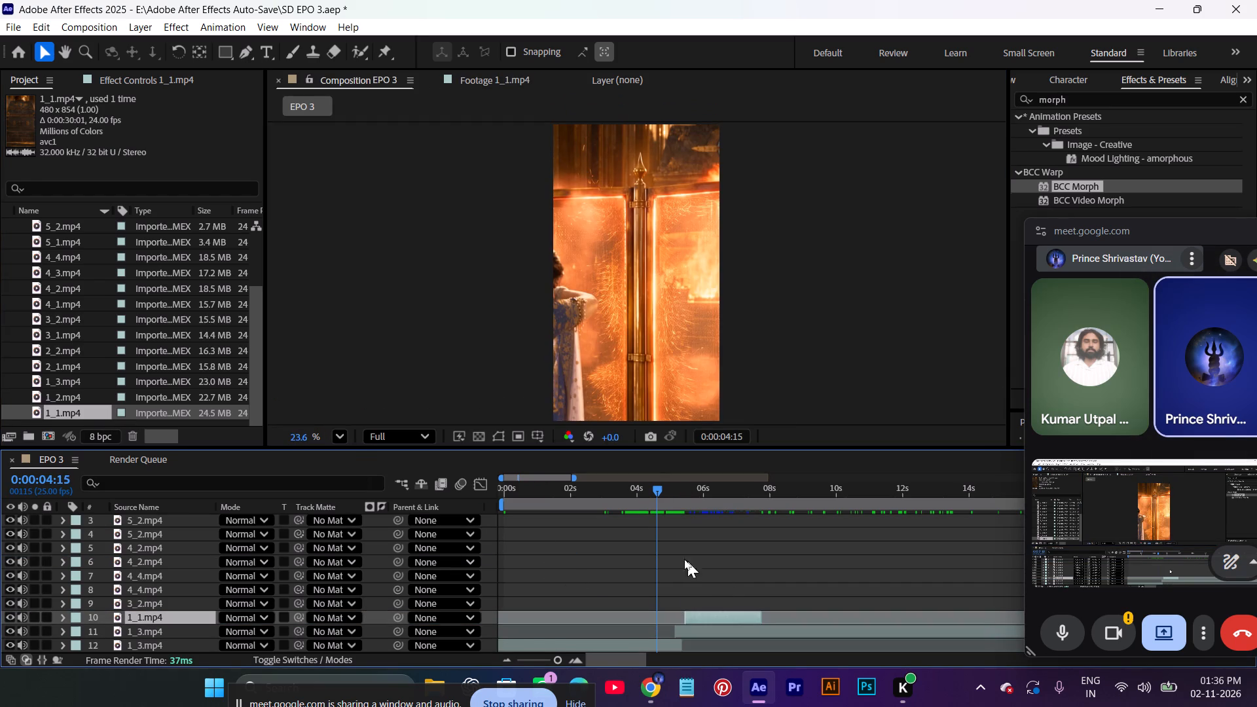
drag(651, 488, 669, 502)
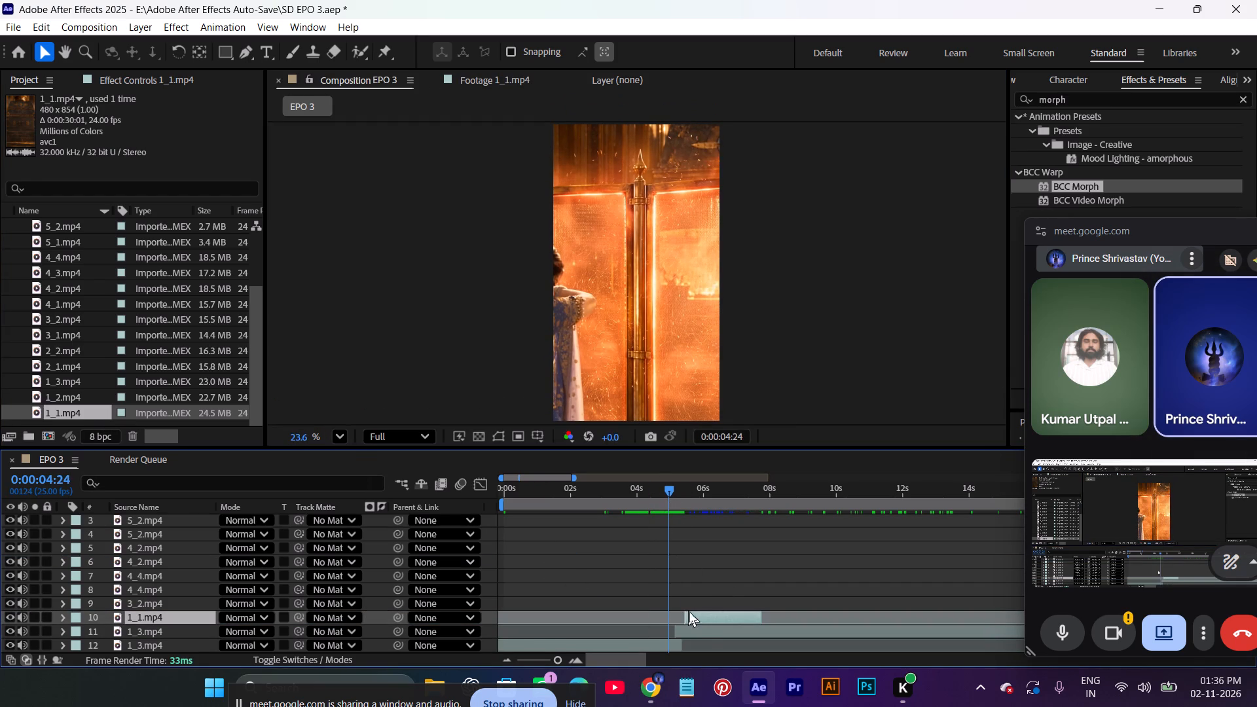
click(690, 632)
click(691, 615)
drag(145, 612, 149, 636)
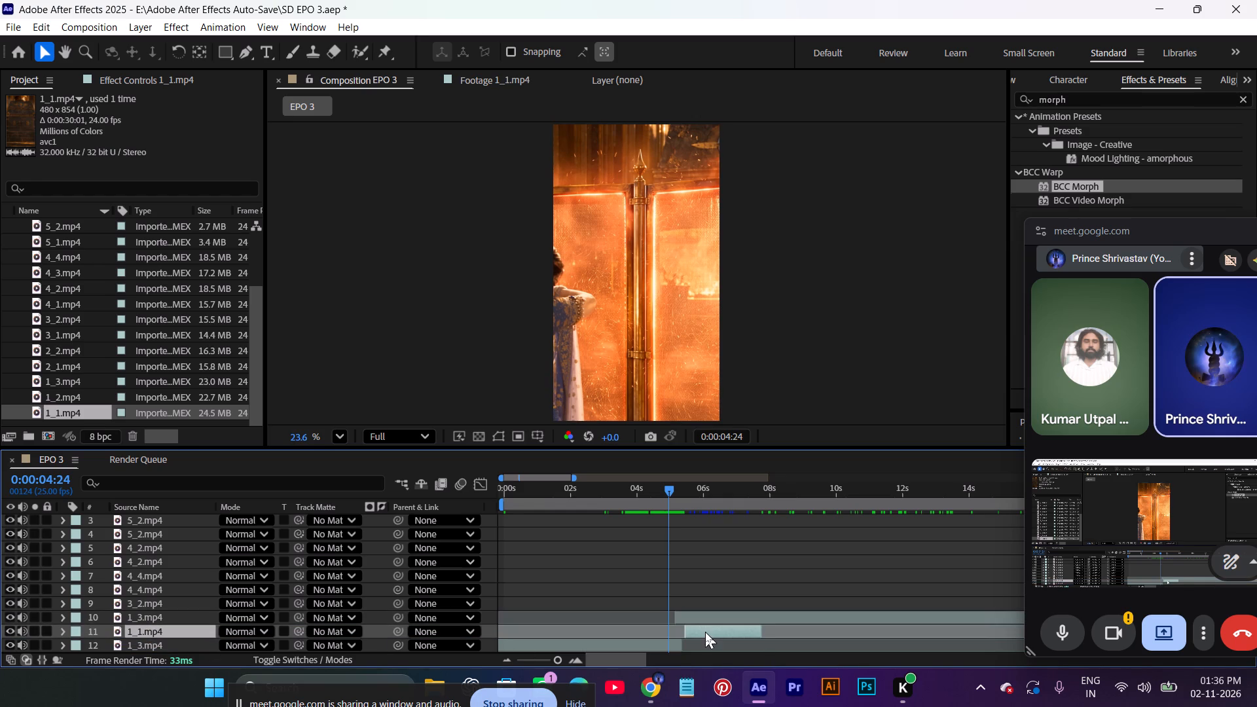
drag(704, 632, 690, 639)
Shift the upper 1_3.mp4 layer and all layers above it later together, so that 1_3.mp4 starts where the 1_1.mp4 clip ends.
click(149, 618)
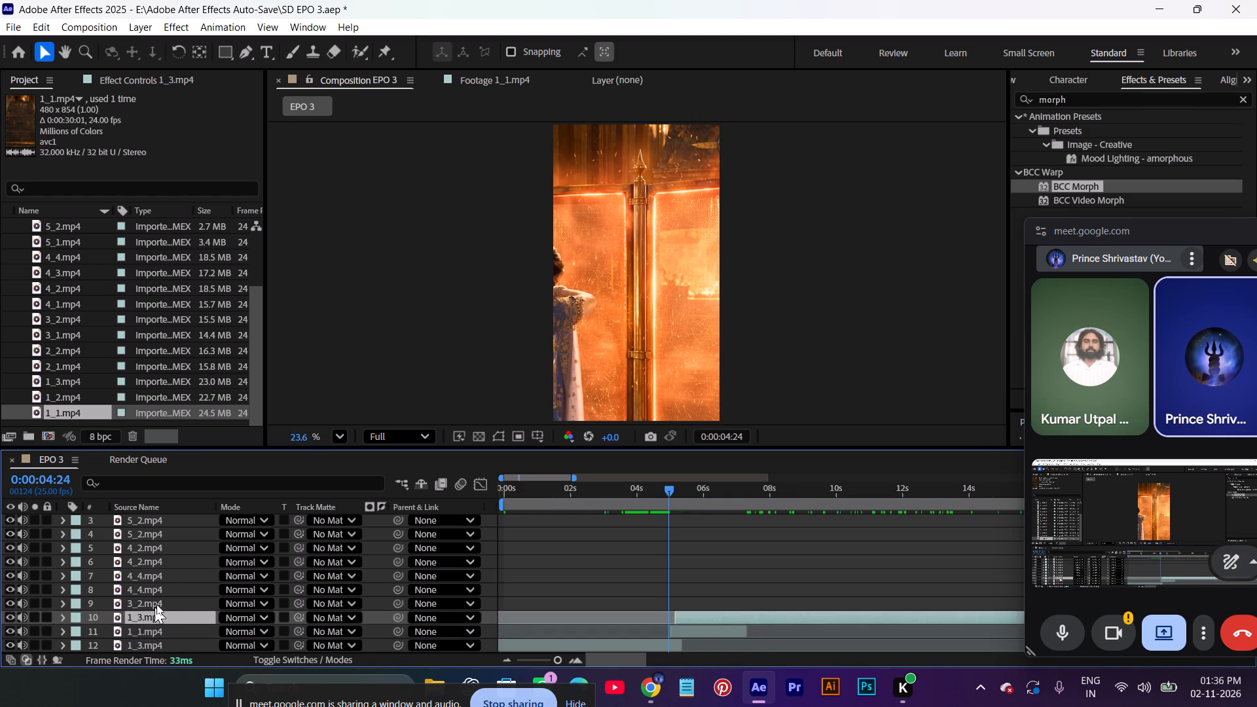
scroll(179, 565, up, 5)
shift+click(183, 522)
scroll(654, 592, down, 4)
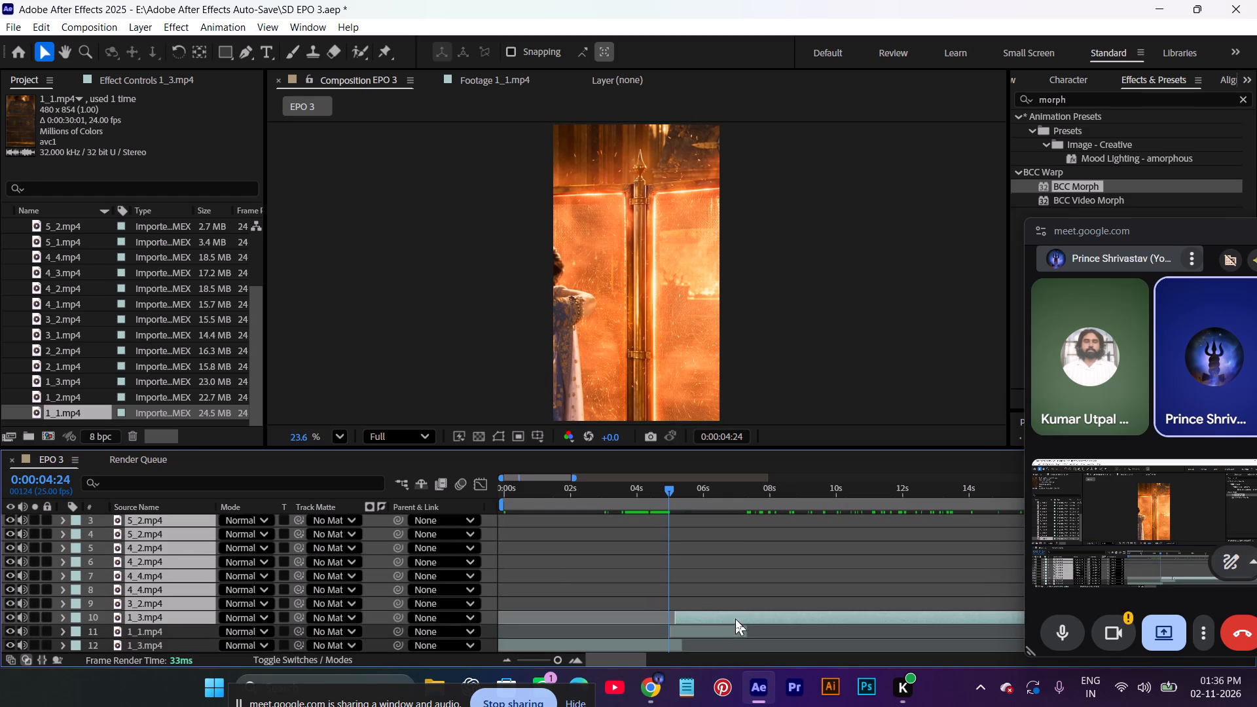
drag(727, 620, 797, 630)
click(611, 599)
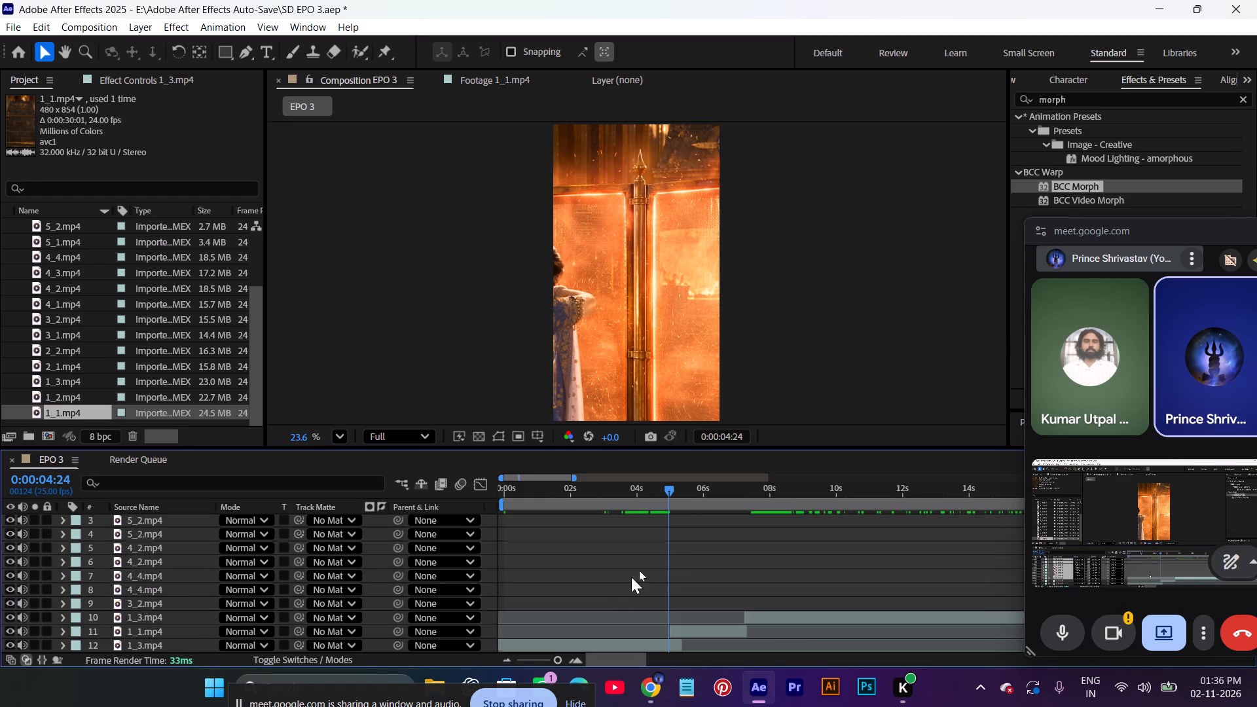
Scale the 1_1.mp4 layer to fit the composition frame, viewing it at 0:00:05:12.
drag(665, 487, 683, 497)
click(712, 630)
key(ctrl+alt+f)
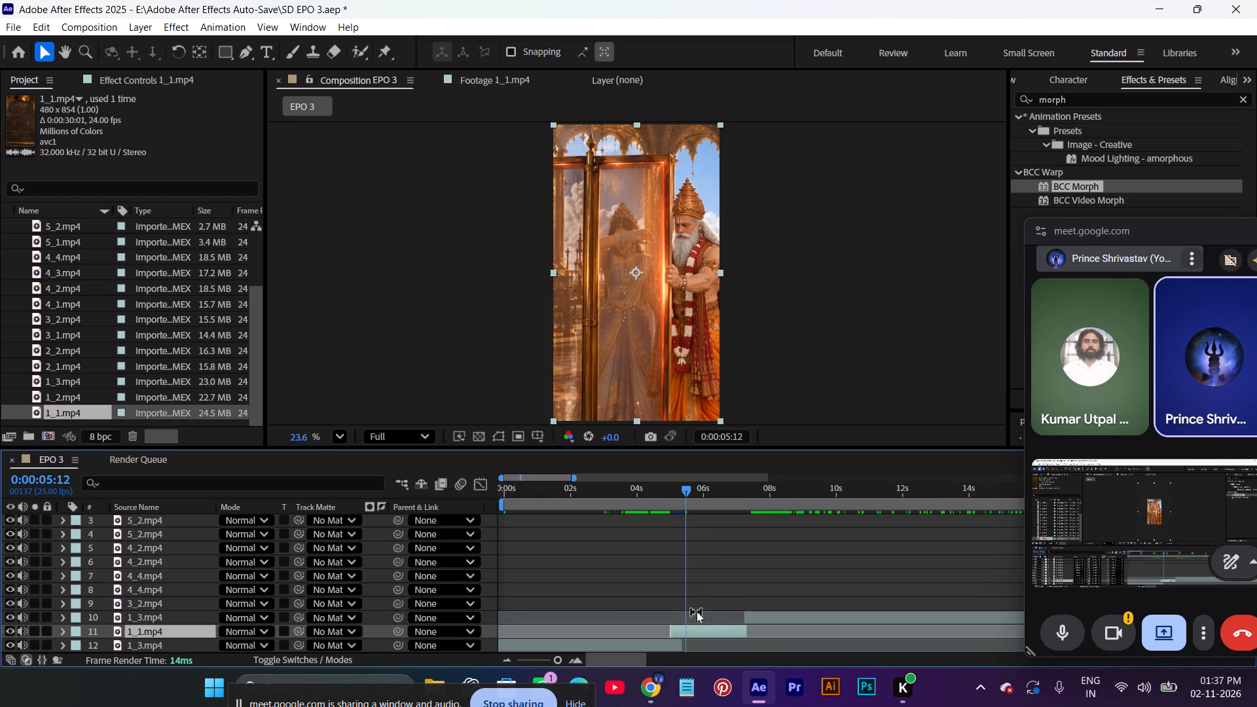
Preview the composition from about 0:00:04:12 to examine the cut from 1_3.mp4 to the inserted 1_1.mp4 clip.
drag(681, 492, 647, 501)
click(640, 594)
key(space)
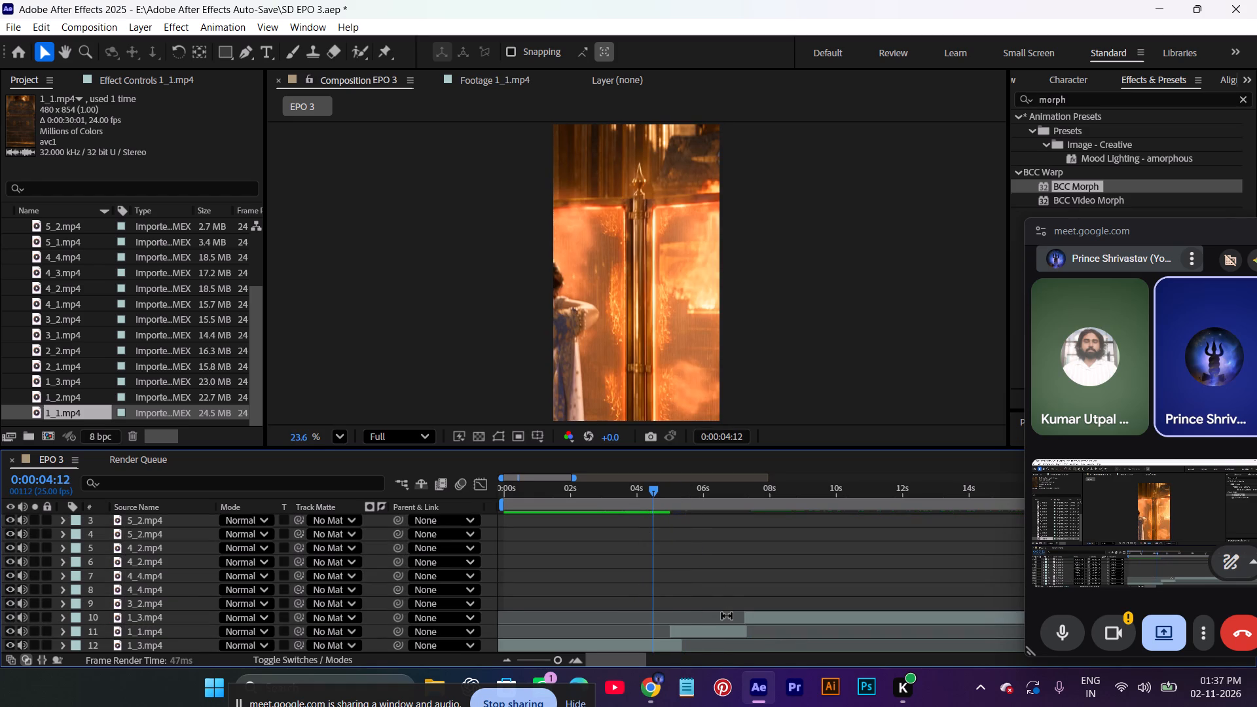
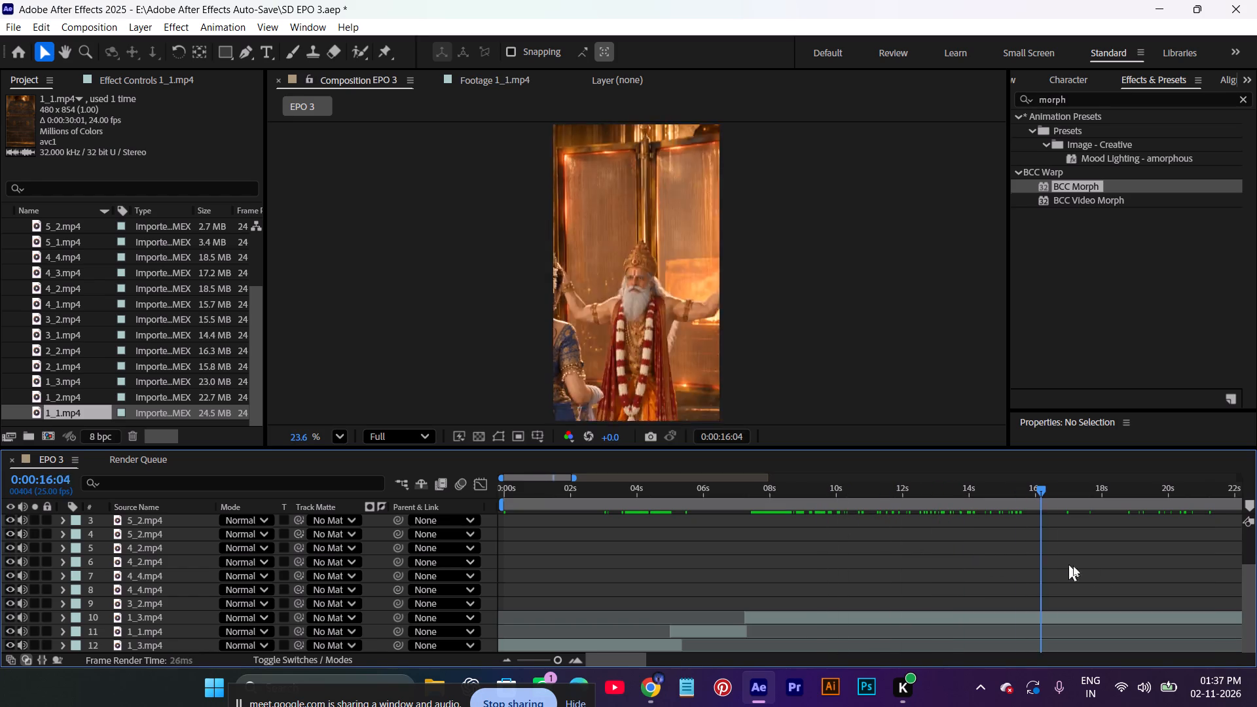
Scrub the EPO 3 composition between about 0:00:14:20 and 0:00:18:18 to examine the shot changes within the upper 1_3.mp4 layer.
drag(1073, 566, 1124, 579)
key(space)
key(space)
key(space)
key(space)
key(space)
key(space)
key(space)
key(space)
key(space)
key(space)
key(space)
key(space)
key(space)
key(space)
key(space)
key(space)
key(space)
key(space)
key(space)
drag(1117, 590, 733, 537)
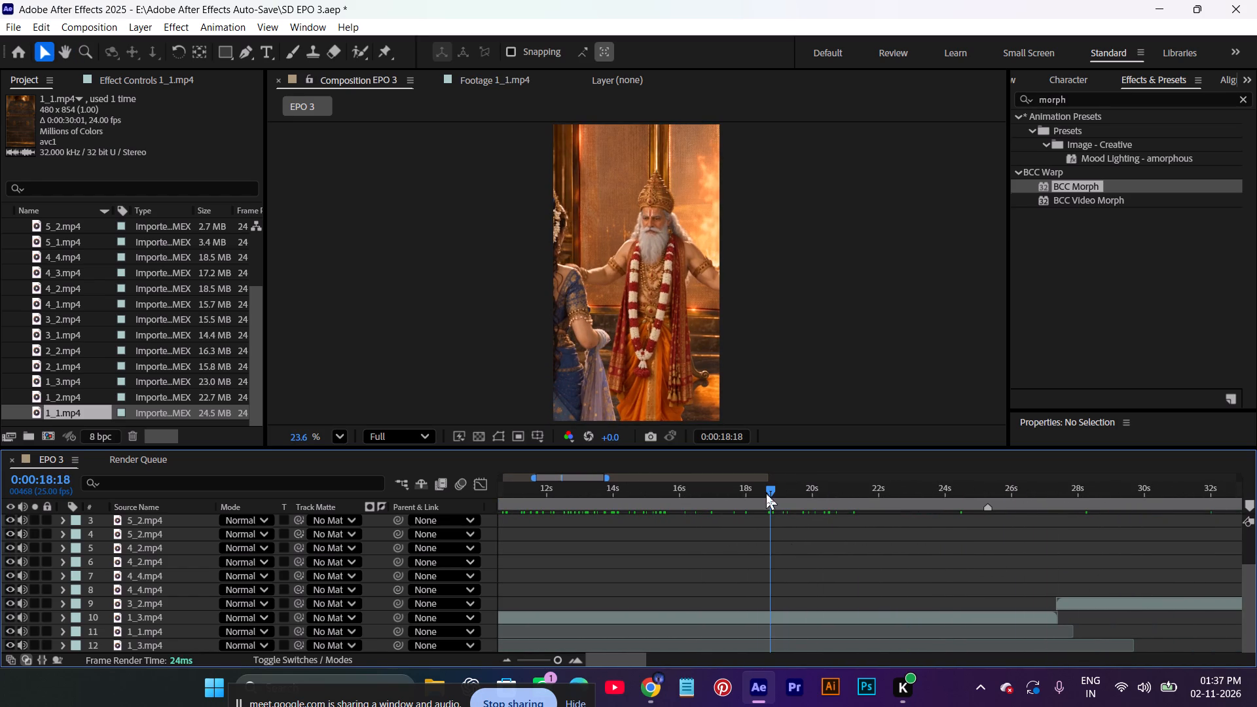
drag(765, 494, 658, 514)
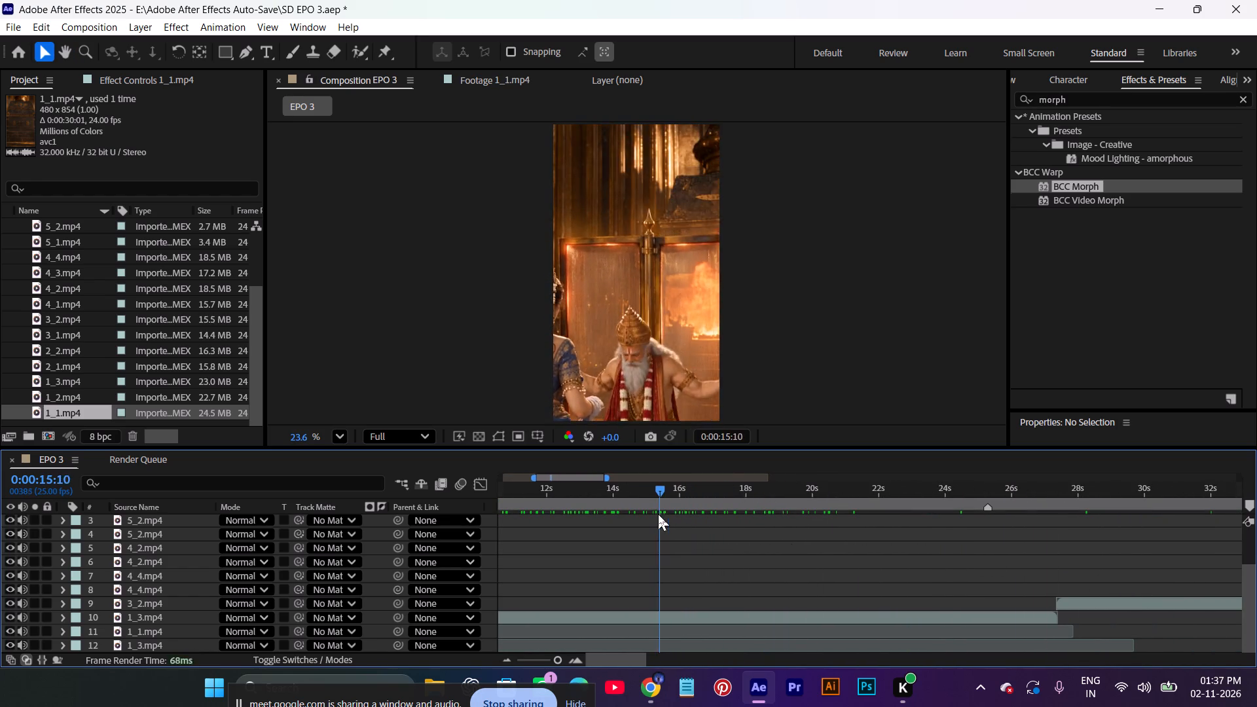
drag(658, 514, 639, 514)
key(space)
key(space)
key(space)
key(space)
key(space)
key(space)
key(space)
drag(724, 558, 814, 554)
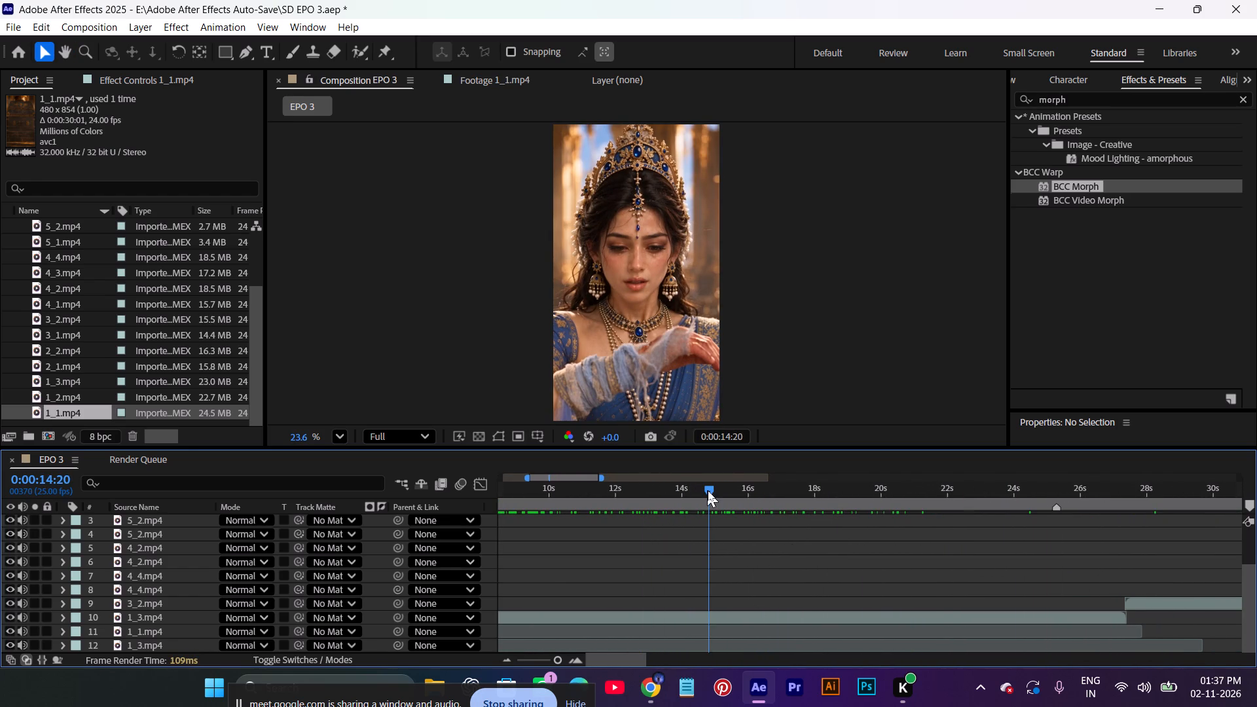
drag(708, 490, 740, 492)
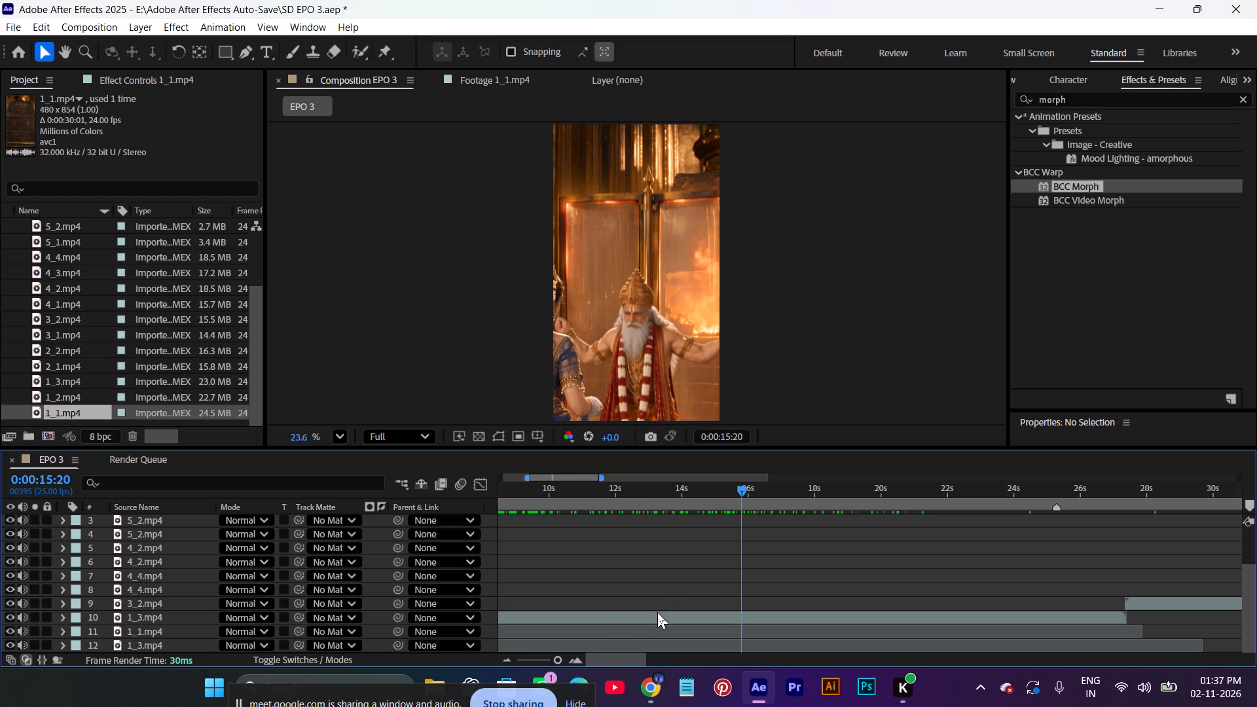
click(656, 613)
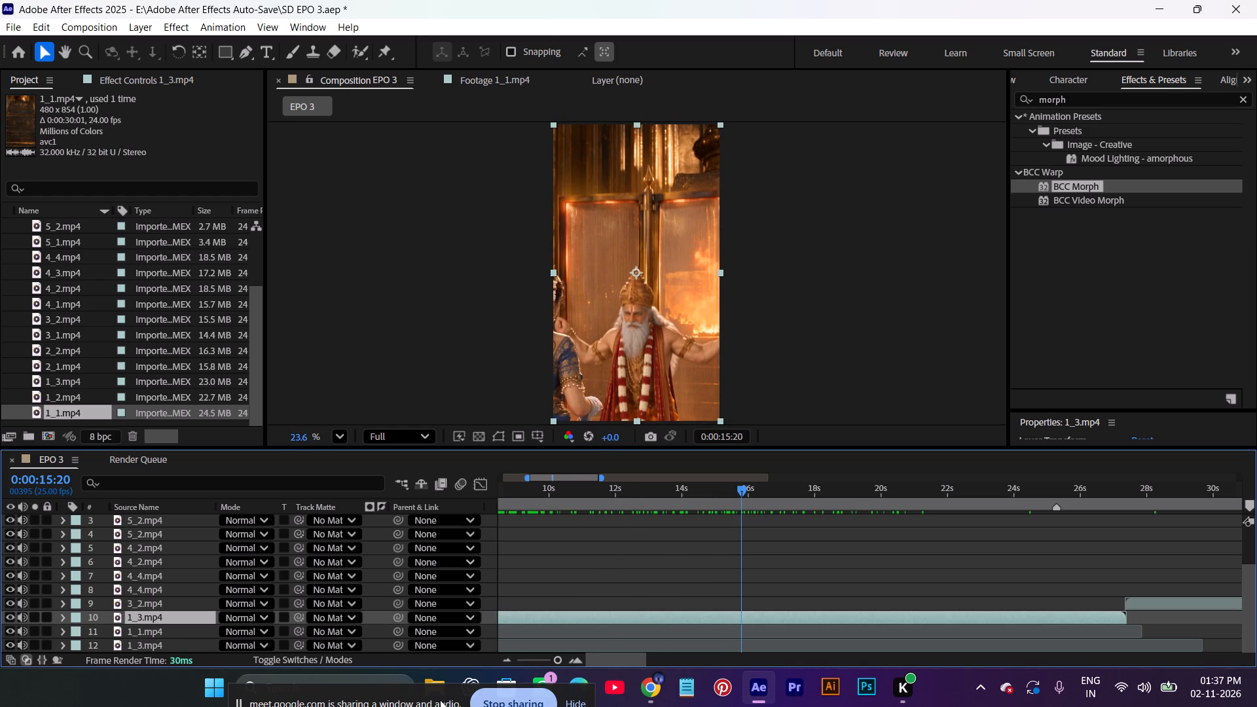
Switch to Chrome and play episode3.mp4 from the Rough Edit Episodes folder, examining the shot order between about 0:12 and 0:39.
drag(443, 693, 323, 705)
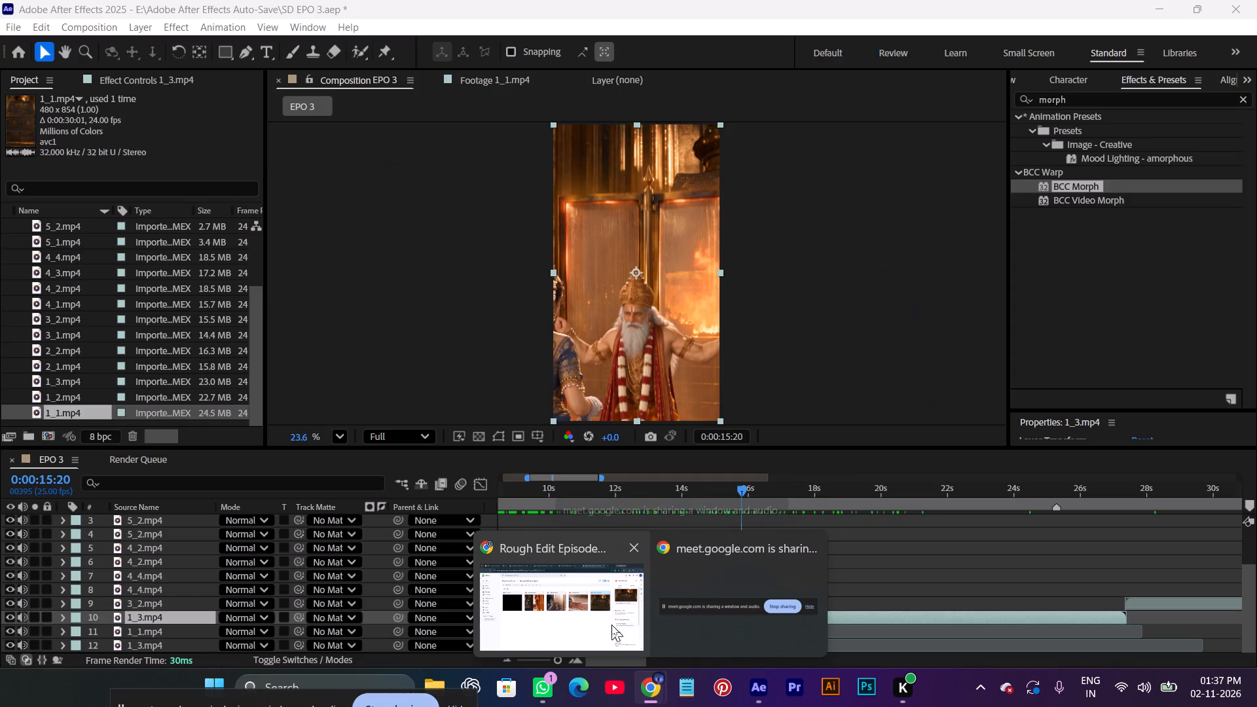
click(564, 613)
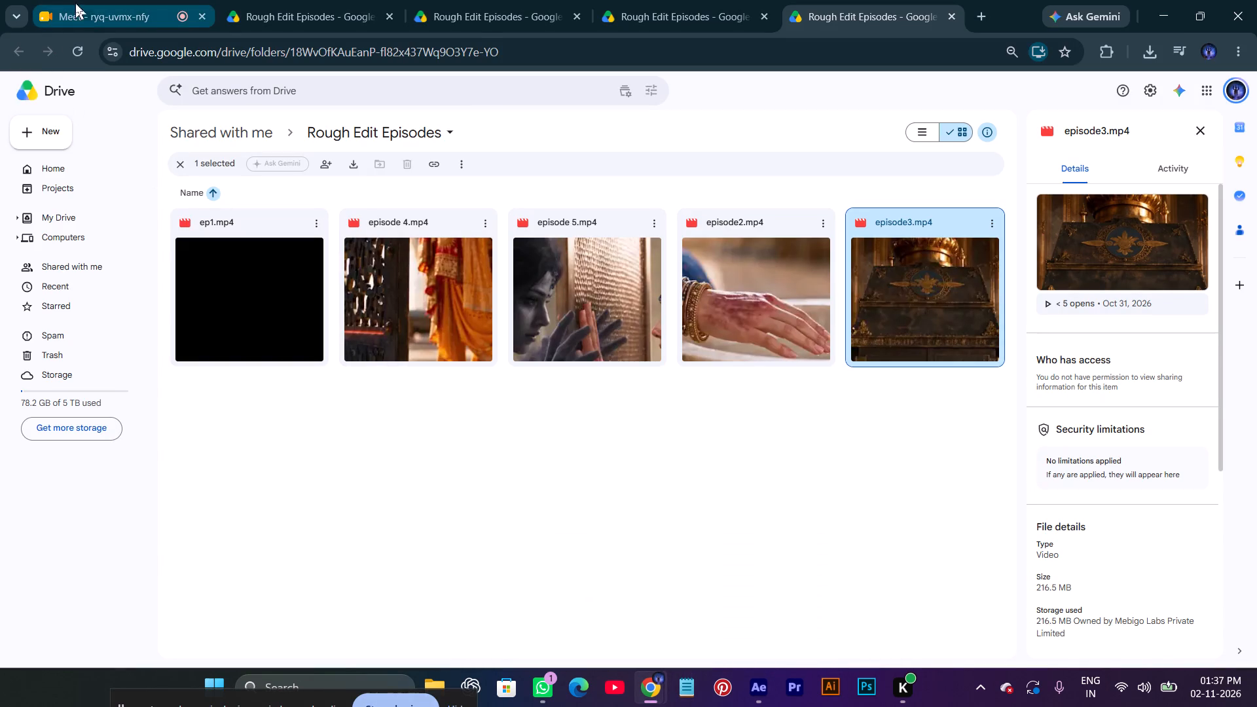
double_click(937, 336)
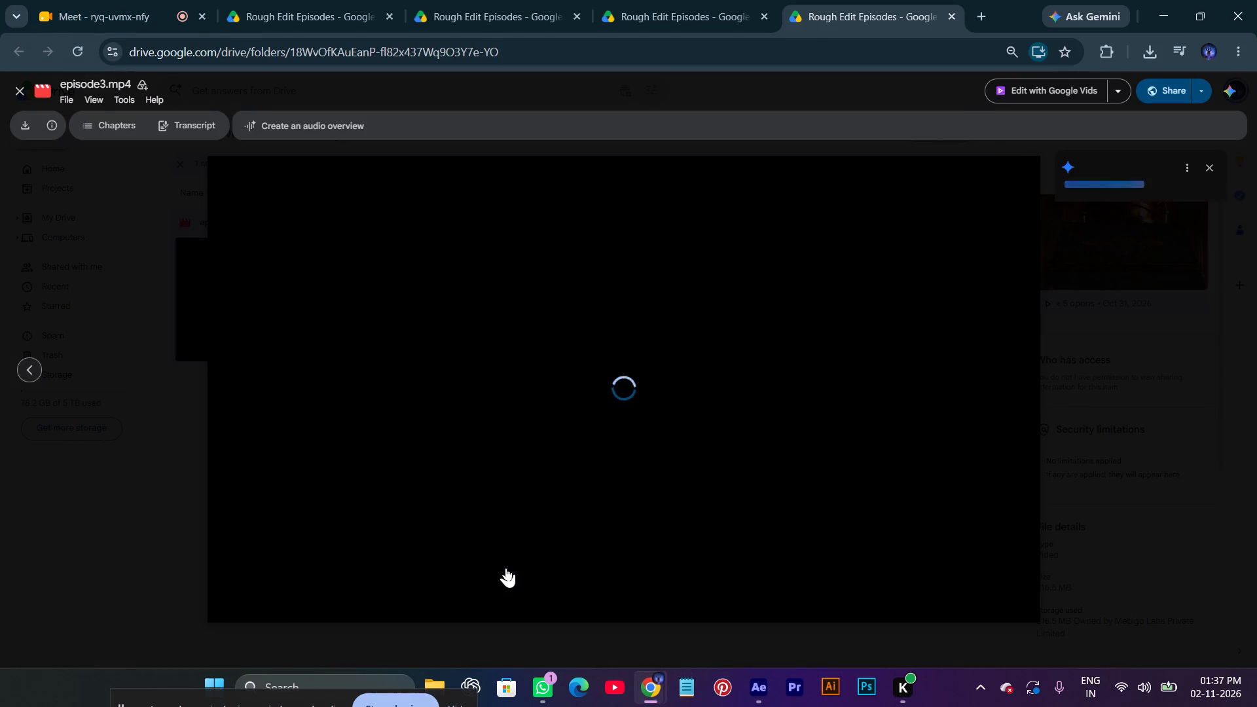
click(529, 561)
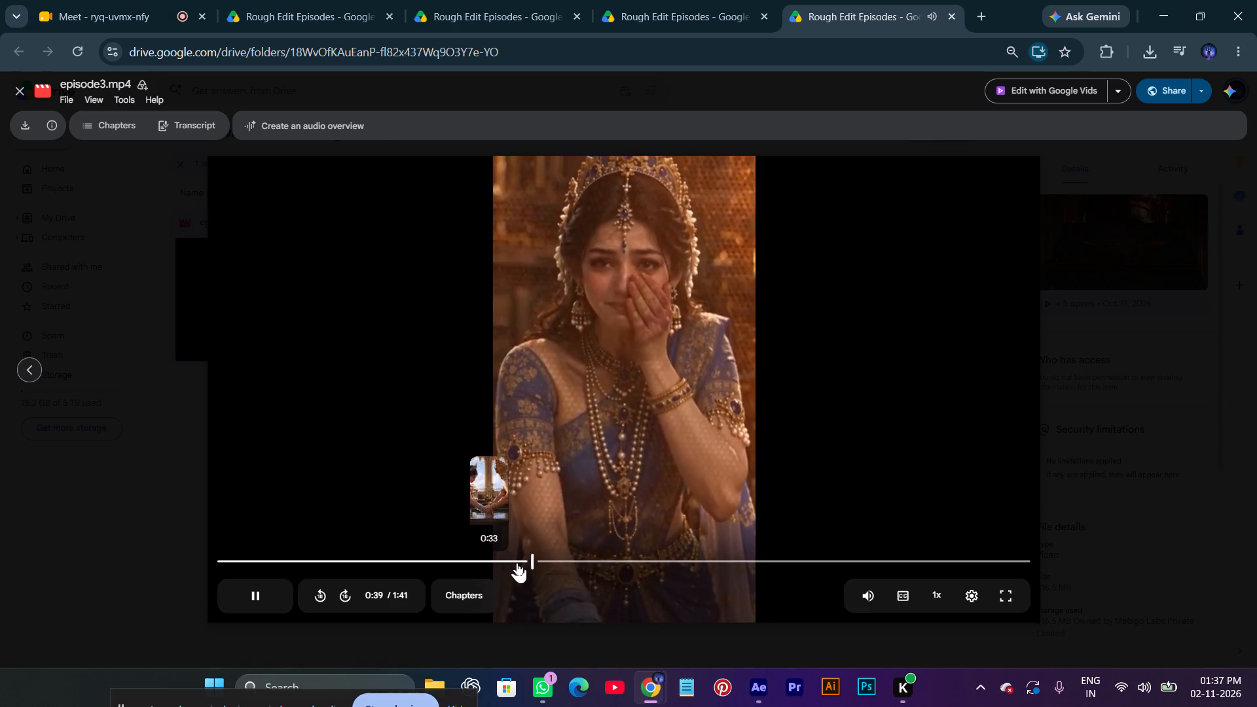
click(477, 553)
click(448, 559)
click(412, 565)
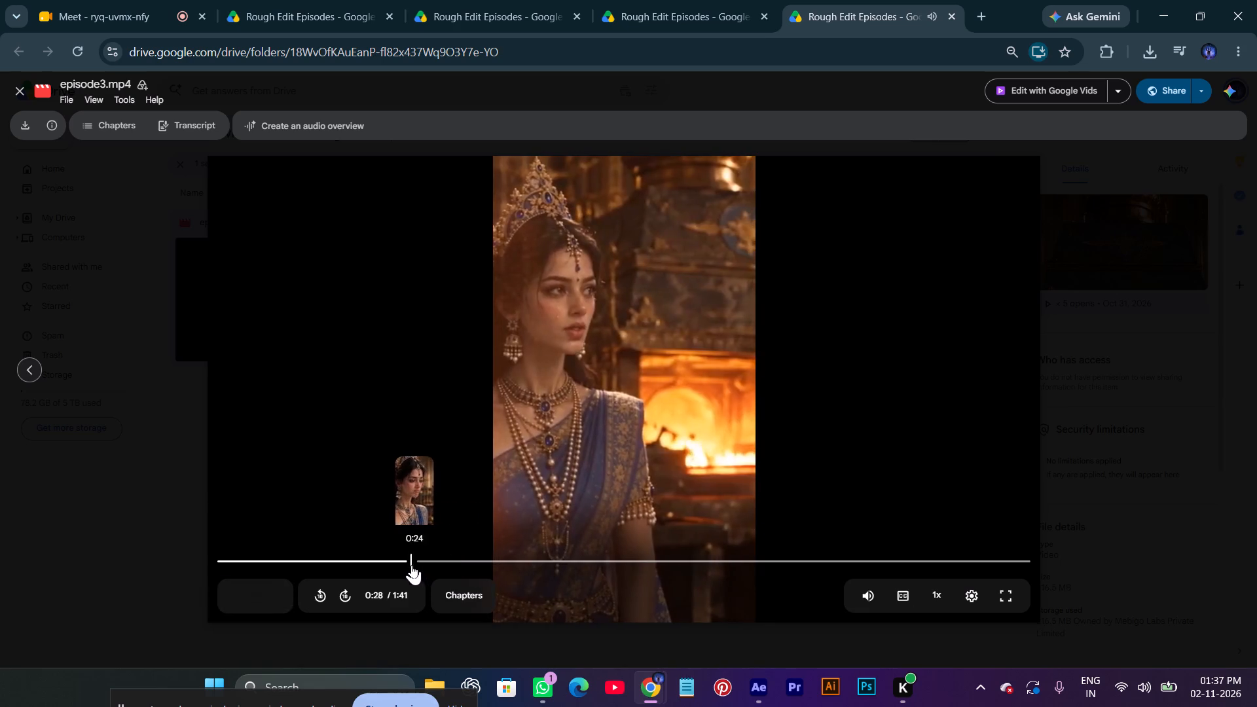
click(355, 569)
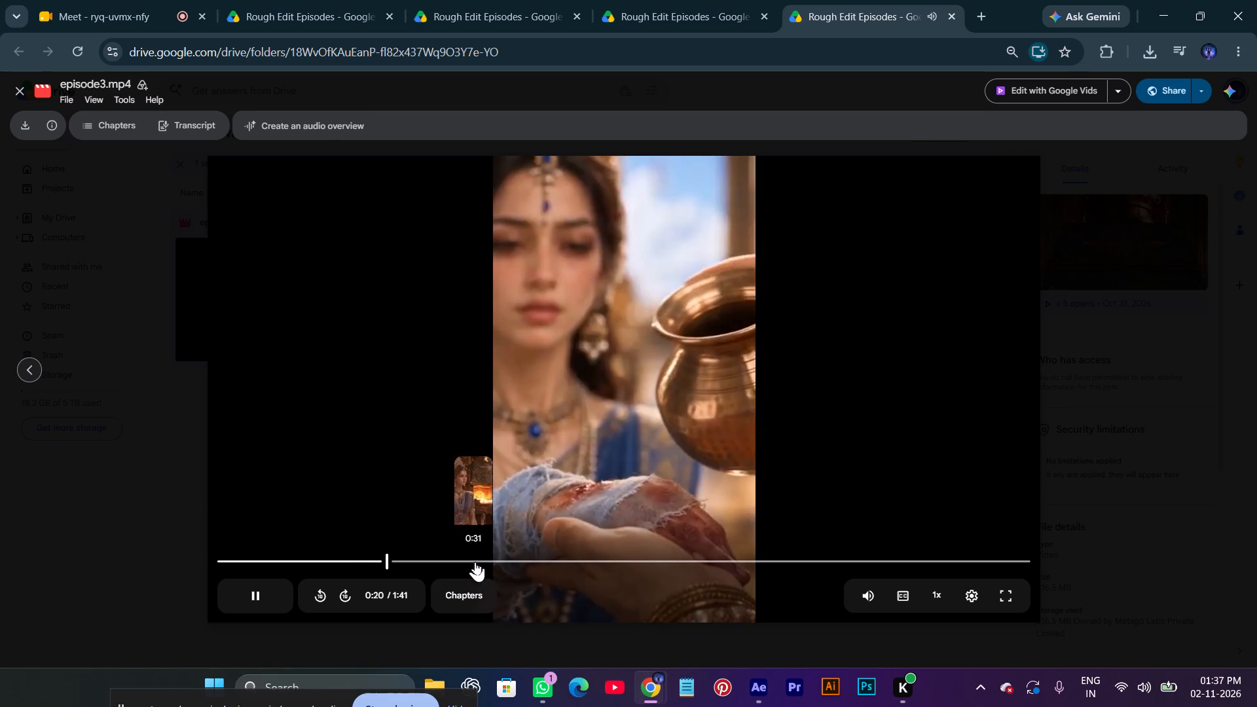
click(319, 560)
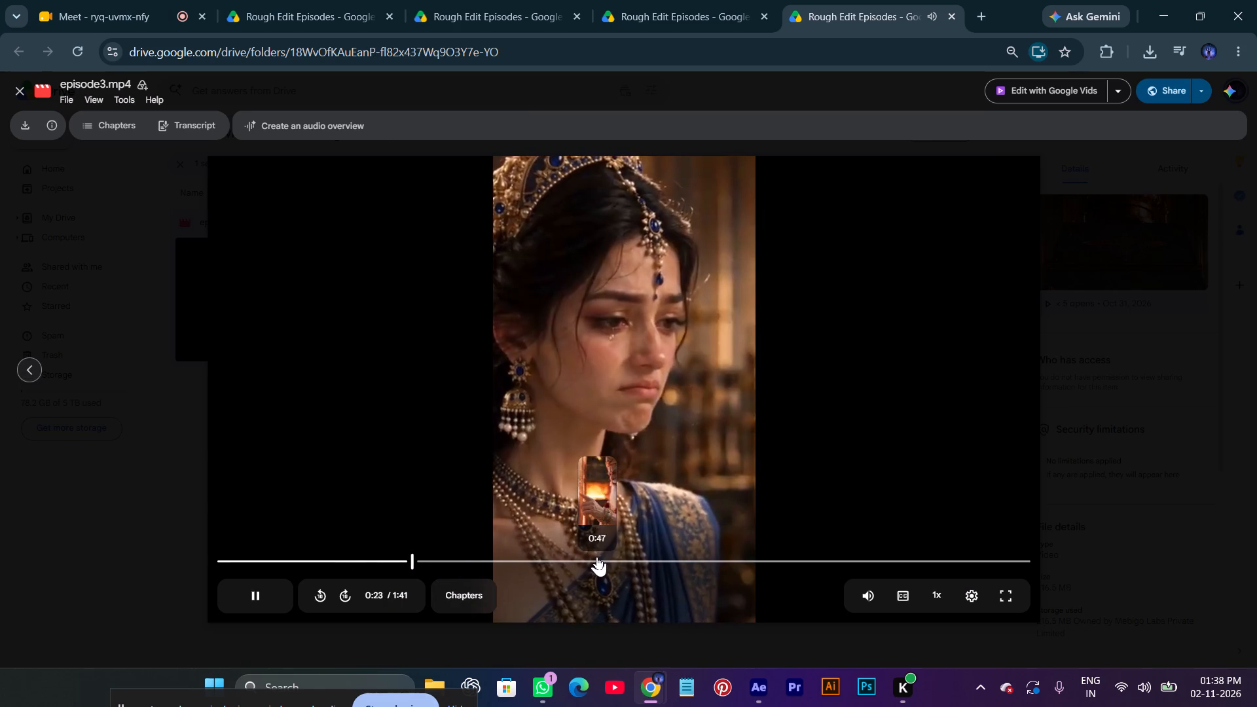
click(248, 587)
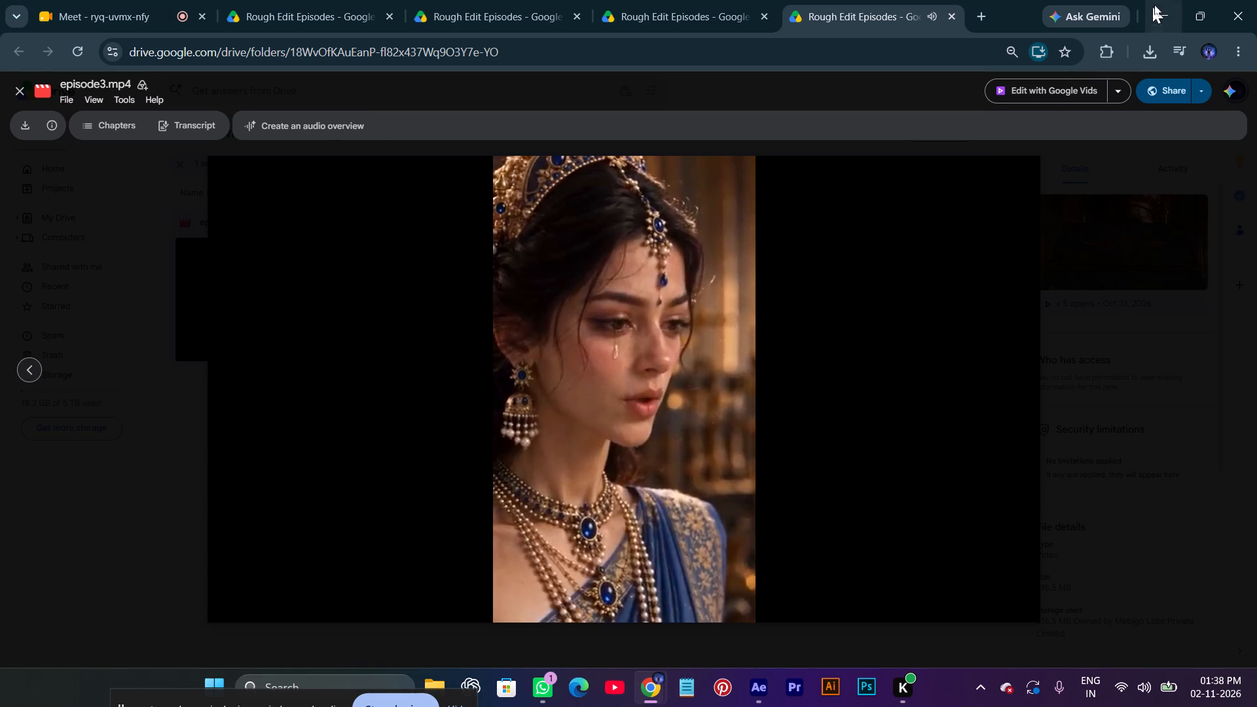
click(1165, 0)
Back in After Effects, split the upper 1_3.mp4 layer at 0:00:14:21, at the end of the bandaged-hand shot.
scroll(724, 560, down, 1)
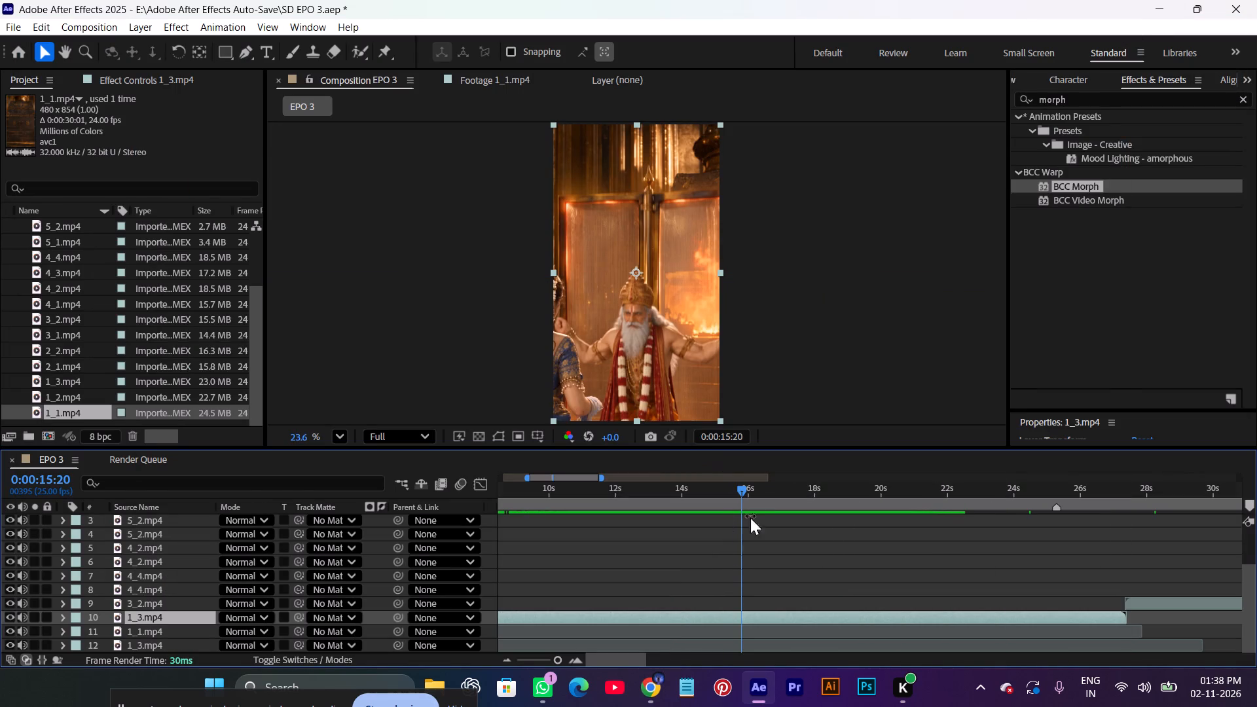
drag(738, 495, 644, 530)
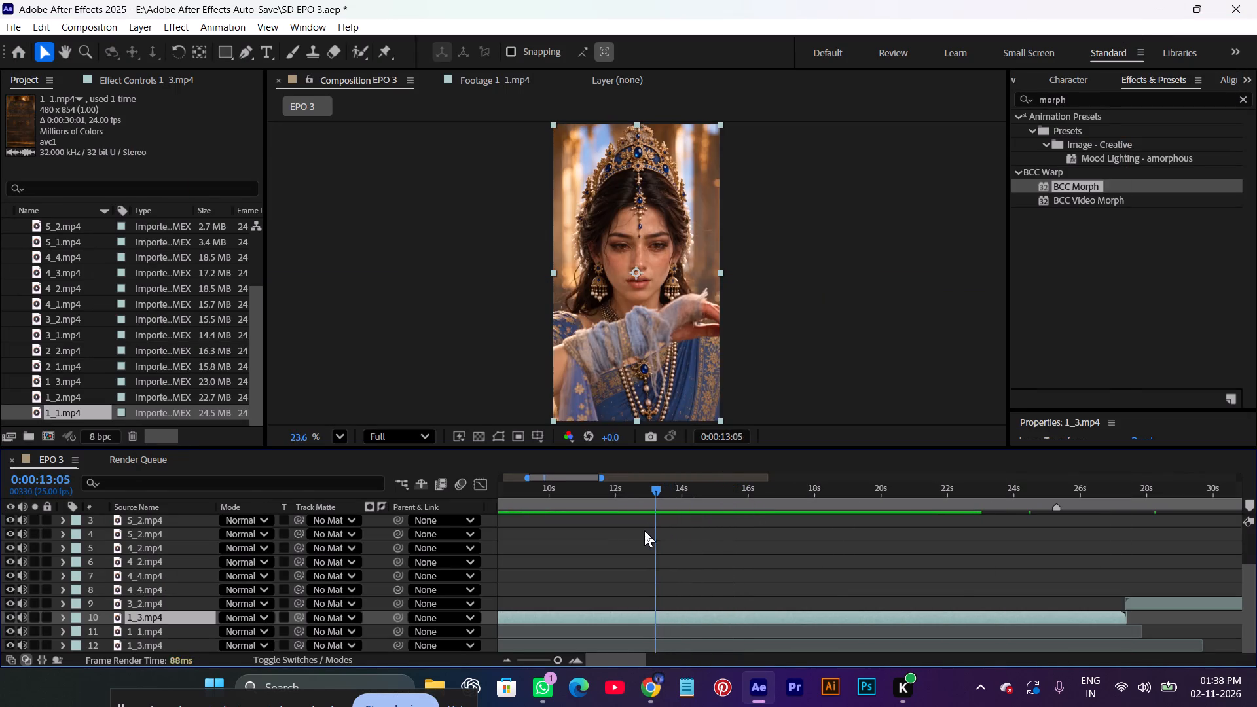
drag(644, 530, 704, 539)
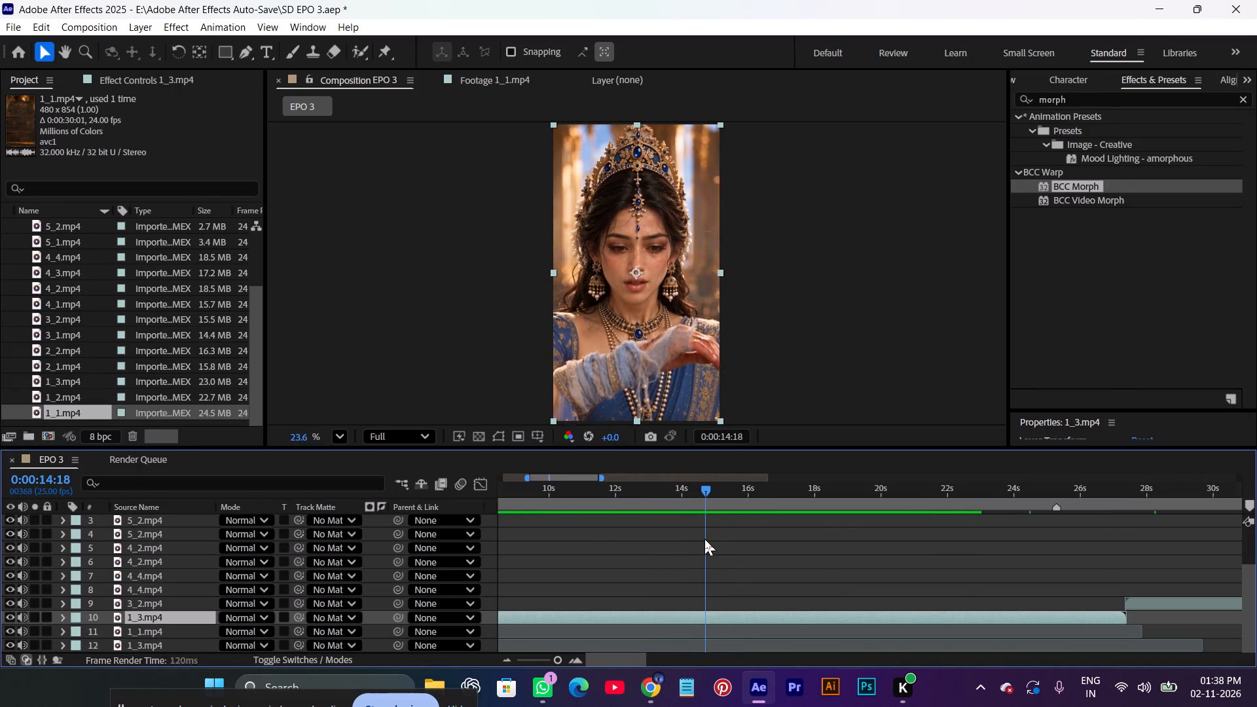
drag(704, 539, 706, 539)
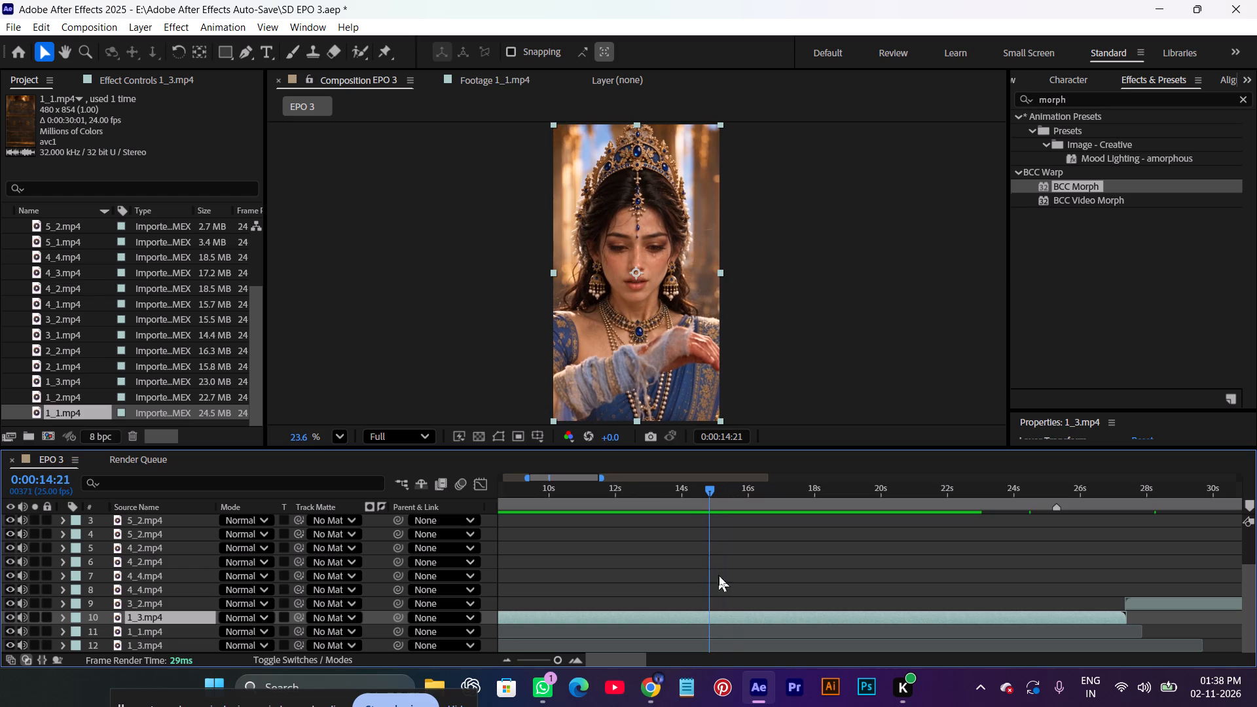
click(718, 608)
click(719, 619)
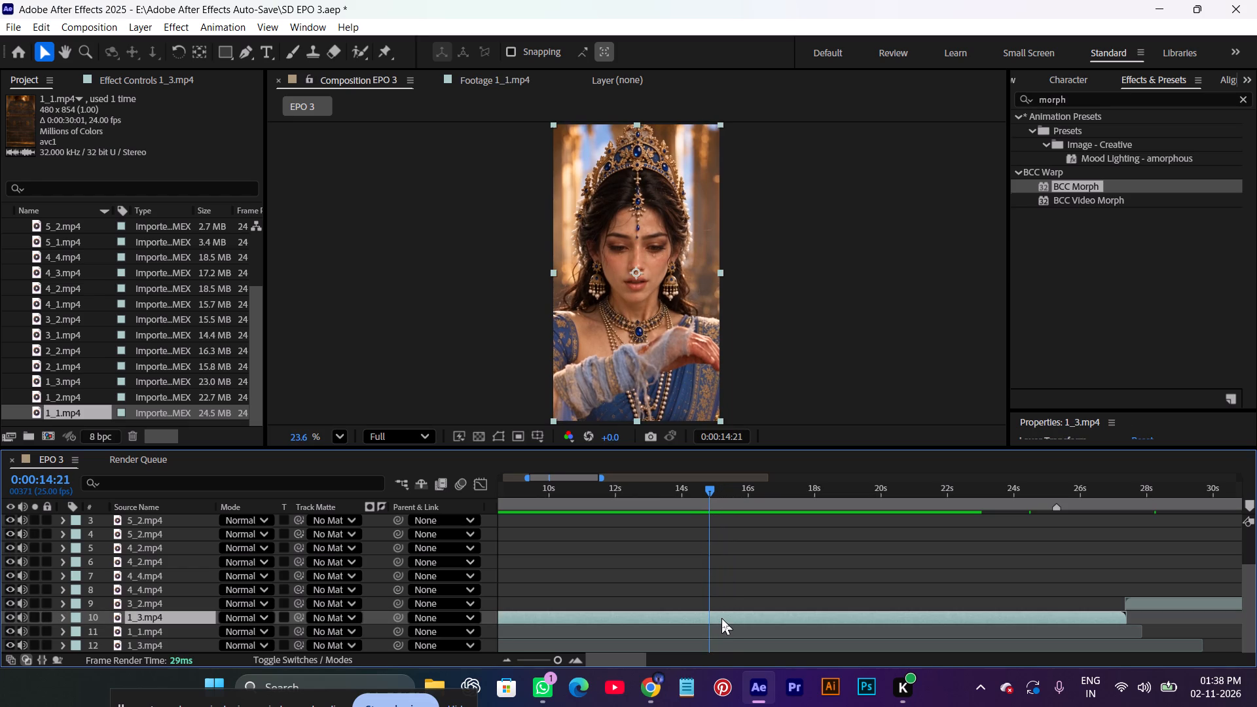
key(ctrl+shift+d)
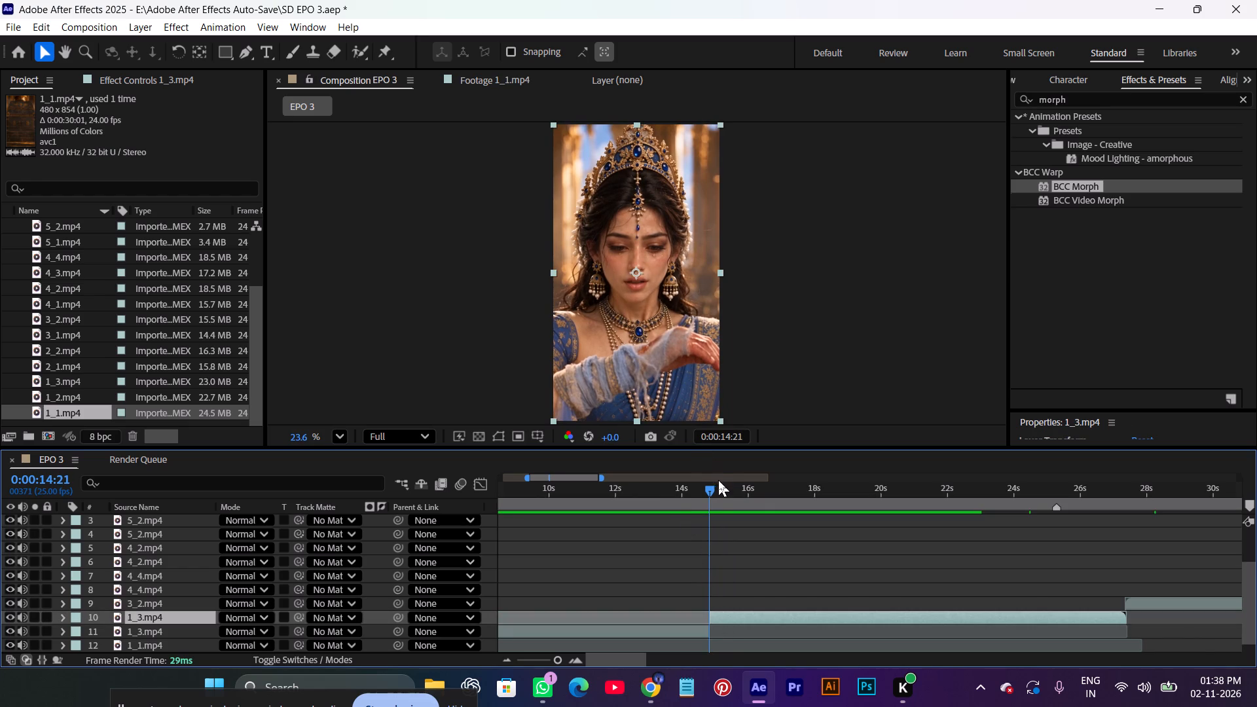
Trim the start of the later 1_3.mp4 part to 0:00:19:12, where the shot of the two holding hands begins.
drag(706, 484, 761, 508)
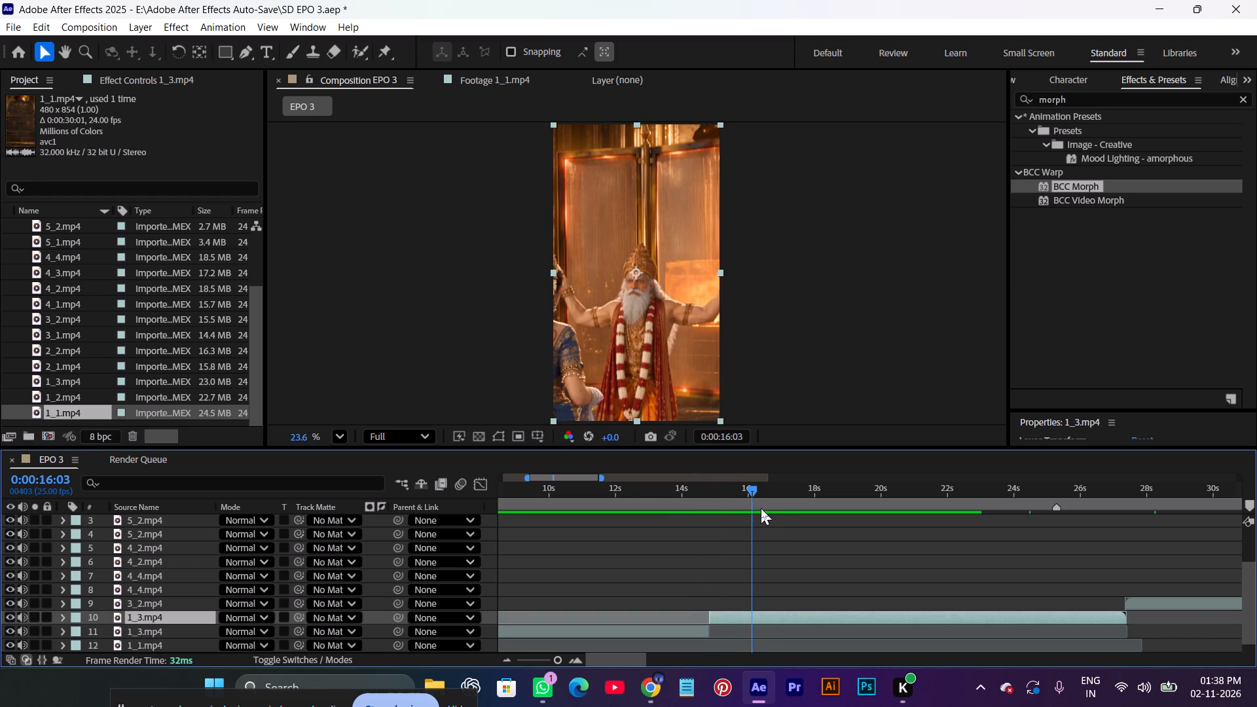
drag(761, 508, 870, 542)
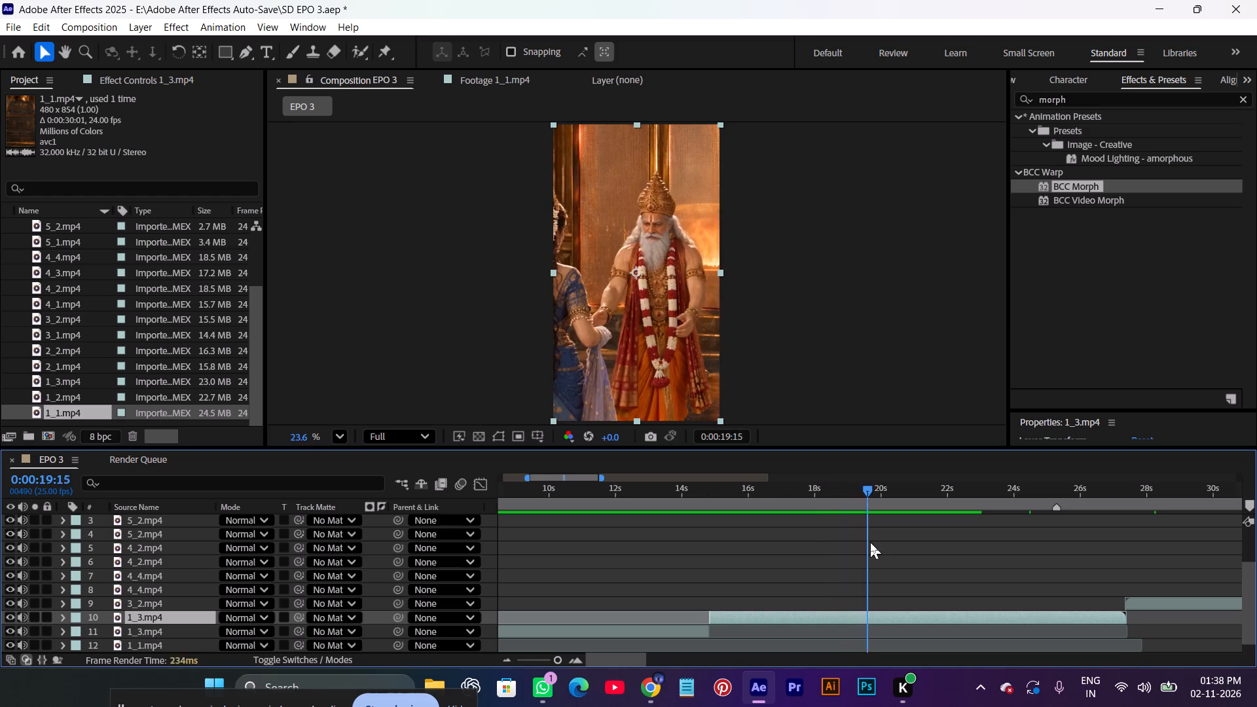
drag(870, 542, 862, 542)
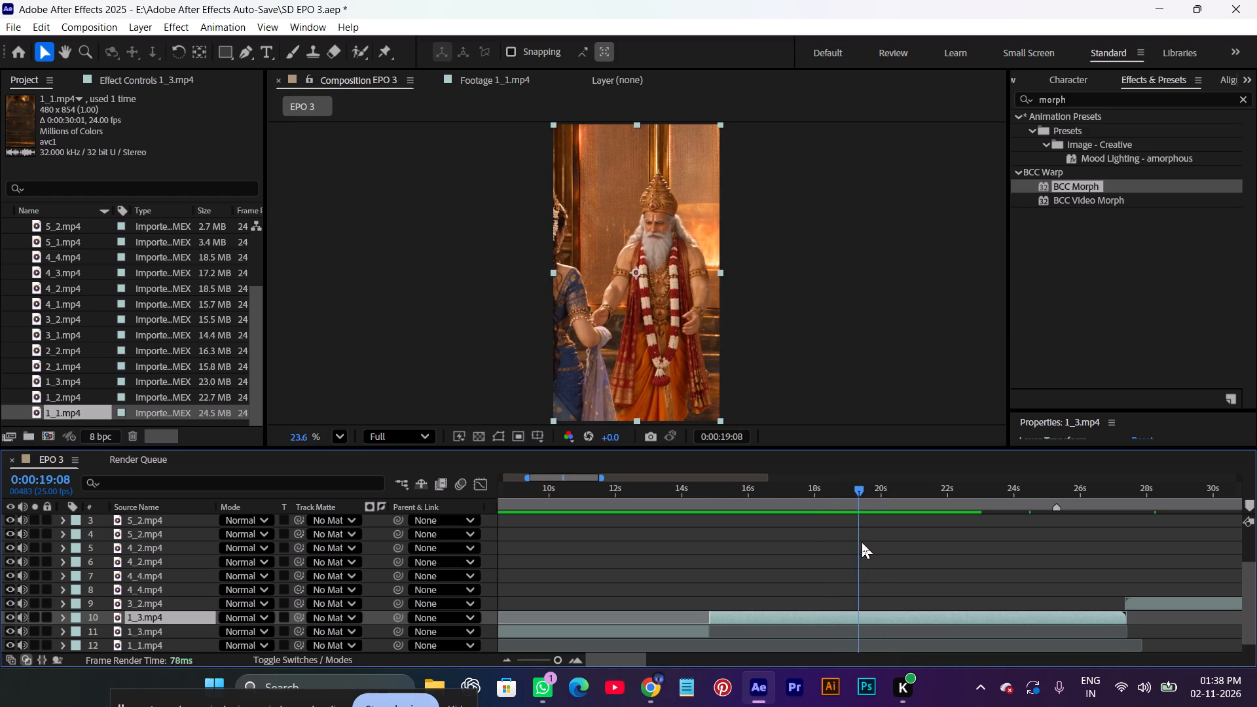
drag(862, 542, 860, 545)
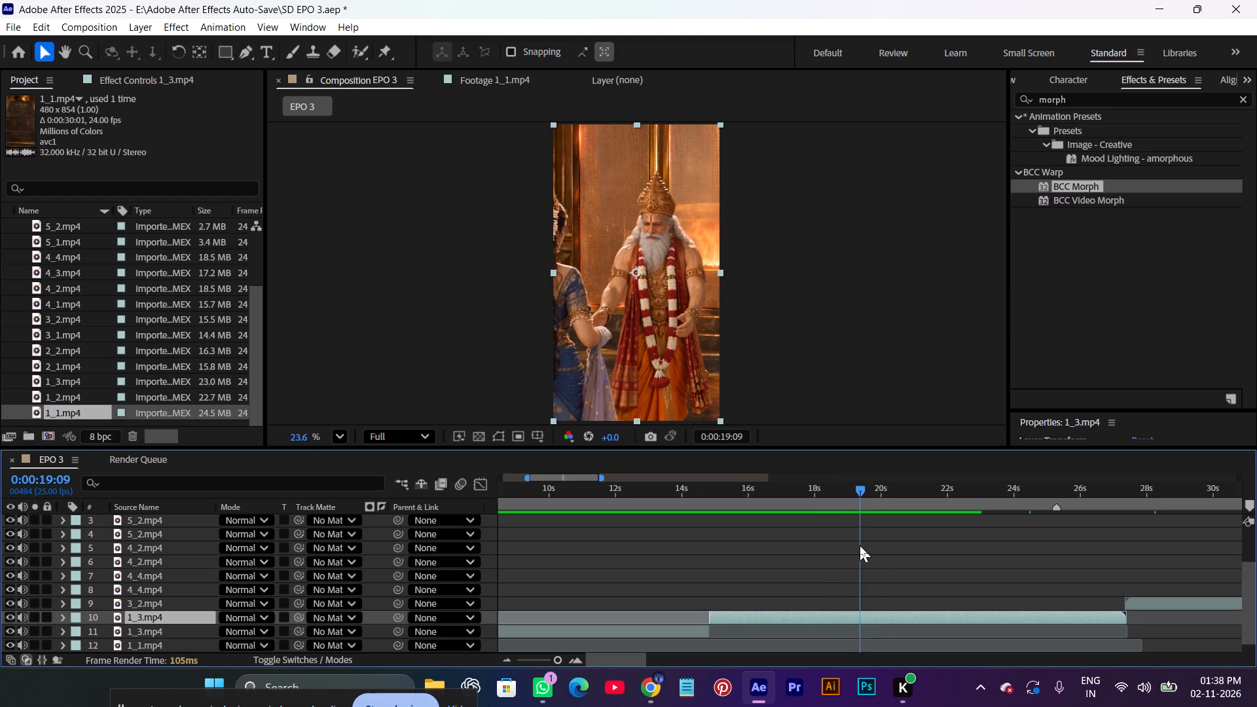
drag(860, 545, 864, 545)
key(alt+bracketleft)
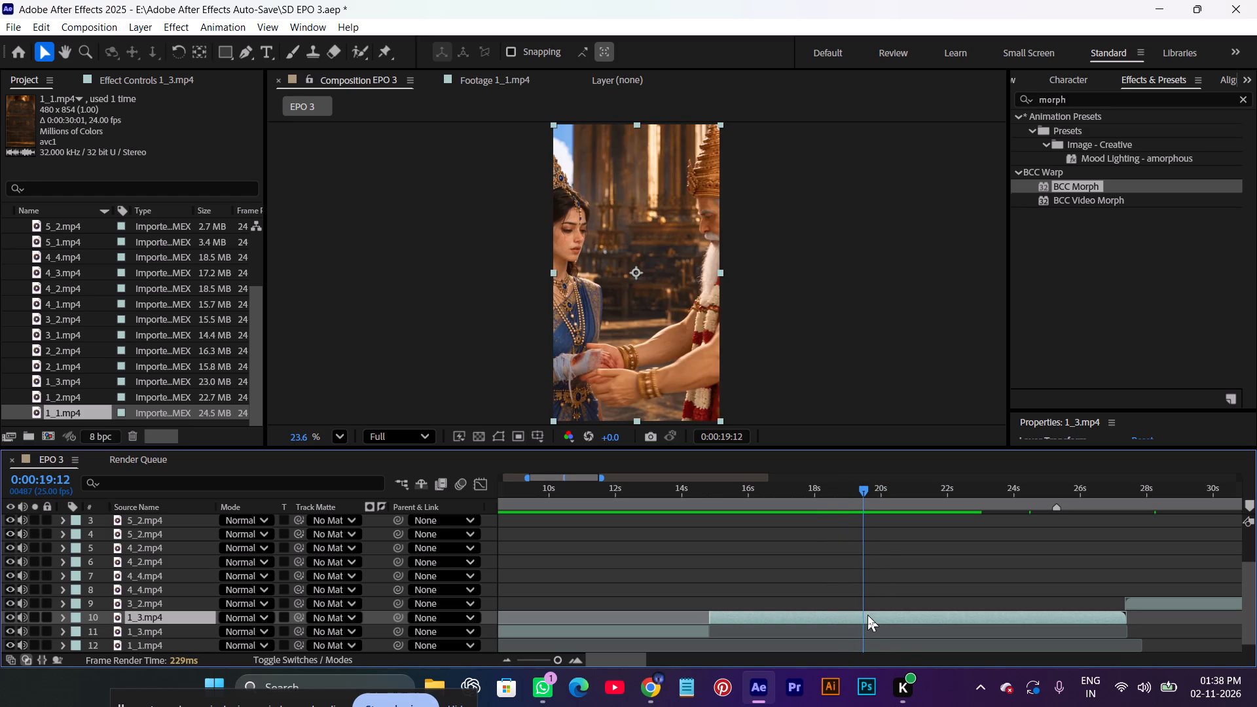
Move the trimmed 1_3.mp4 layer and all layers above it earlier together, closing the gap after the split with a slight overlap.
scroll(176, 564, up, 3)
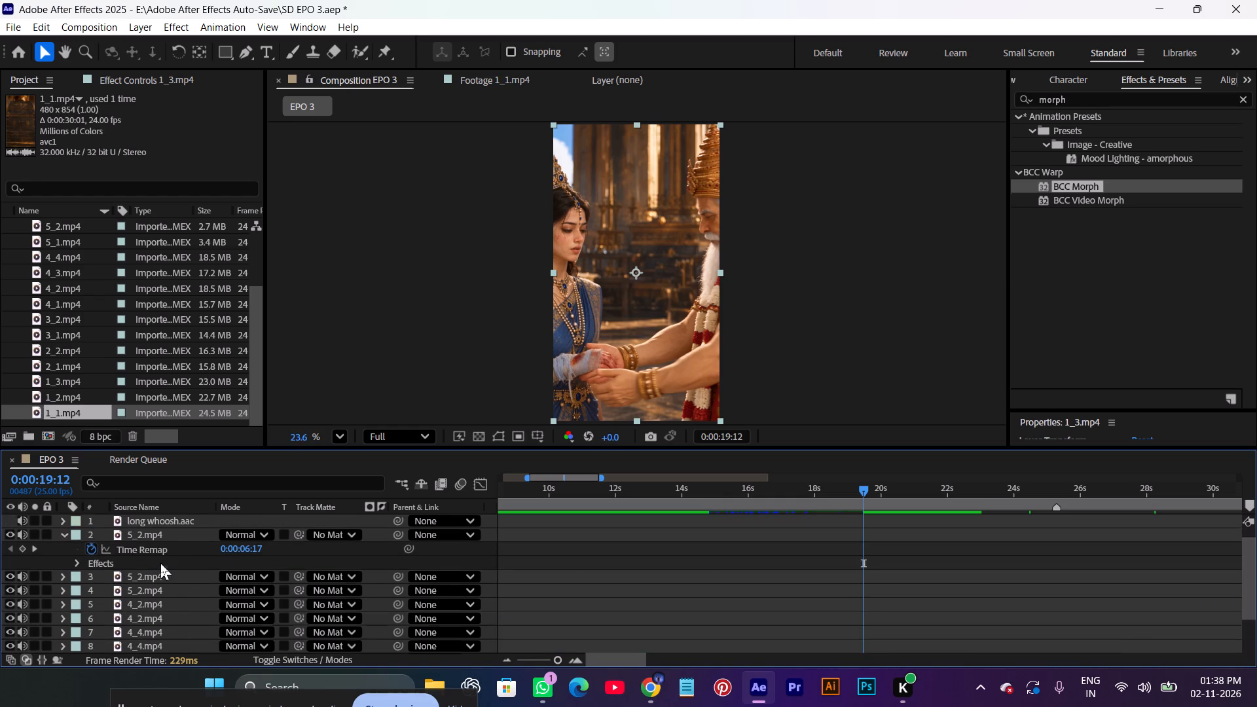
shift+click(174, 522)
scroll(795, 566, down, 3)
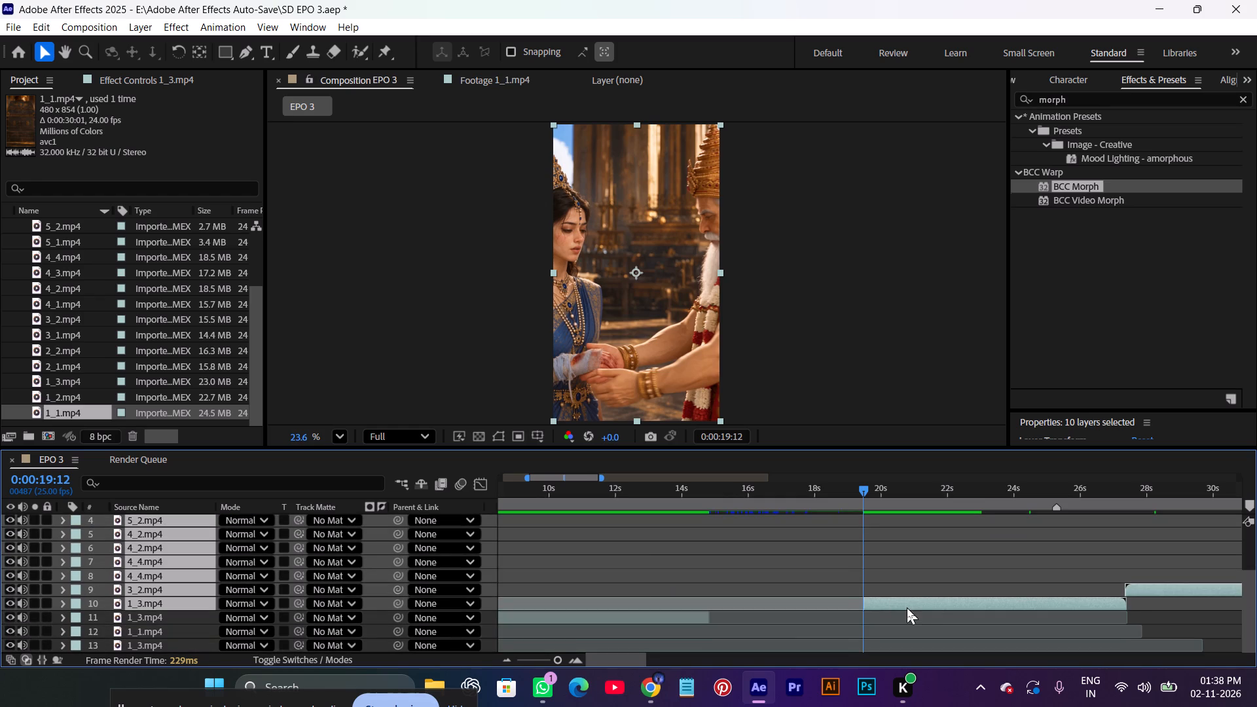
drag(905, 606, 745, 633)
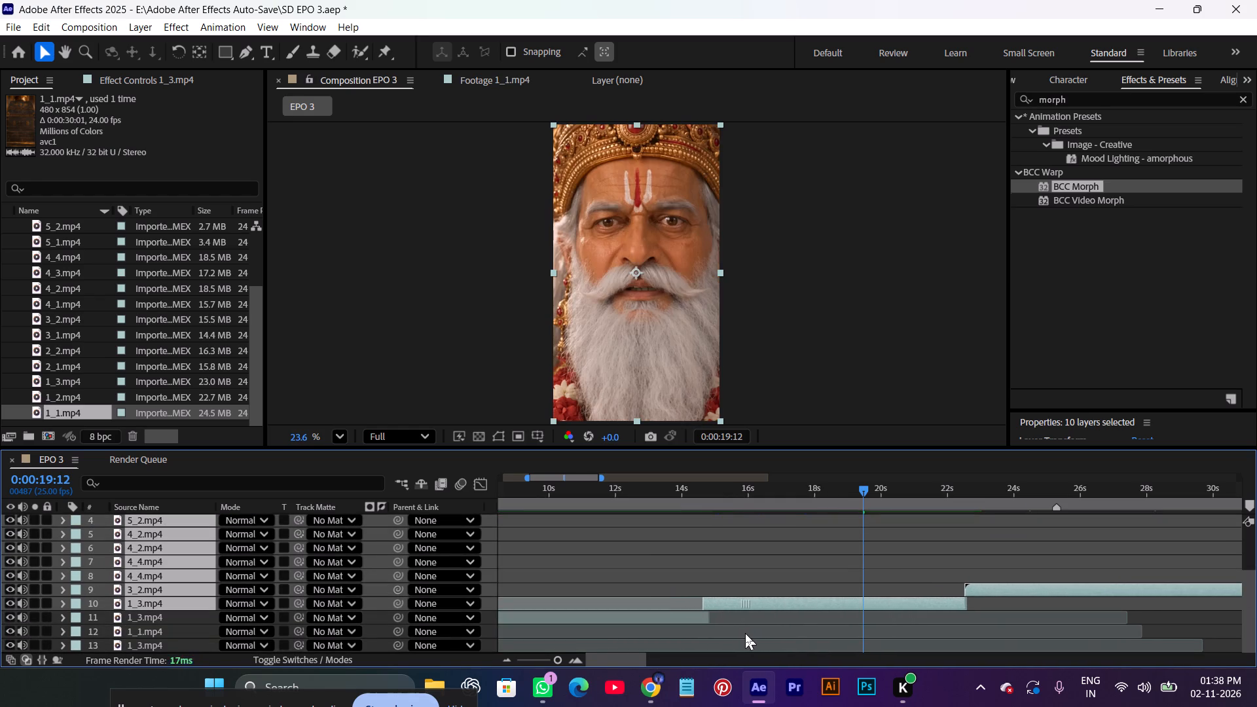
drag(745, 633, 747, 634)
Preview the composition from 0:00:13:09 to examine the new cut between the two 1_3.mp4 parts.
click(661, 486)
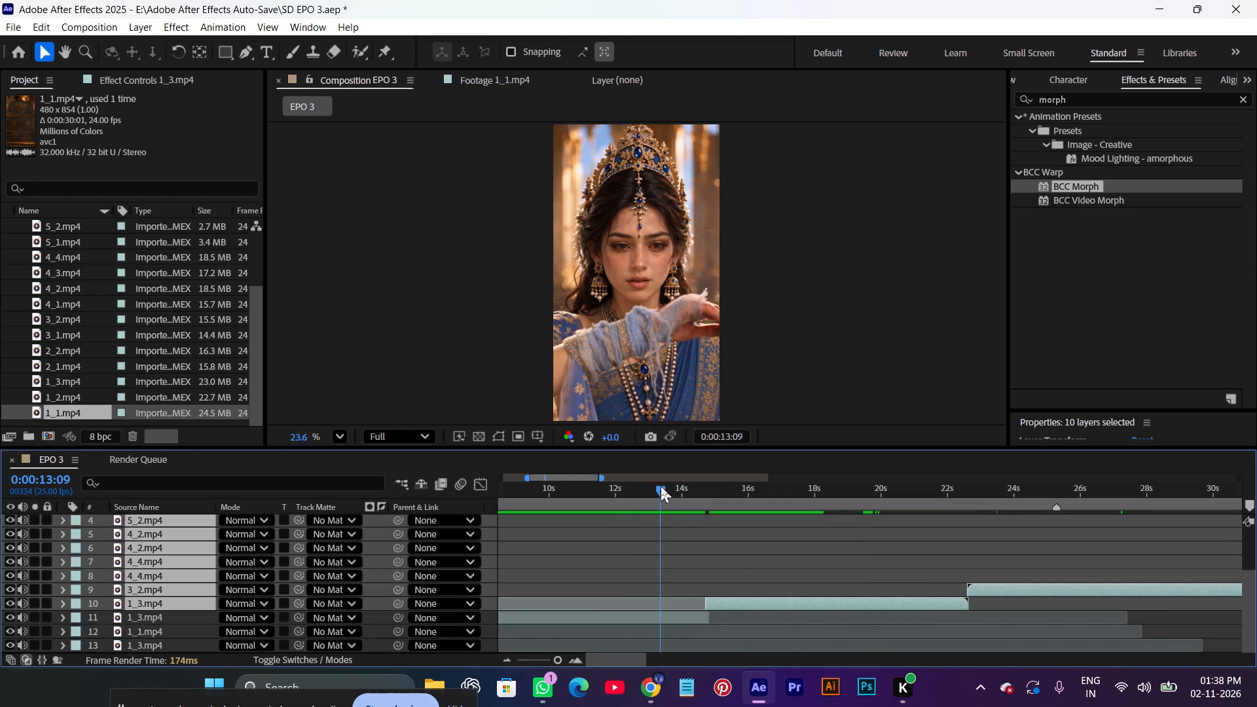
key(space)
click(760, 638)
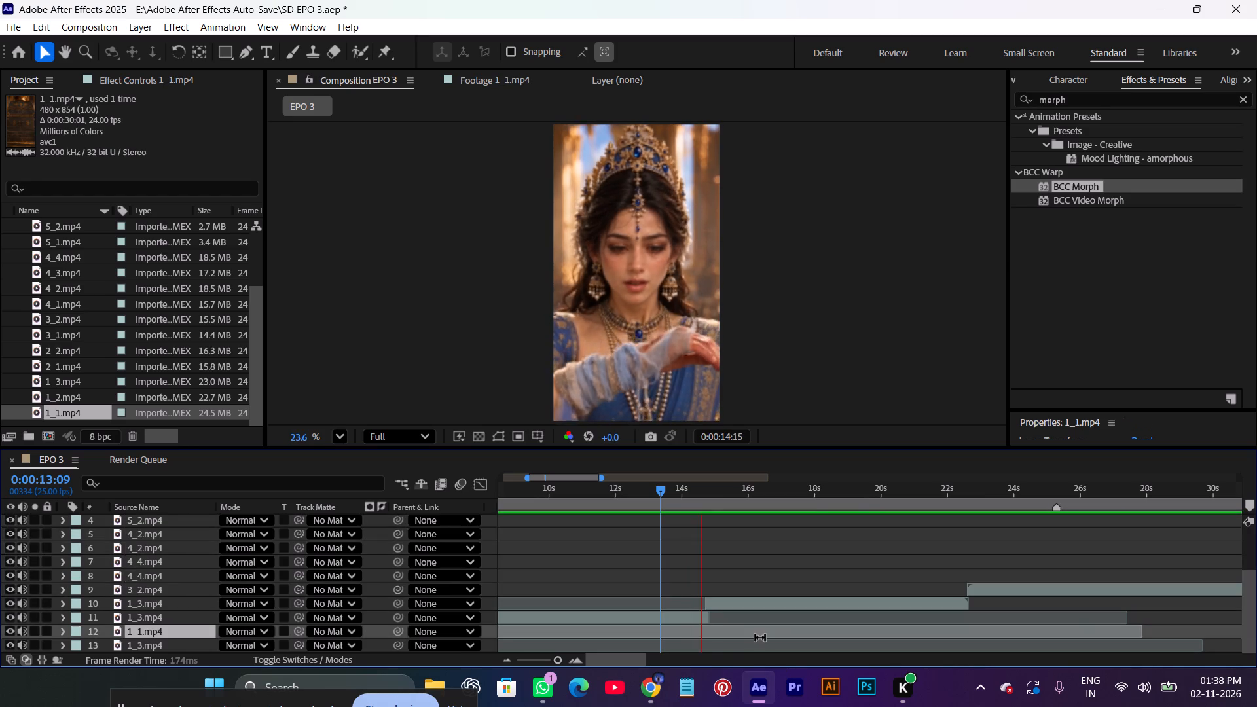
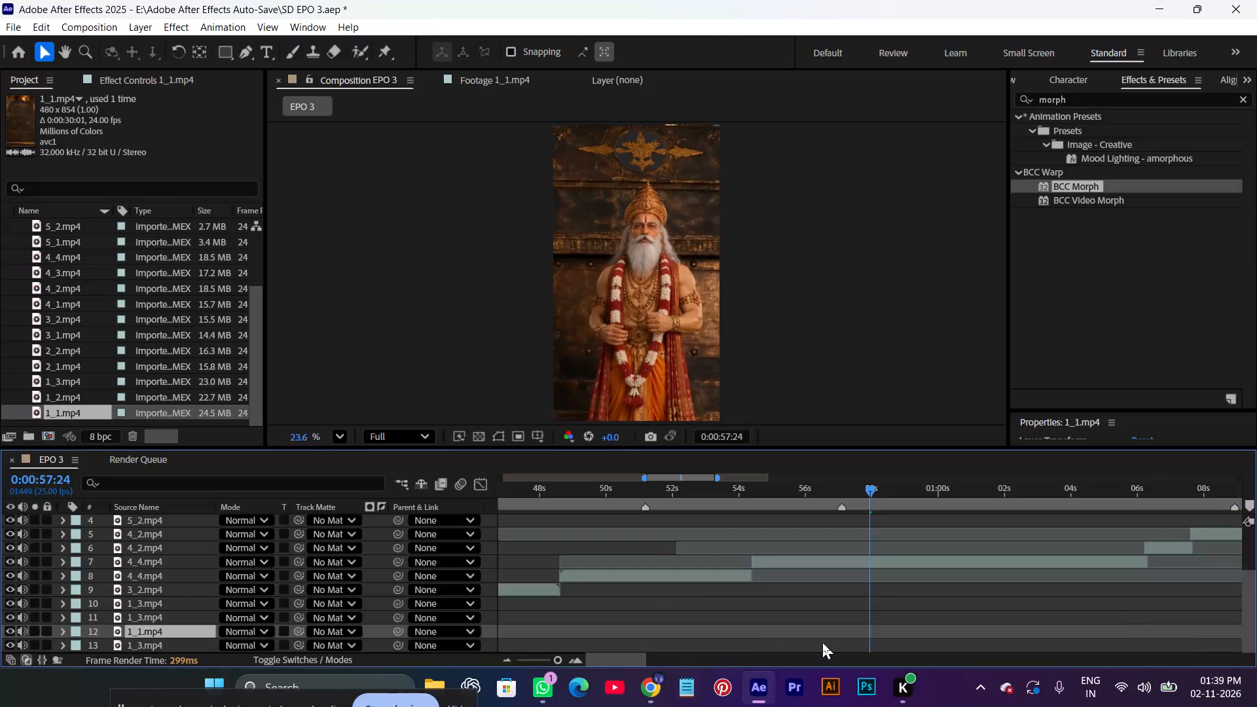
Compare the bearded king's shot around 0:00:55:02 with the episode3.mp4 reference video in Chrome, near 0:52 and 1:15.
drag(871, 486, 786, 503)
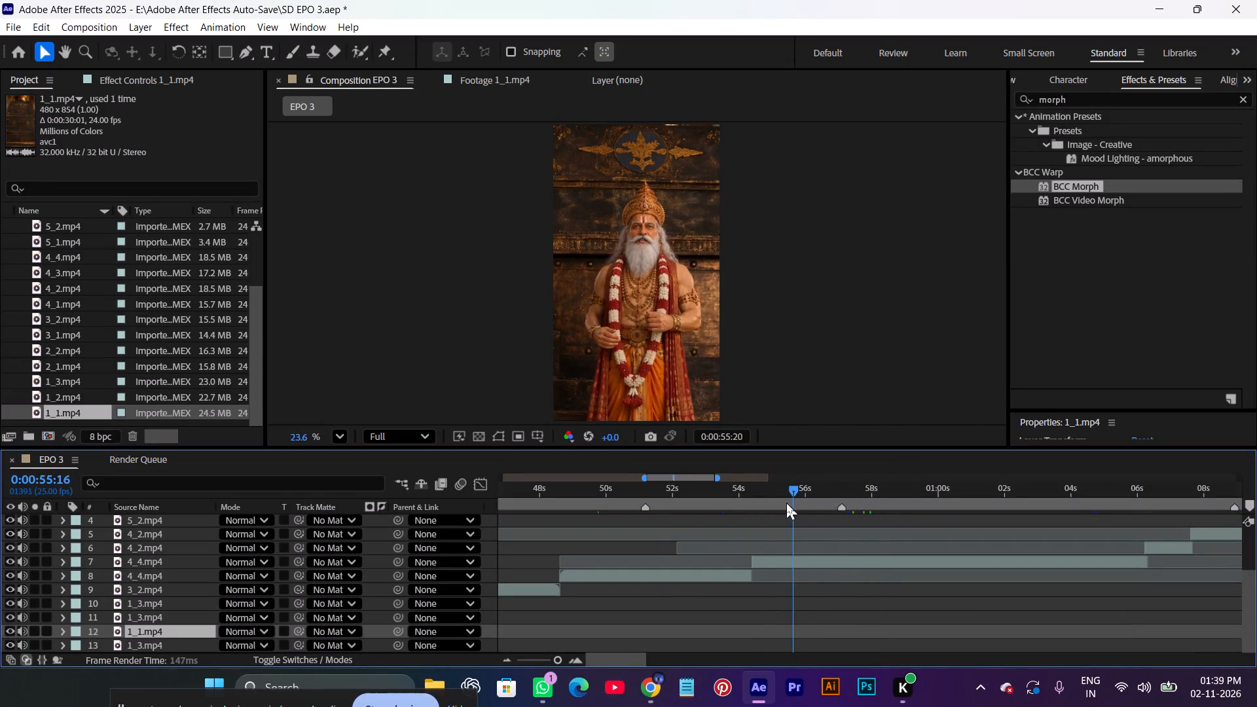
drag(786, 503, 776, 505)
click(789, 559)
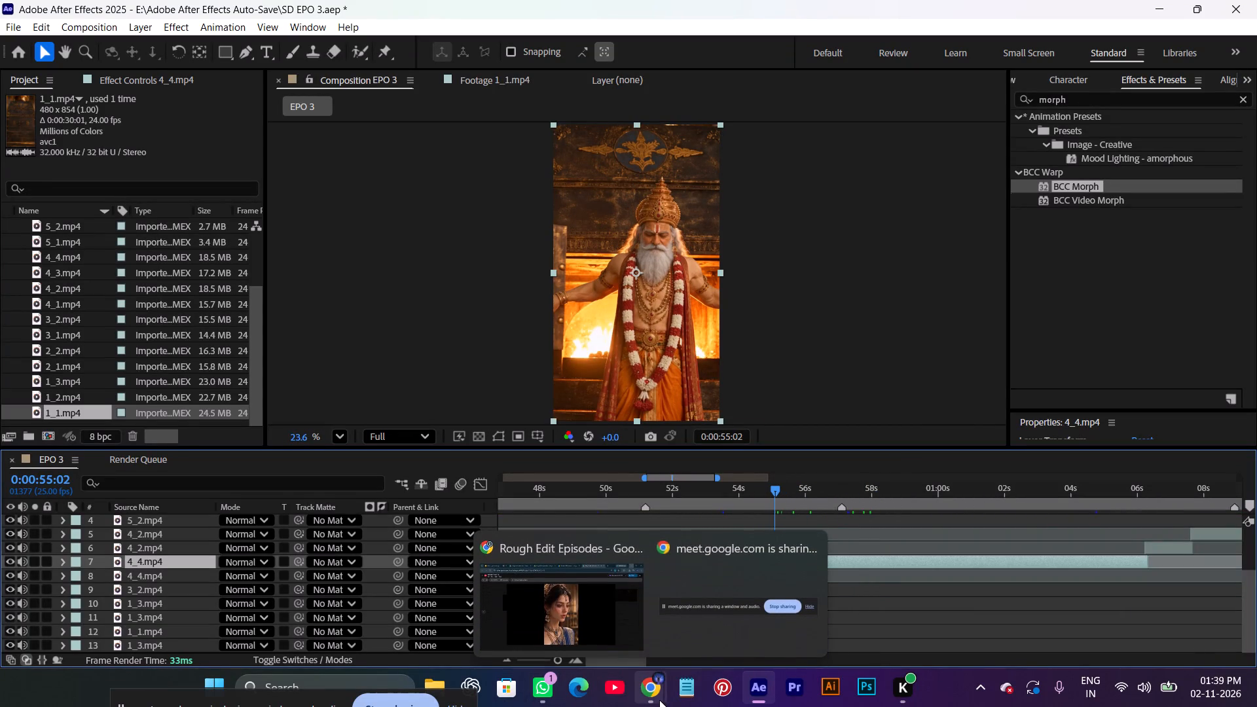
click(600, 619)
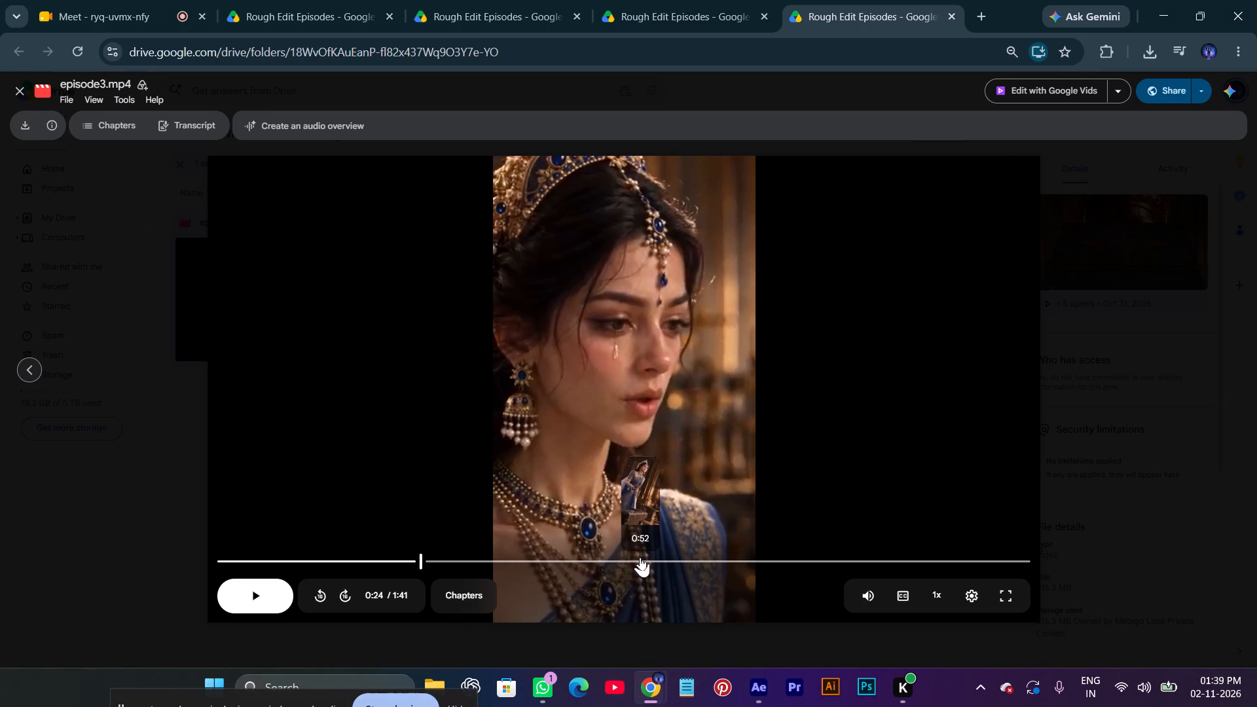
click(640, 557)
click(270, 597)
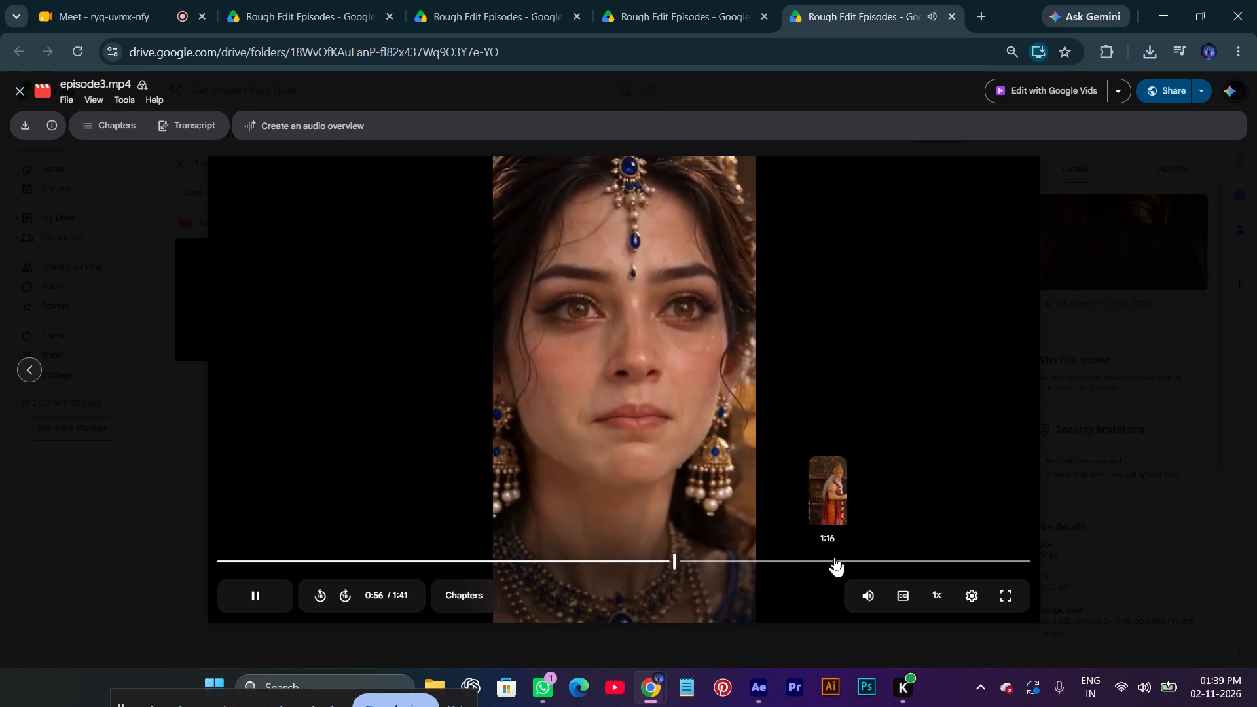
click(824, 558)
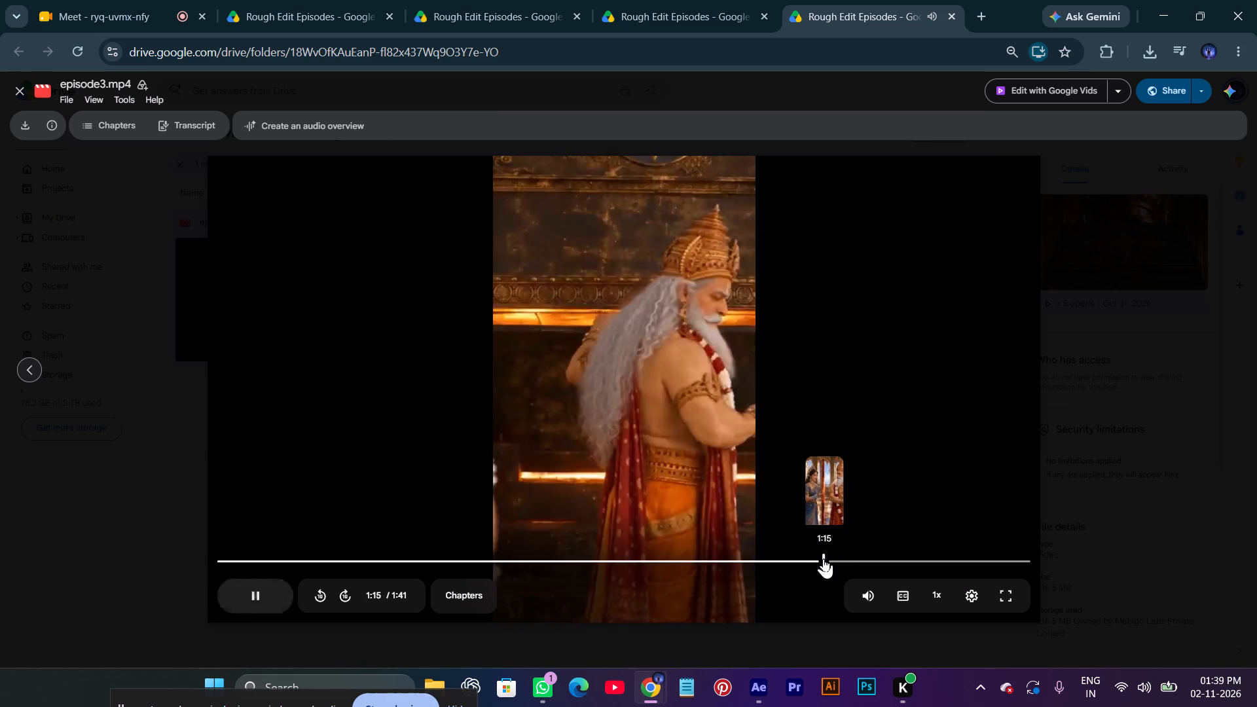
click(817, 558)
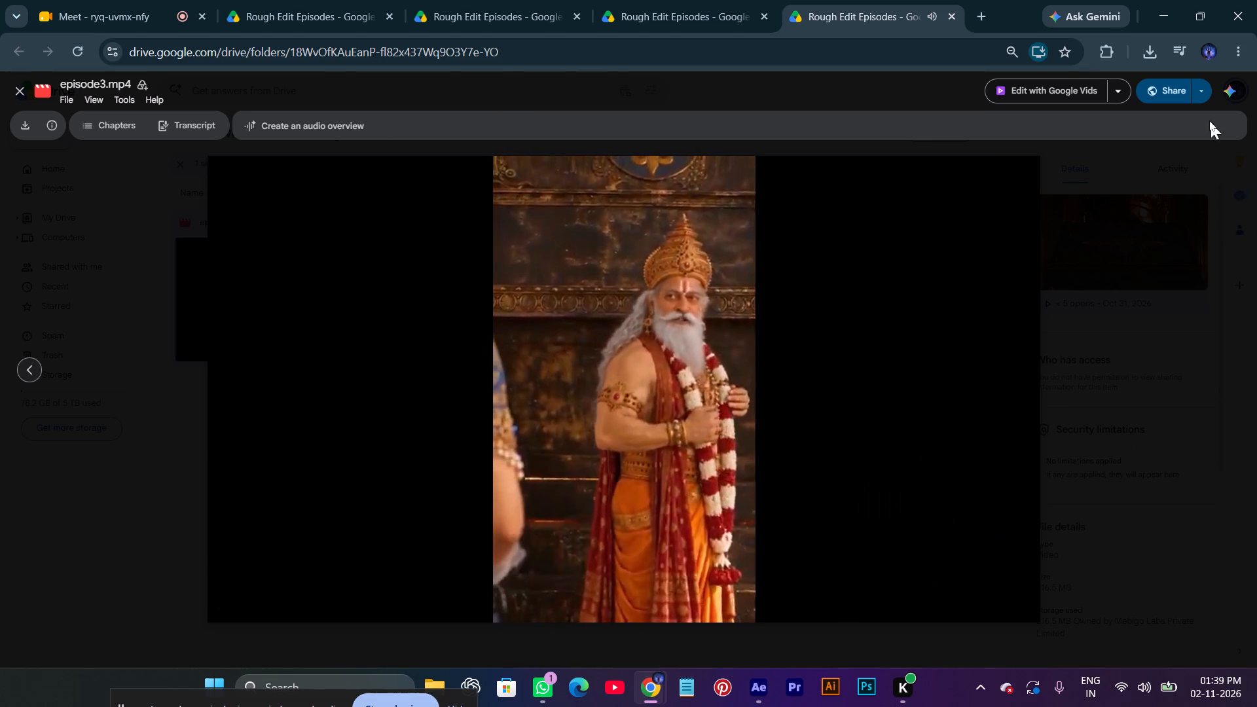
click(261, 592)
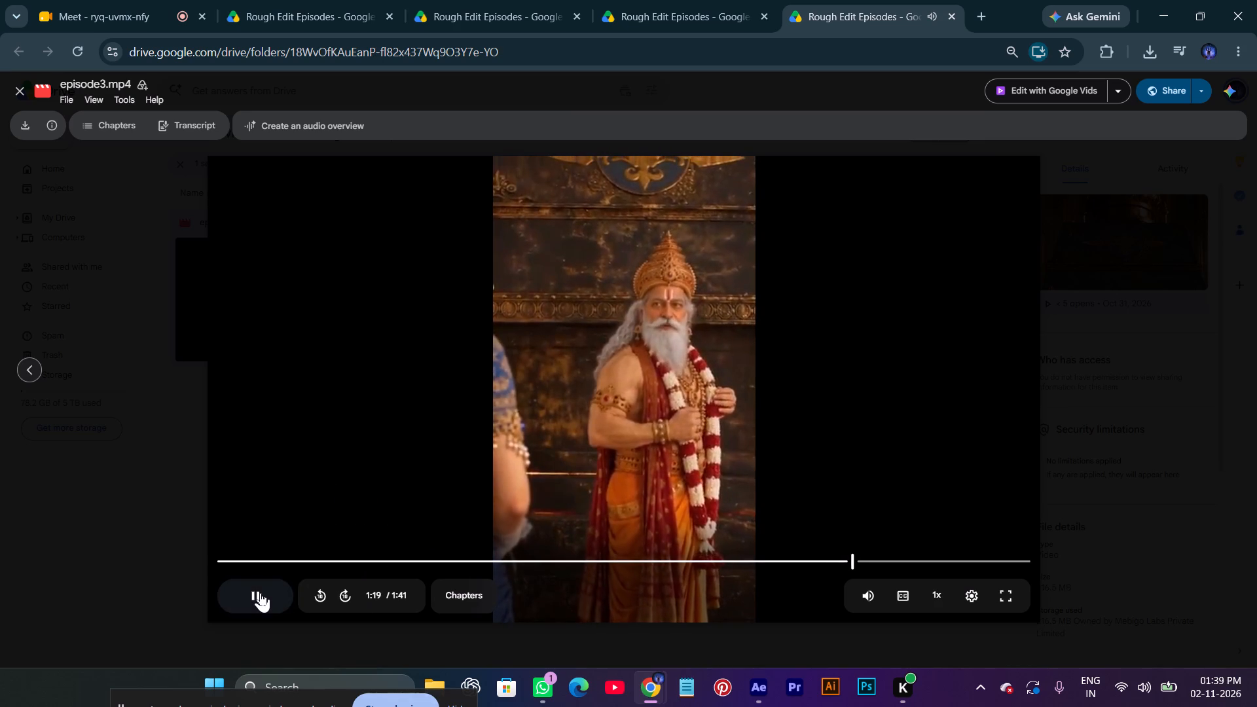
click(1168, 14)
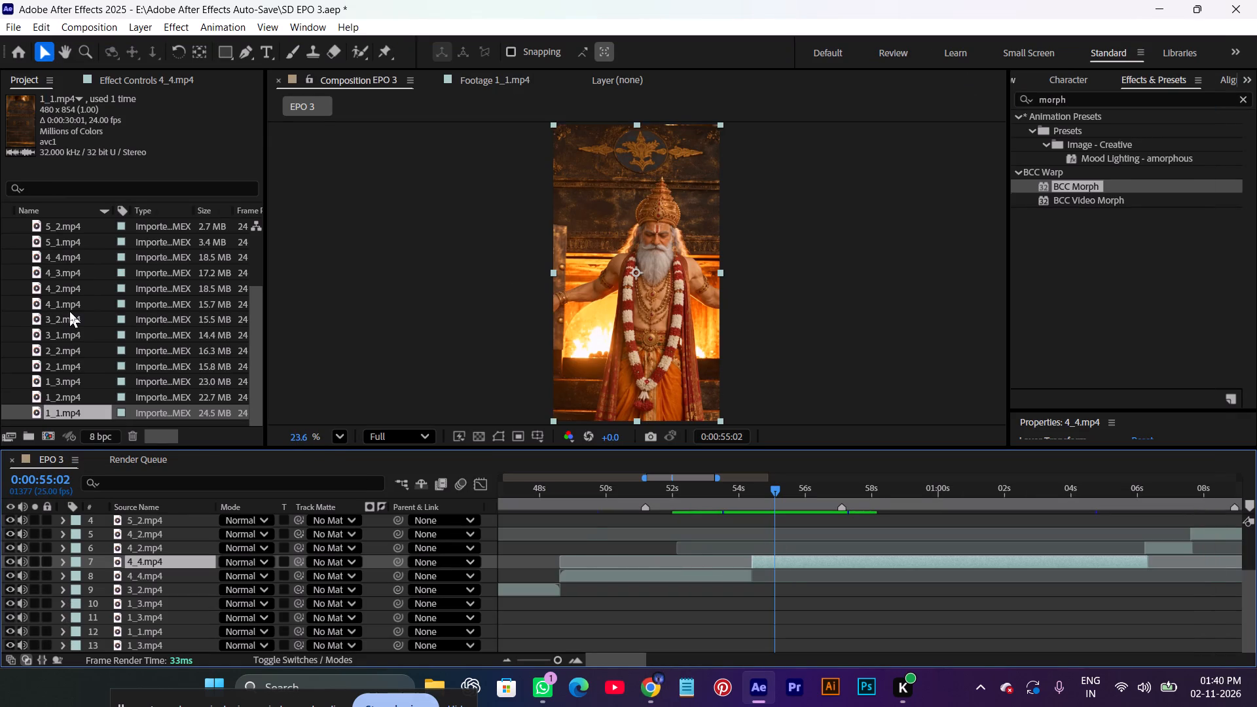
Back in After Effects, find the shot of the king turning around in the 4_3.mp4 footage and set its in point to 0:00:05:21.
double_click(67, 259)
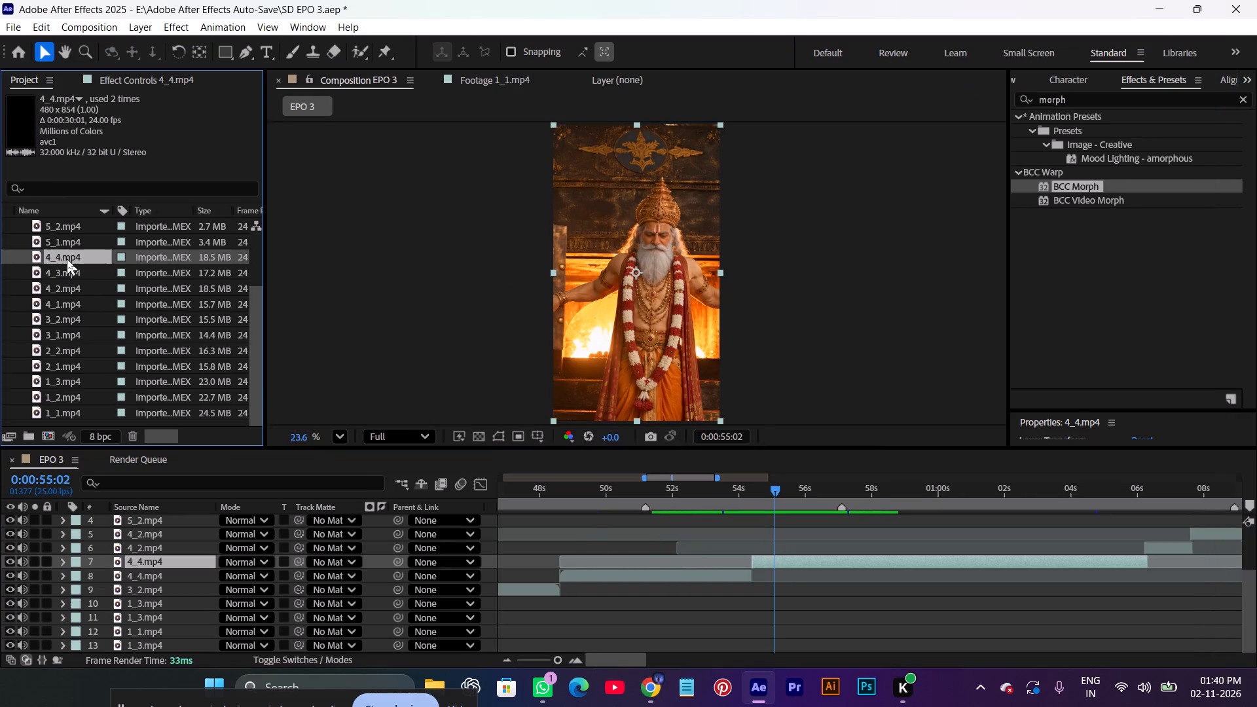
drag(742, 399, 667, 405)
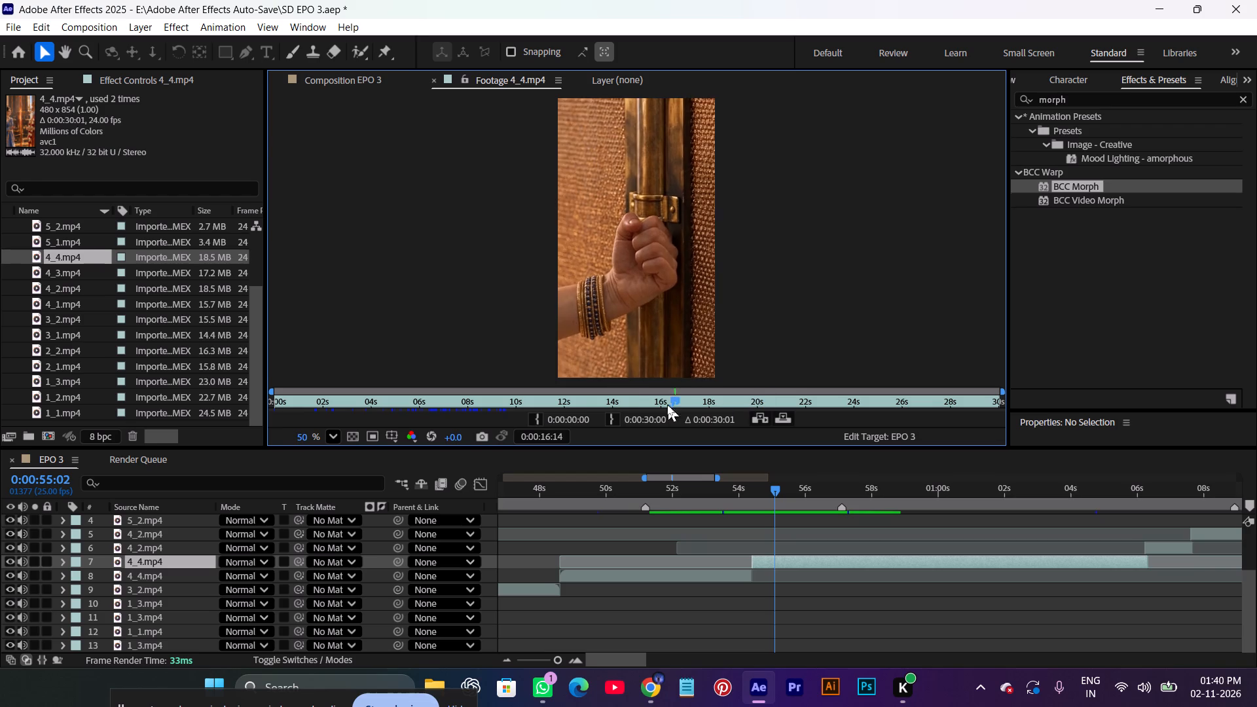
drag(667, 405, 415, 413)
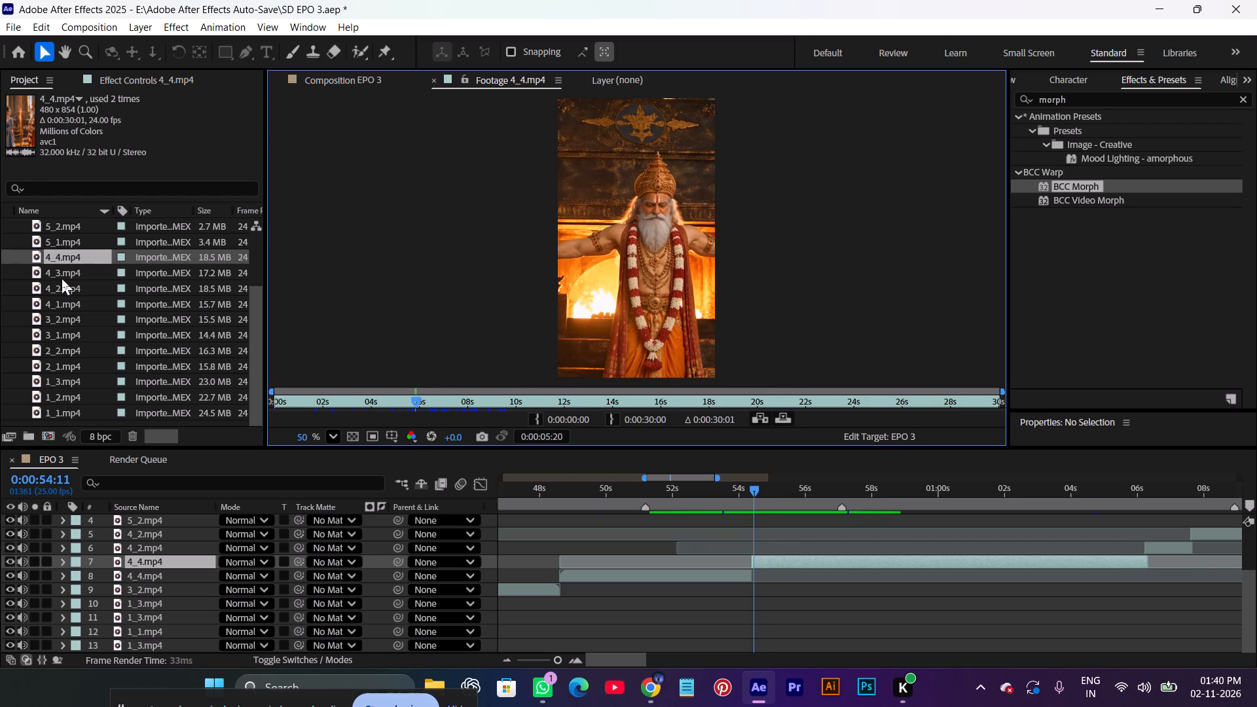
double_click(61, 278)
drag(321, 403, 372, 402)
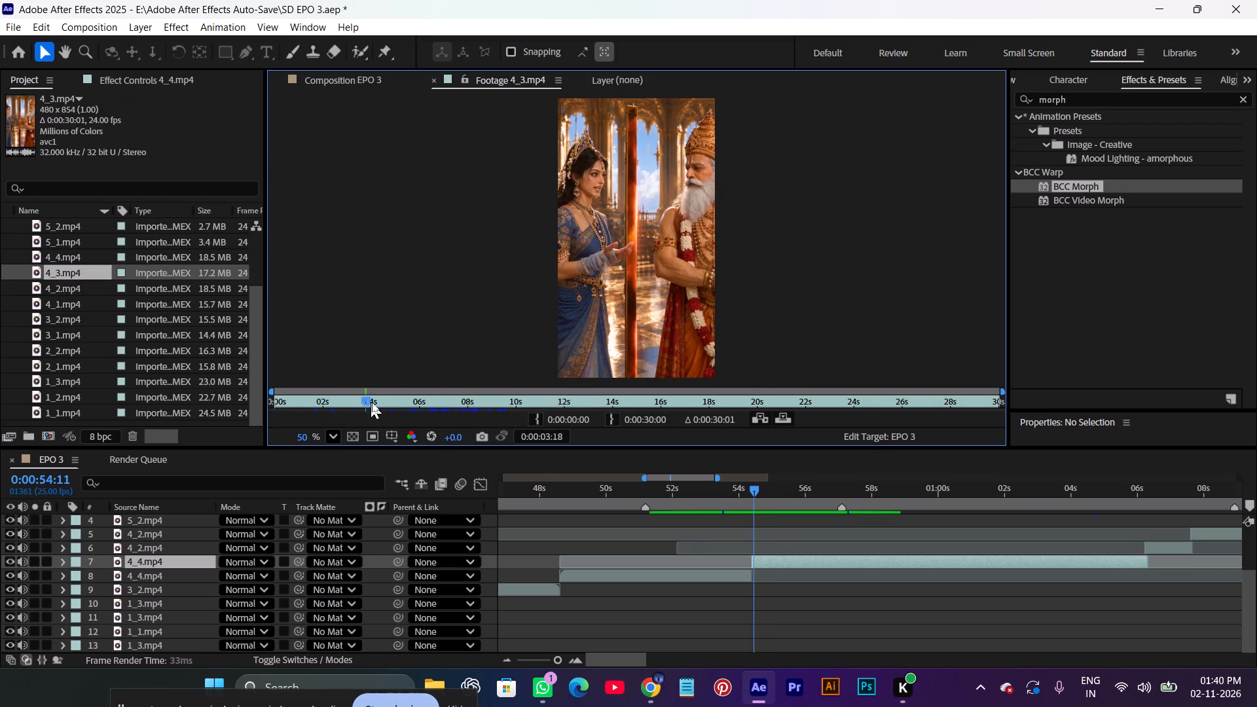
drag(372, 402, 428, 405)
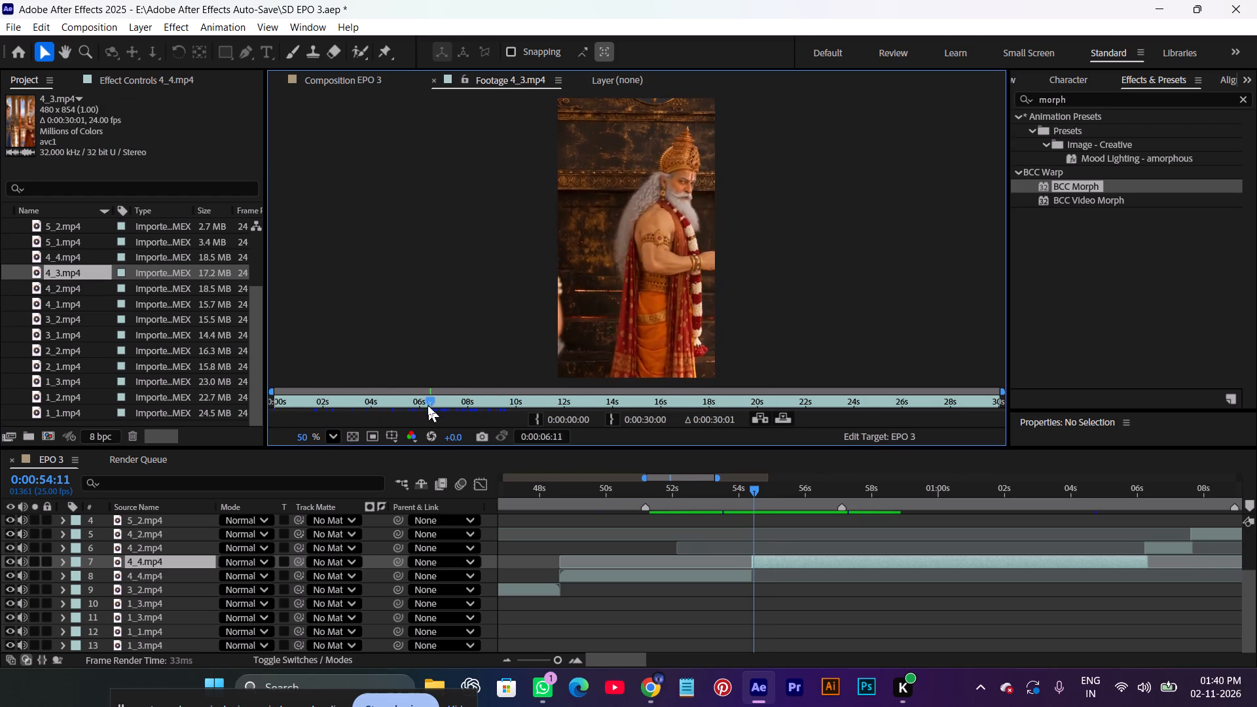
drag(428, 405, 412, 407)
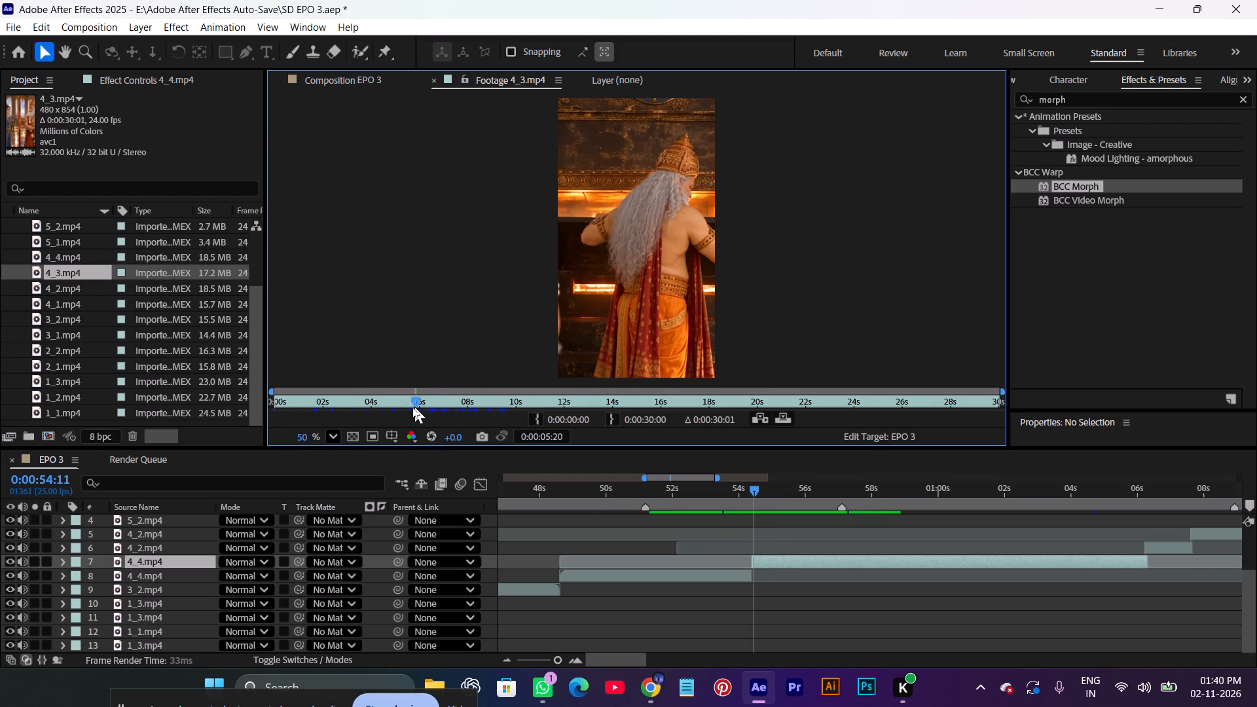
drag(412, 407, 415, 407)
drag(271, 403, 411, 433)
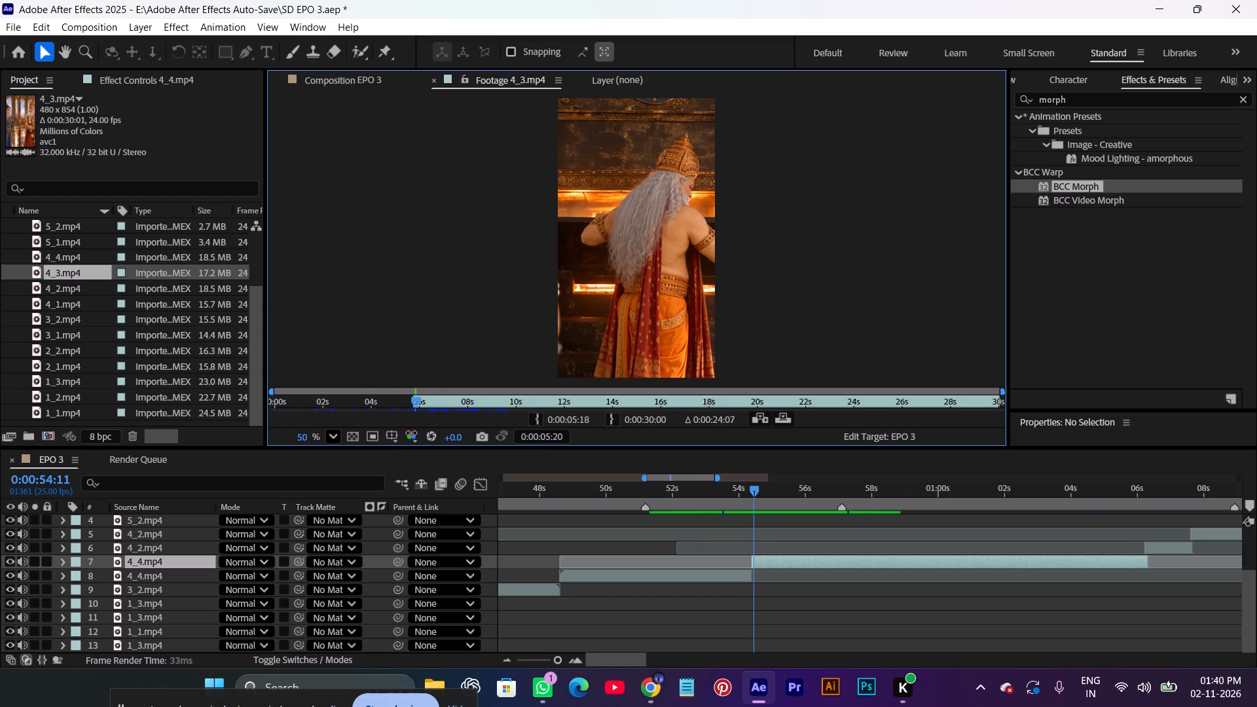
drag(411, 433, 412, 432)
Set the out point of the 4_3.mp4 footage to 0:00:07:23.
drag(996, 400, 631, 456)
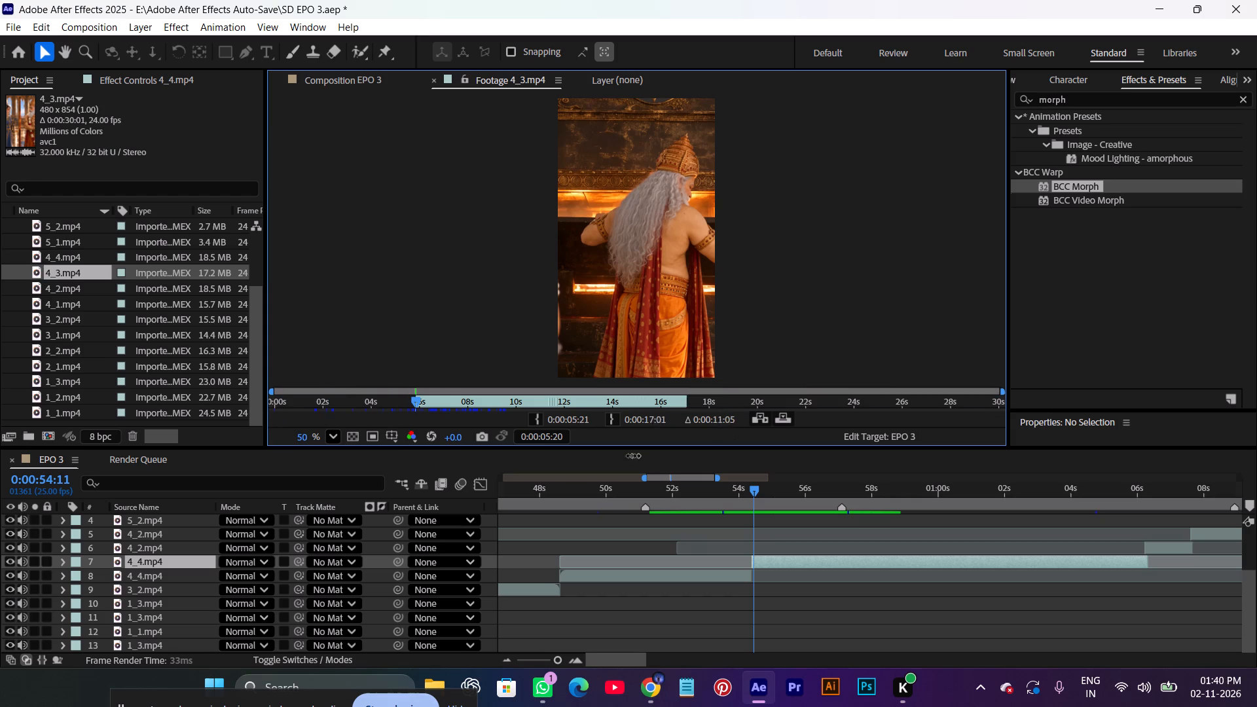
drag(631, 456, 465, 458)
Set the 4_3.mp4 out point to 0:00:12:00, at the end of the king's shot, after checking the shot to replace in the composition.
drag(749, 486, 752, 486)
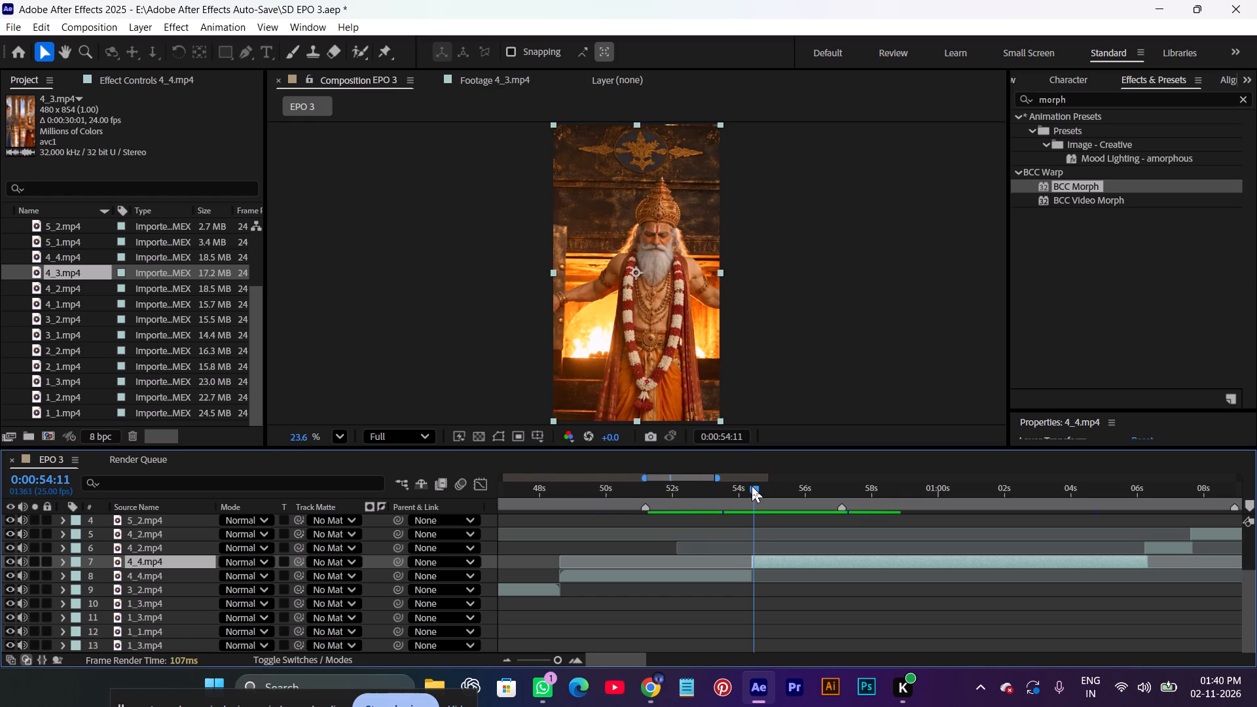
drag(752, 486, 812, 492)
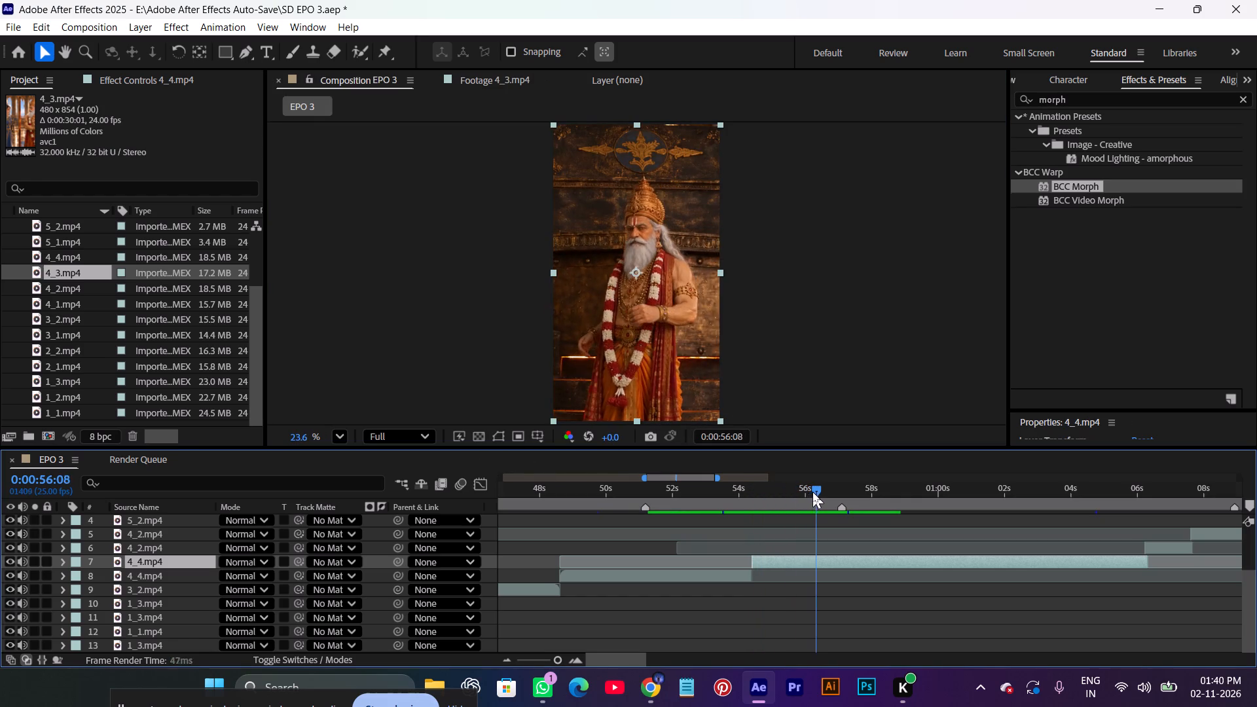
drag(812, 492, 867, 499)
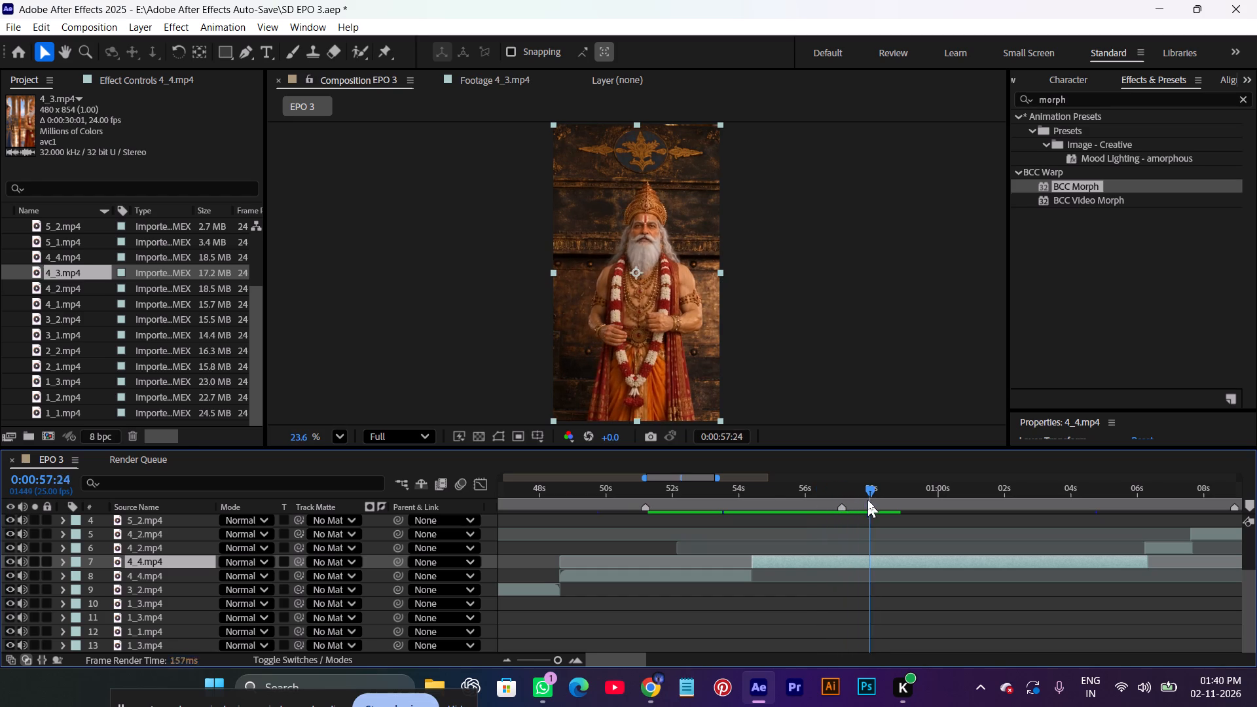
drag(867, 499, 833, 509)
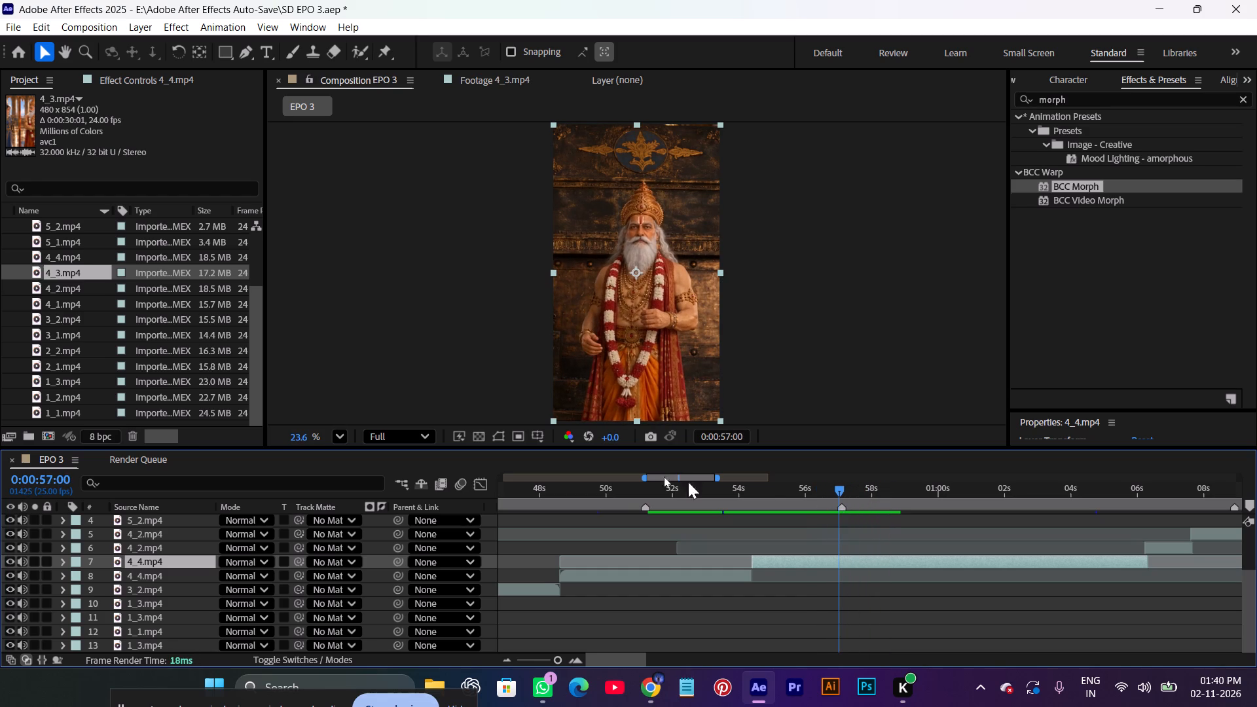
double_click(56, 272)
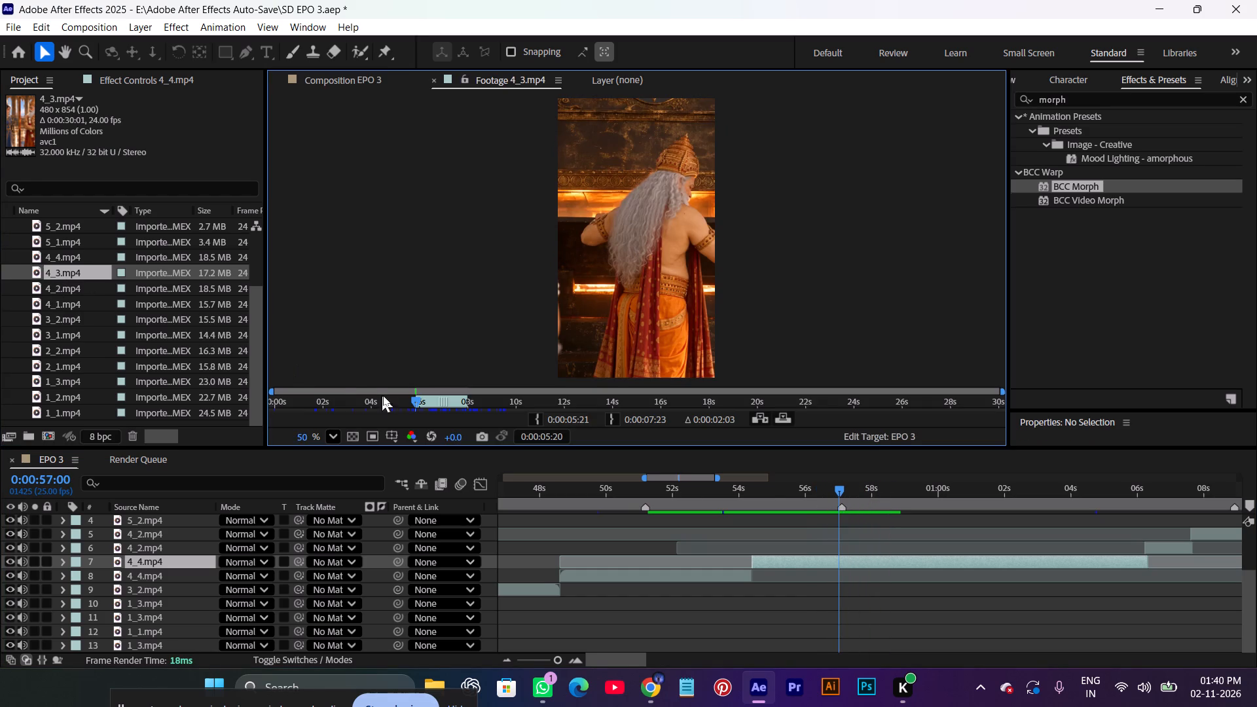
drag(469, 407, 658, 408)
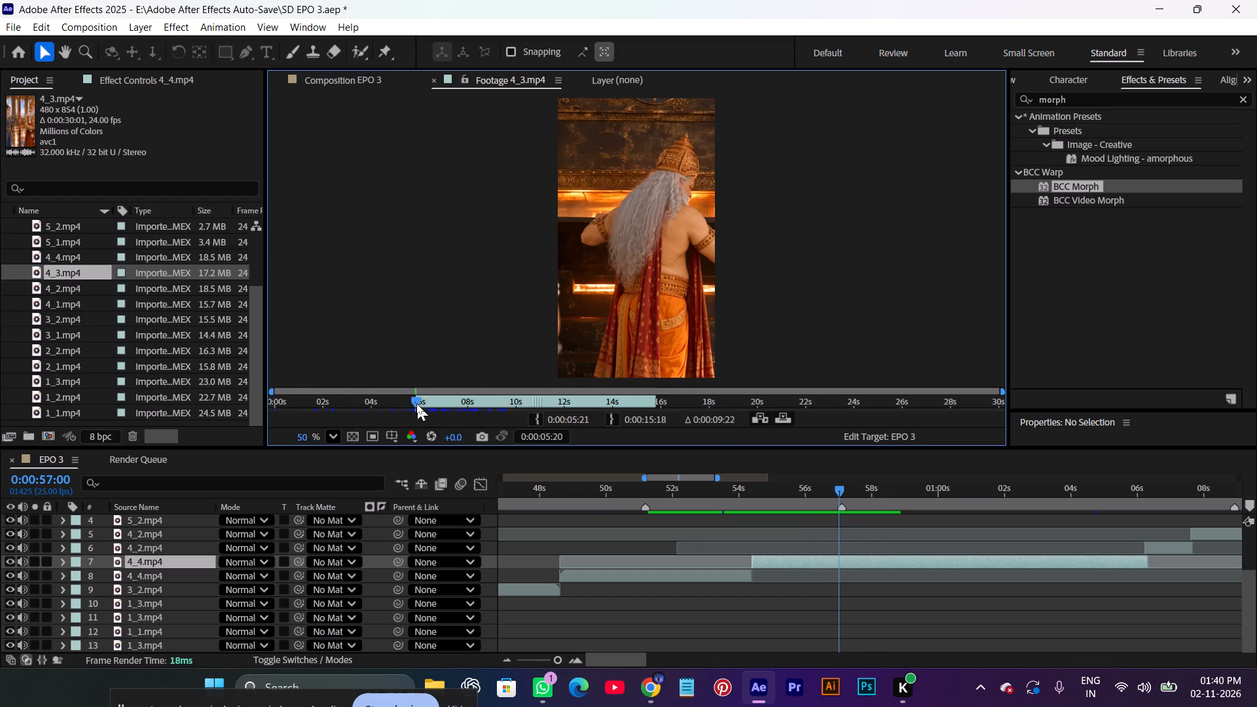
drag(414, 402, 574, 423)
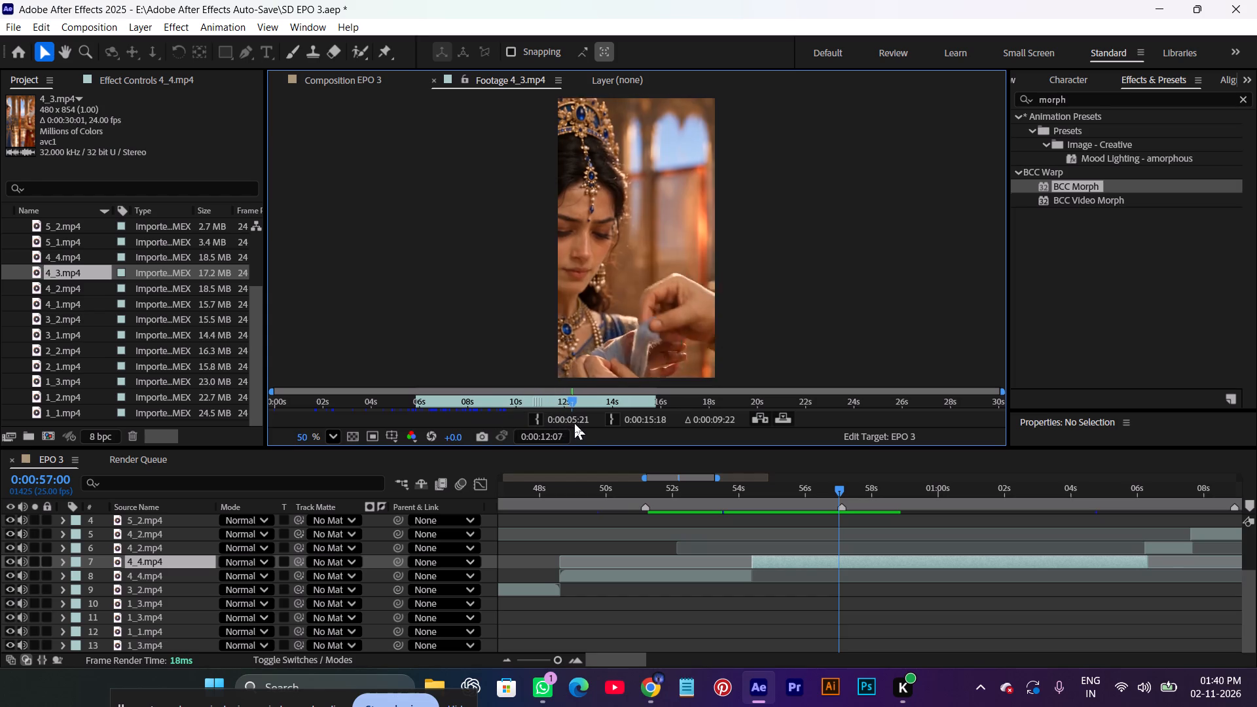
drag(574, 423, 560, 424)
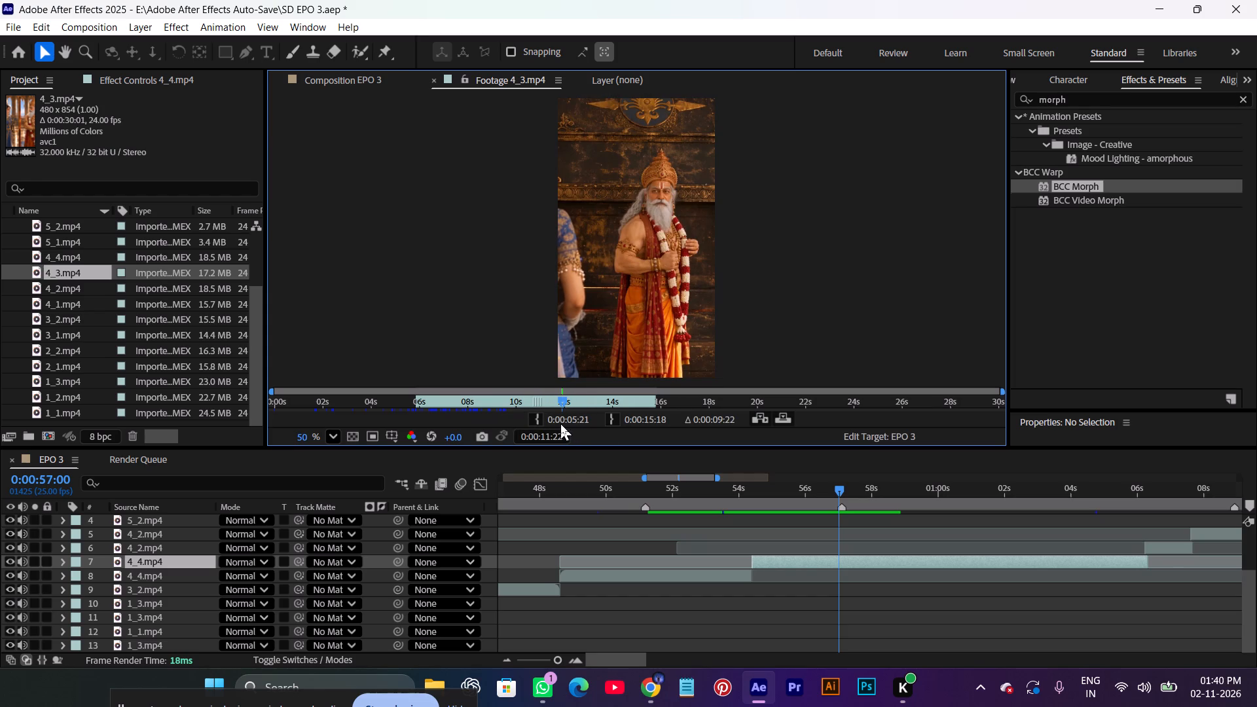
drag(656, 406, 565, 418)
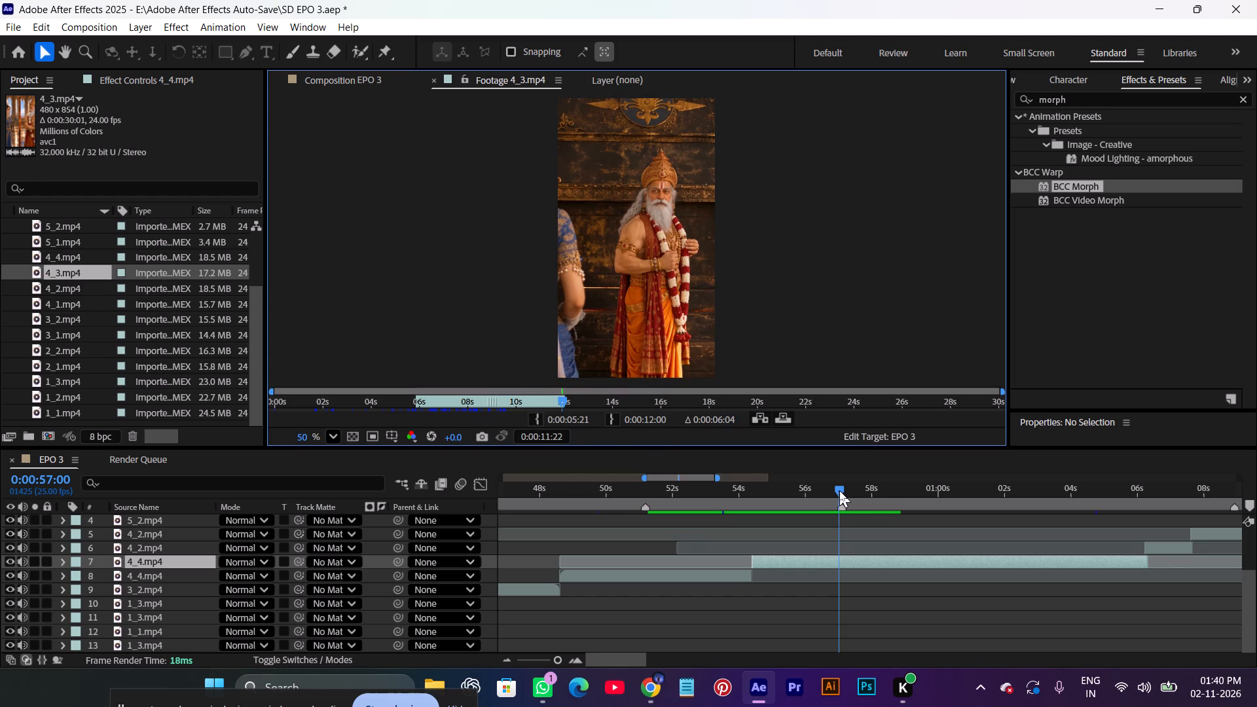
Trim the start of the upper 4_4.mp4 layer to 0:01:01:12, where the woman's close-up begins.
drag(833, 487, 921, 519)
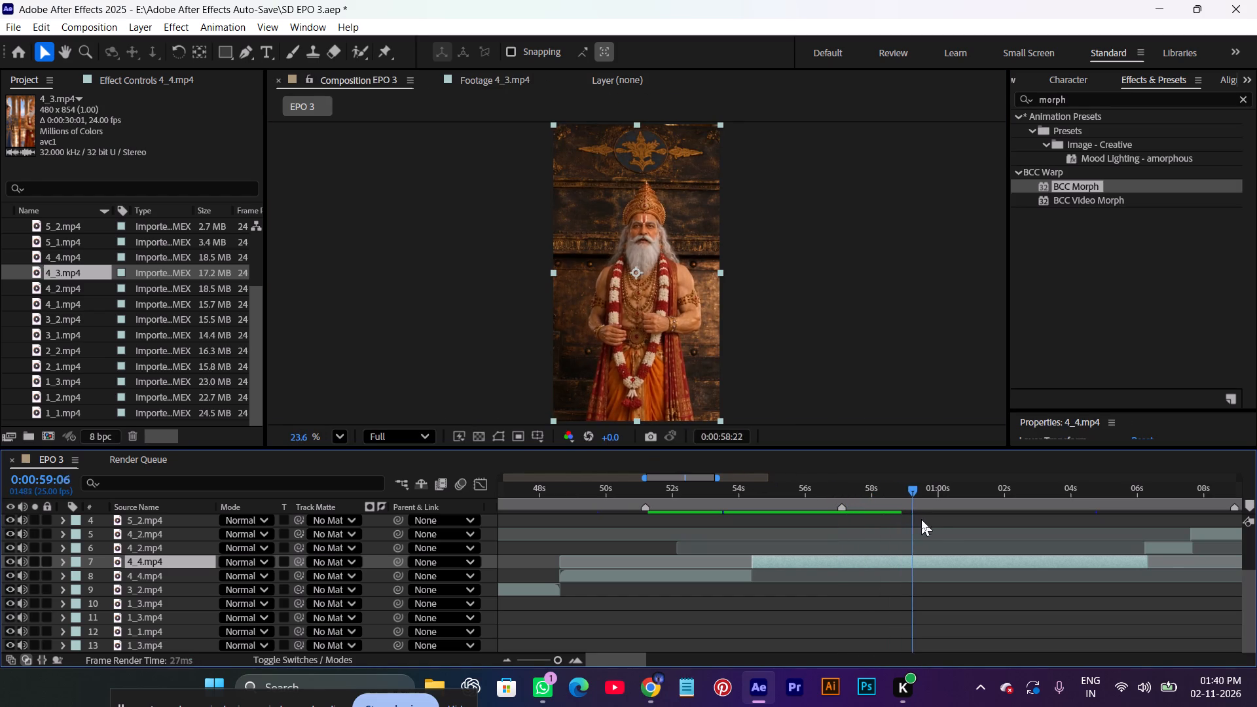
drag(921, 519, 1064, 555)
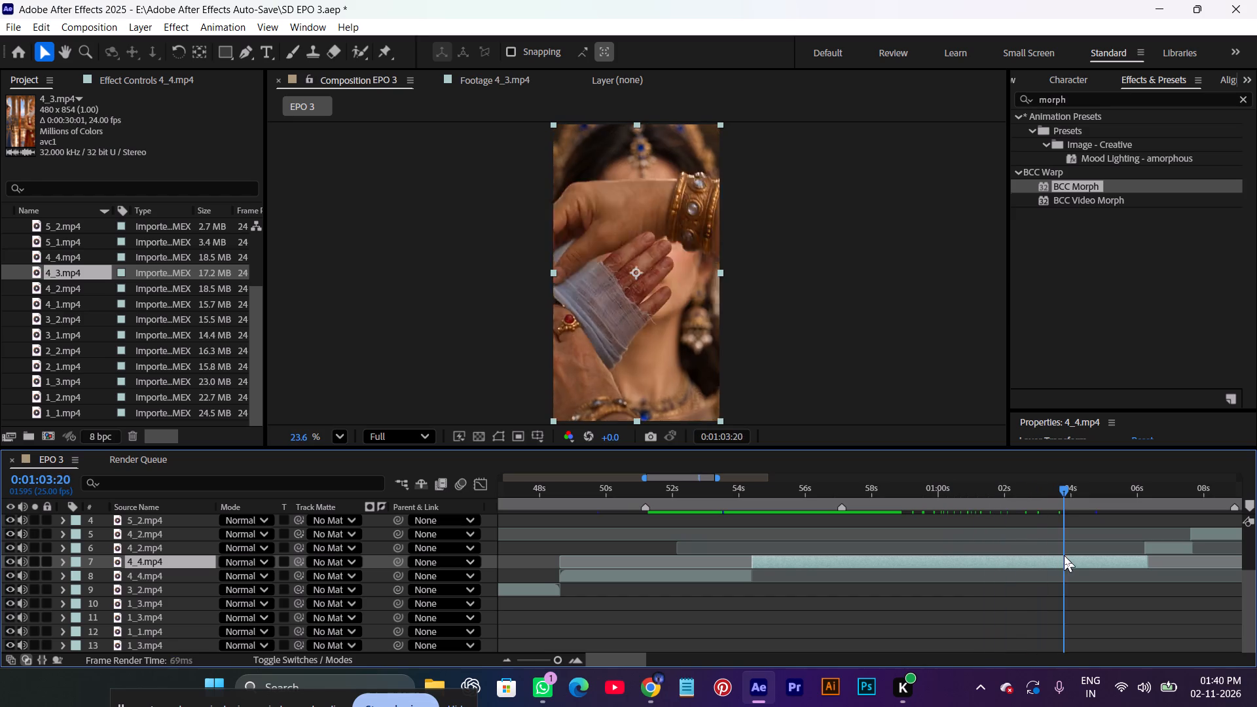
drag(1064, 555, 1015, 568)
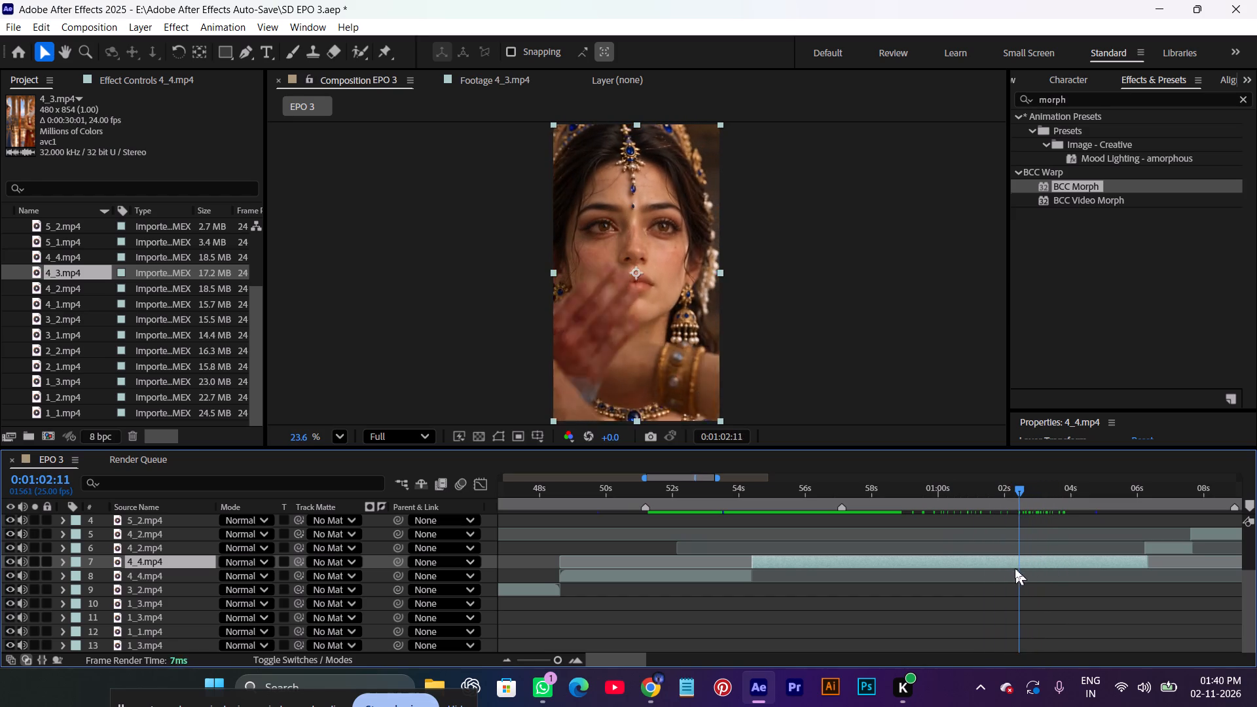
drag(1015, 568, 989, 577)
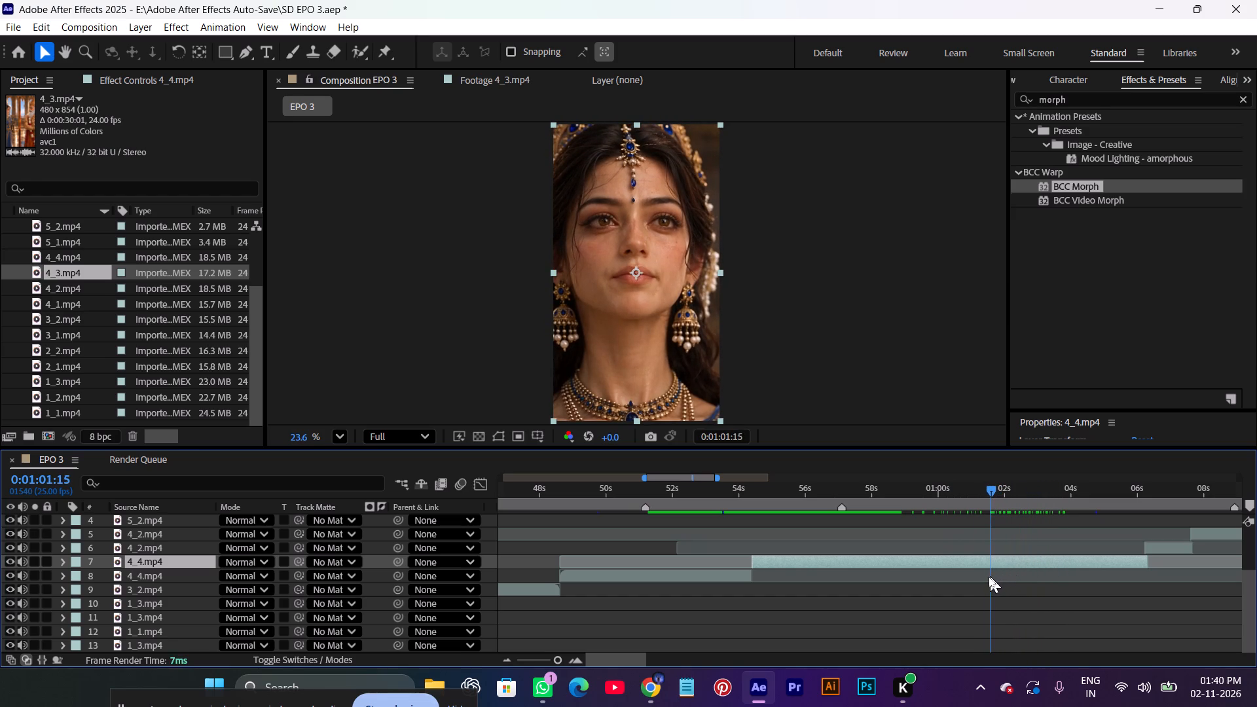
drag(989, 577, 983, 577)
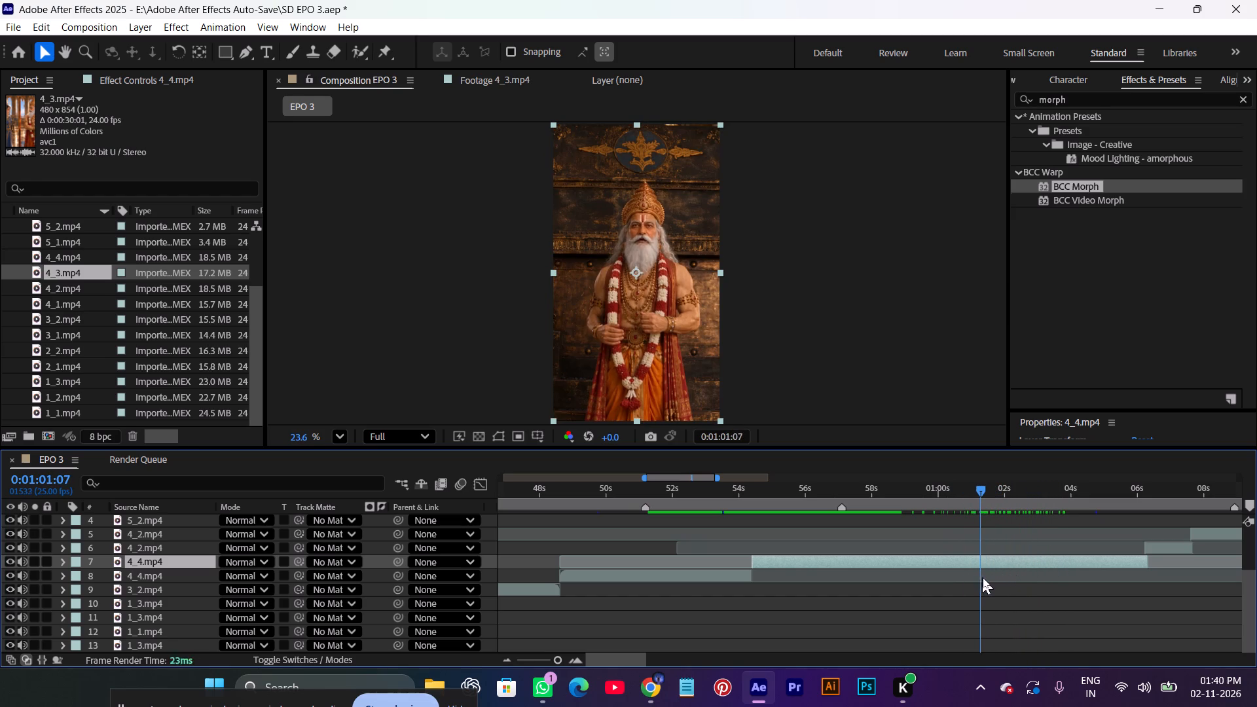
drag(983, 577, 988, 577)
key(alt+bracketleft)
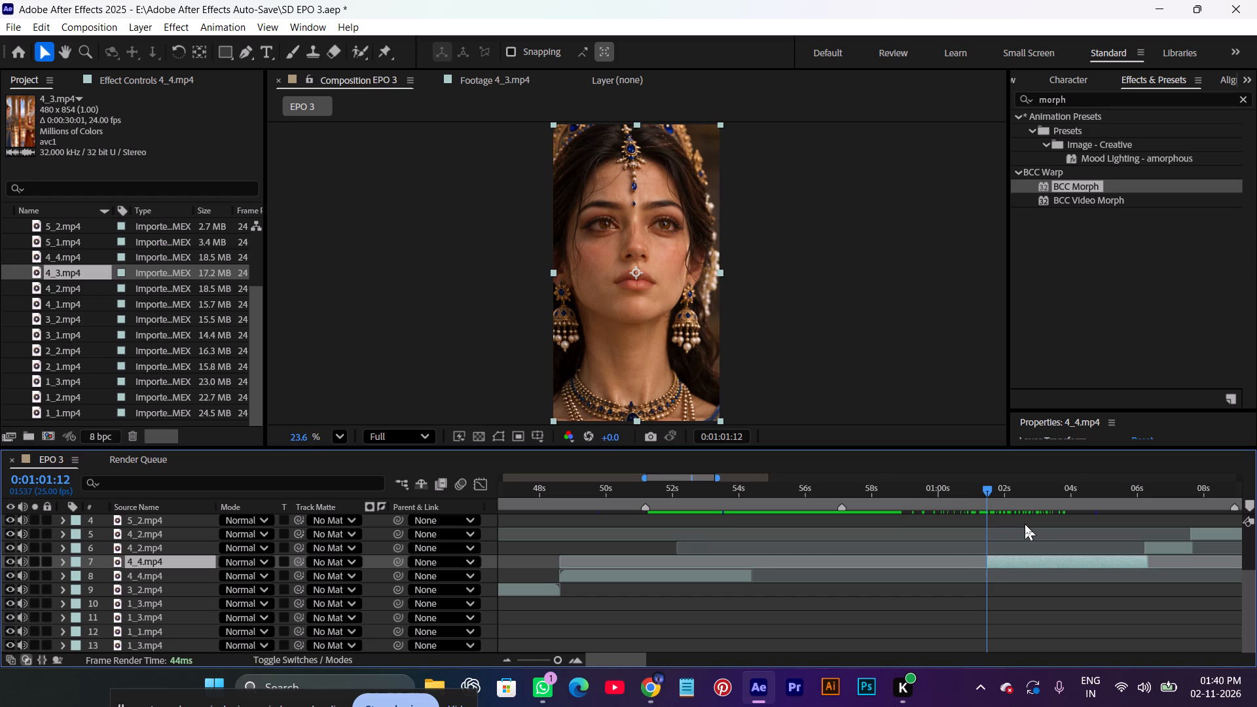
Insert the trimmed 4_3.mp4 clip between the two 4_4.mp4 layers, starting at the end of the lower one with a slight overlap.
drag(52, 272, 85, 287)
triple_click(68, 278)
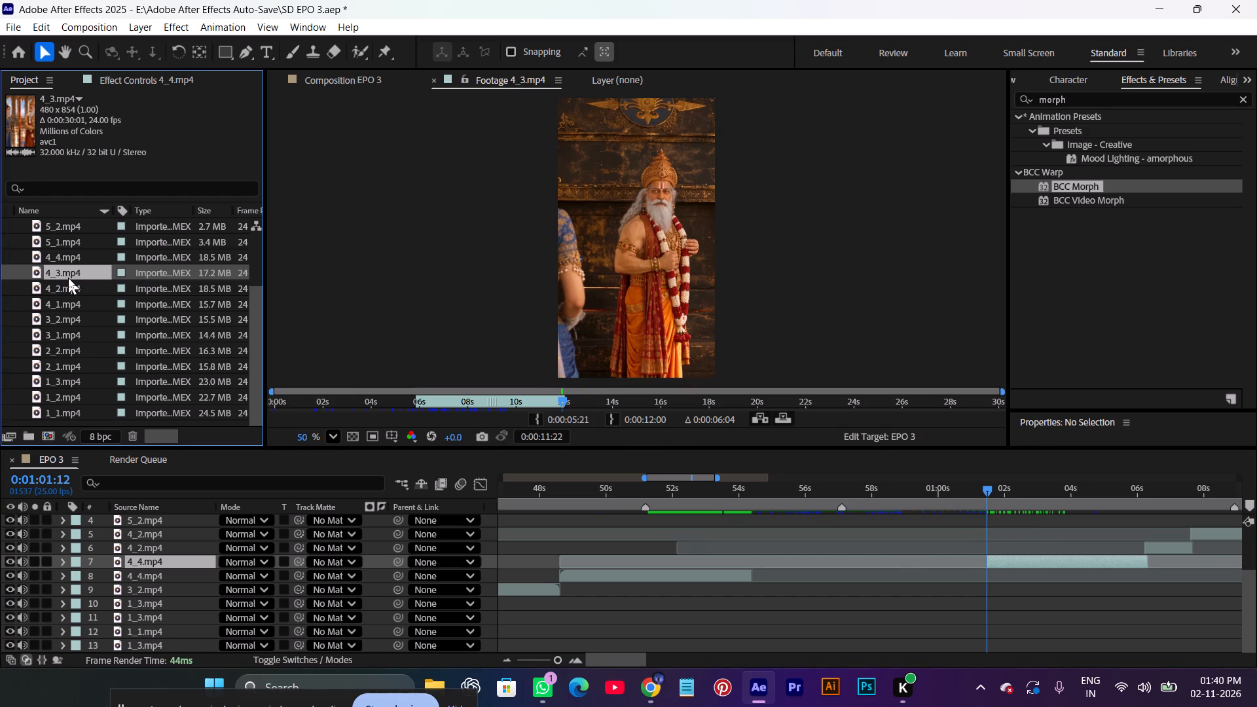
drag(78, 274, 767, 571)
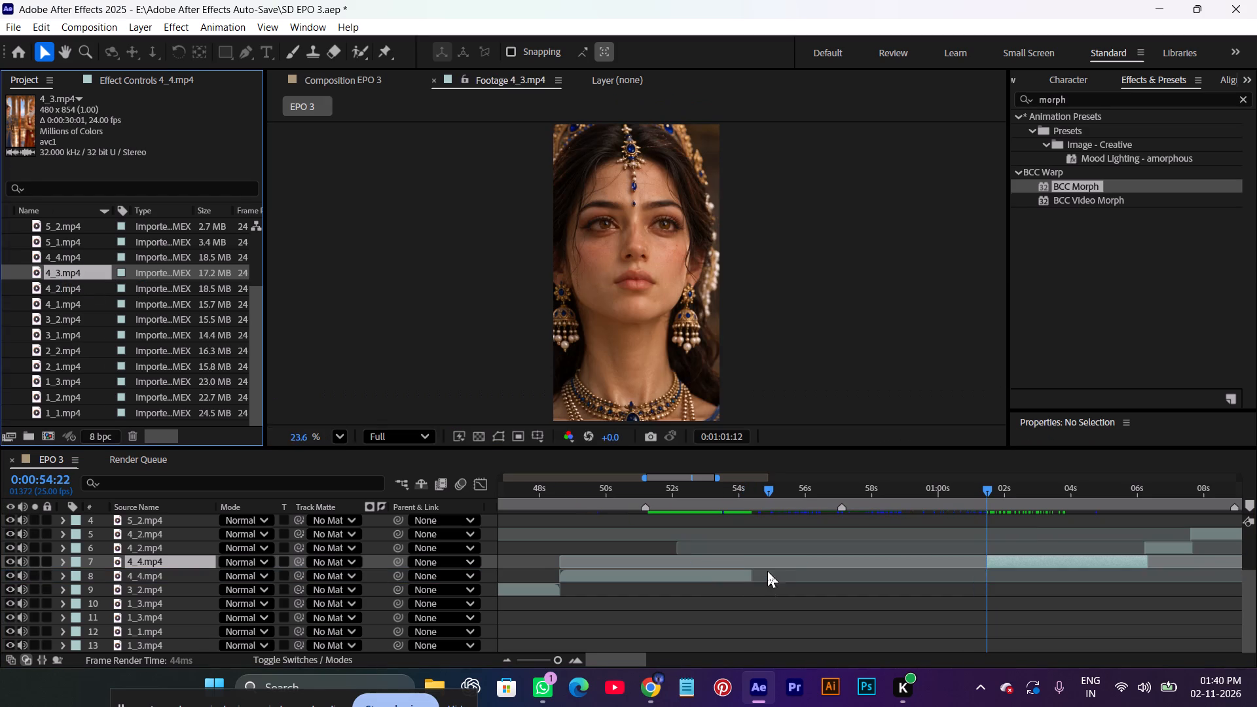
drag(864, 581, 845, 585)
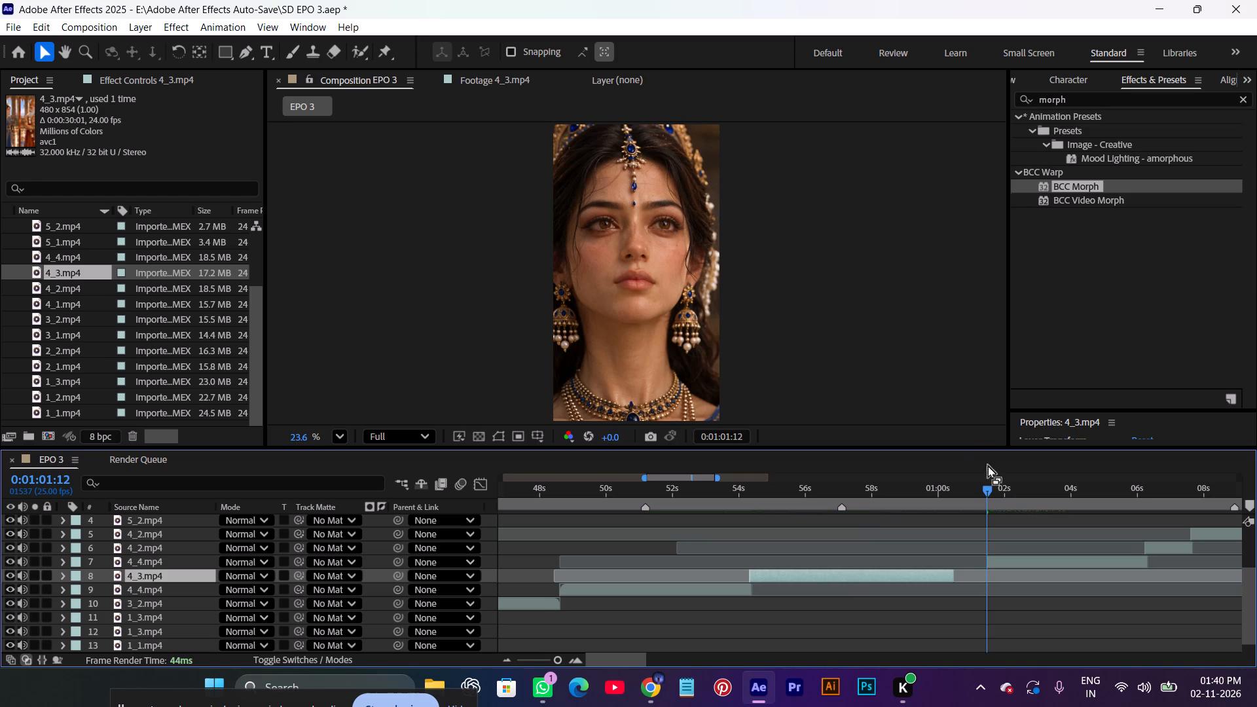
Fit the inserted 4_3.mp4 layer to the composition frame and play back the cut into it from 0:00:53:21.
drag(989, 487, 759, 547)
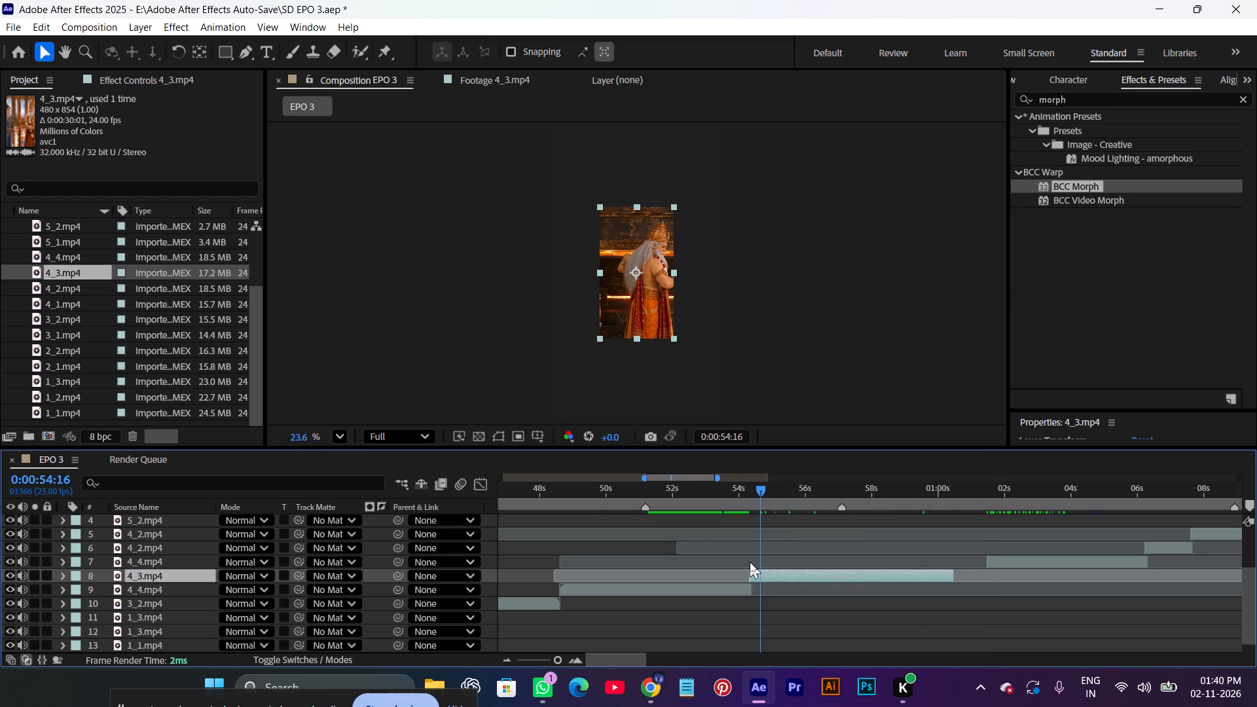
key(ctrl+alt+f)
drag(754, 488, 733, 496)
click(708, 540)
key(space)
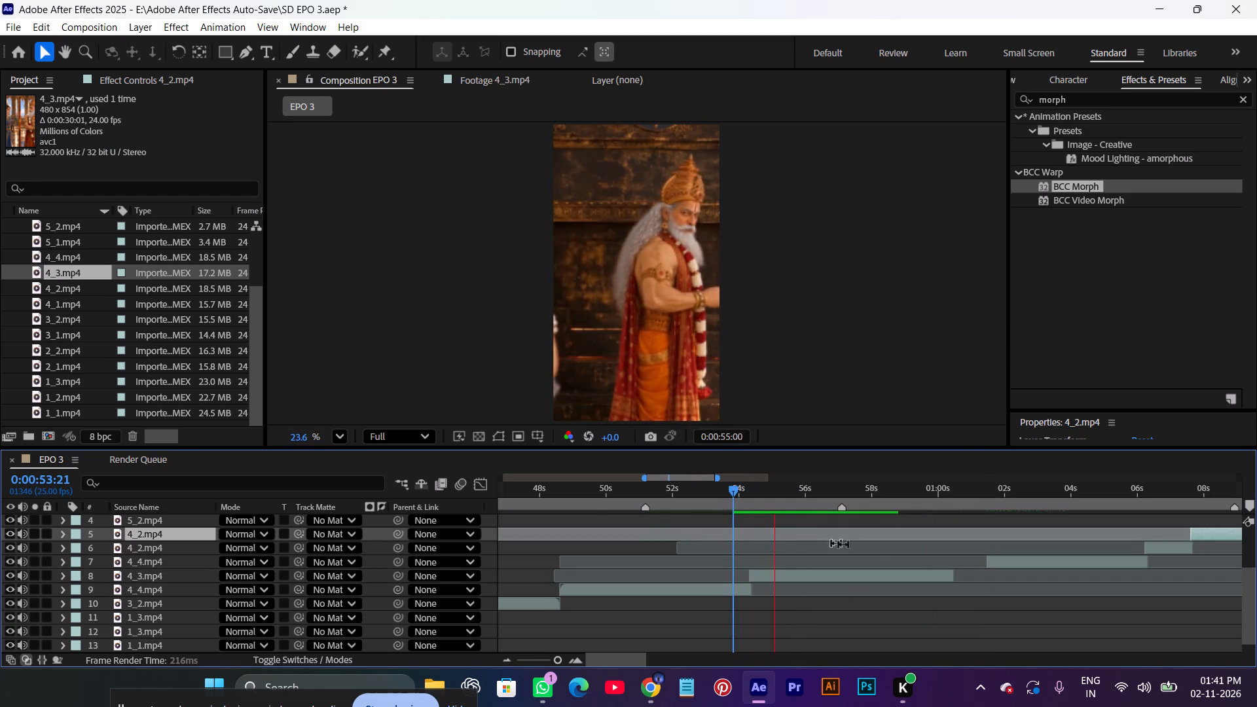
key(space)
Shift the upper 4_4.mp4 layer and all layers above it about one second earlier, closing the gap after 4_3.mp4.
click(998, 562)
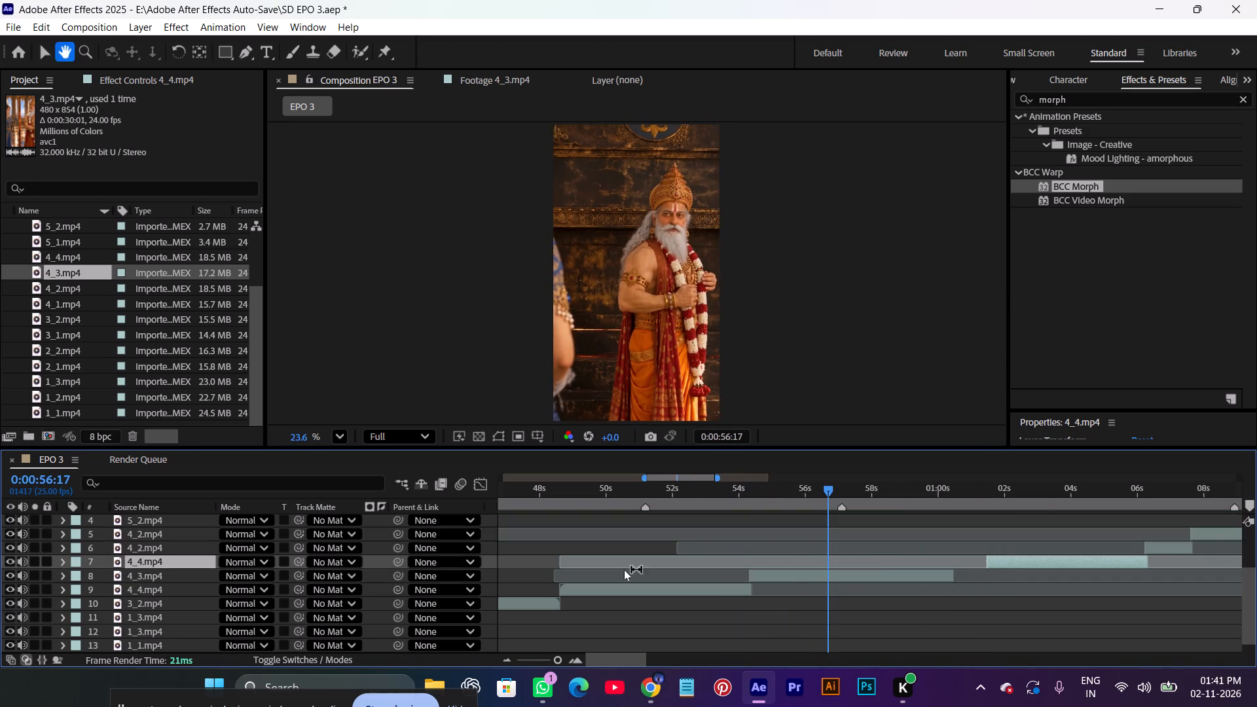
scroll(139, 547, up, 3)
shift+click(155, 520)
scroll(1120, 682, down, 2)
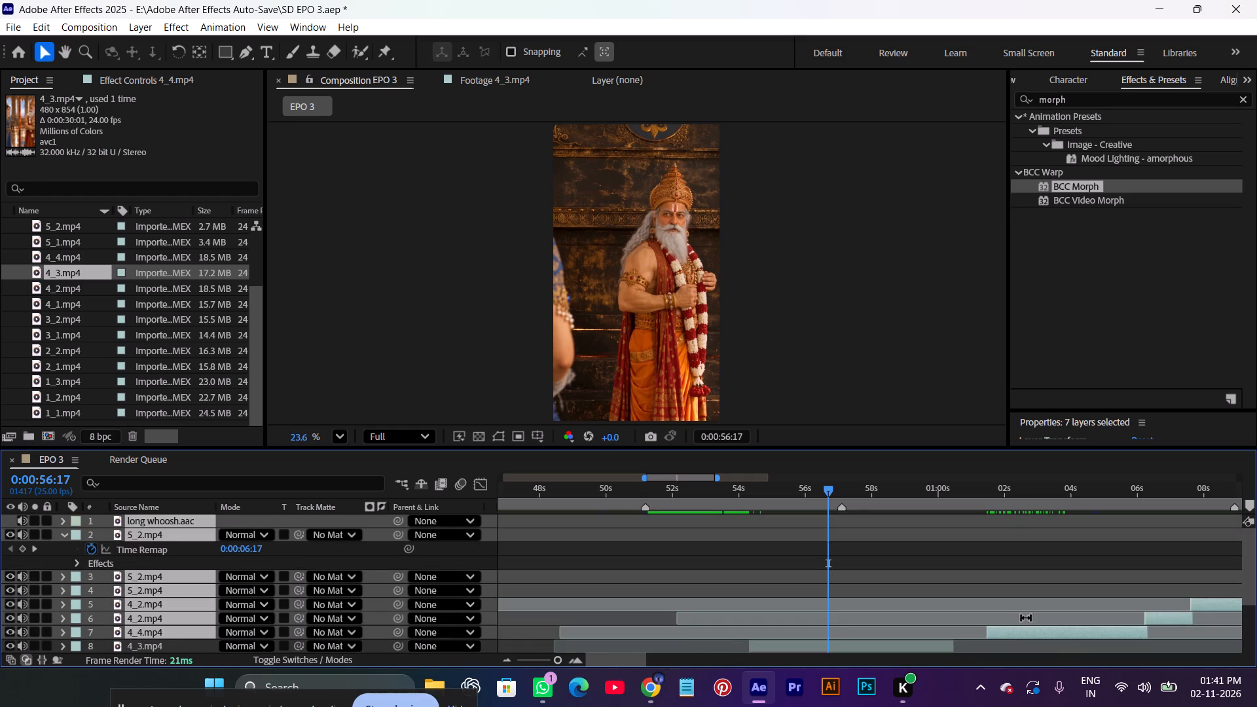
drag(1021, 632, 986, 642)
click(879, 559)
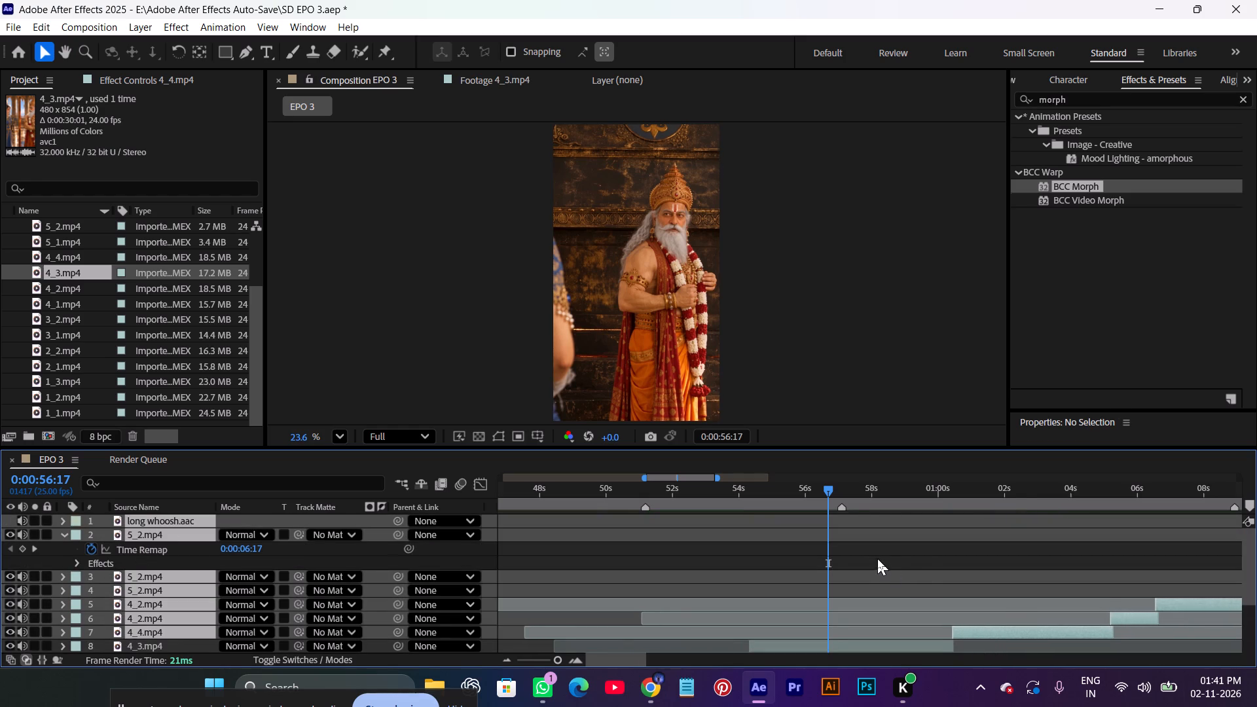
Play back the sequence from 0:00:56:17, and again from 0:00:52:22, to check the cuts around the 4_3.mp4 clip.
key(space)
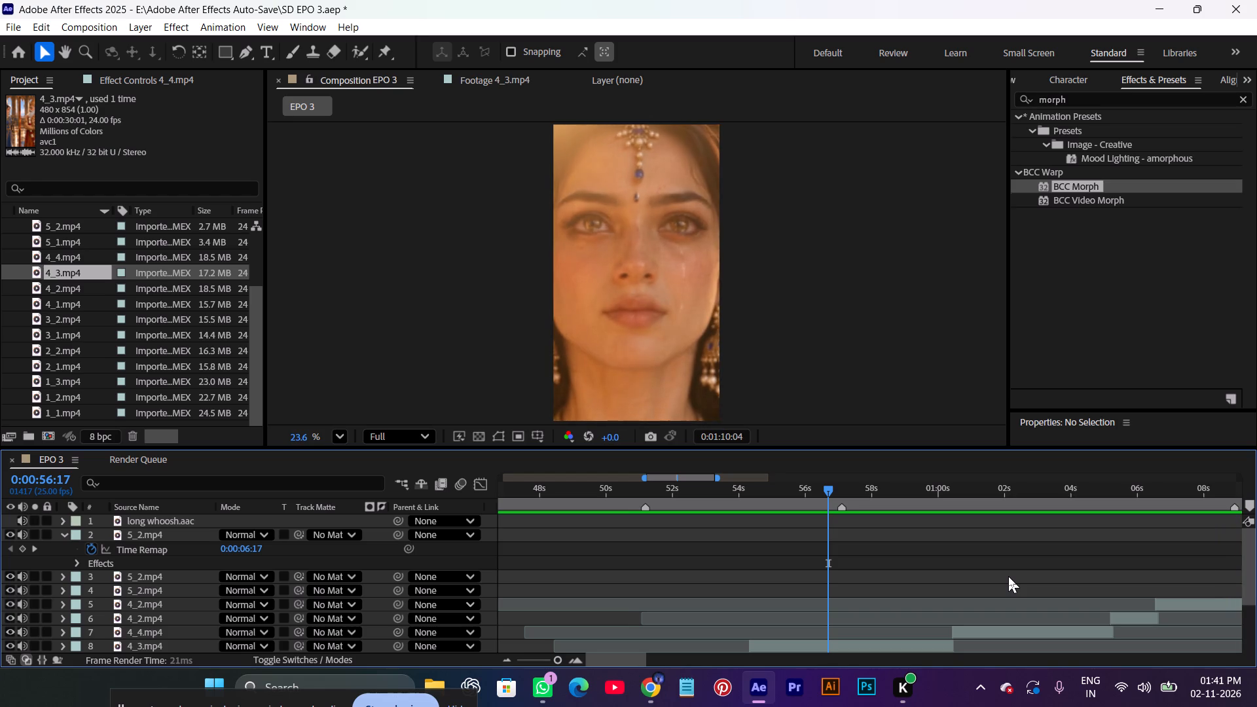
key(space)
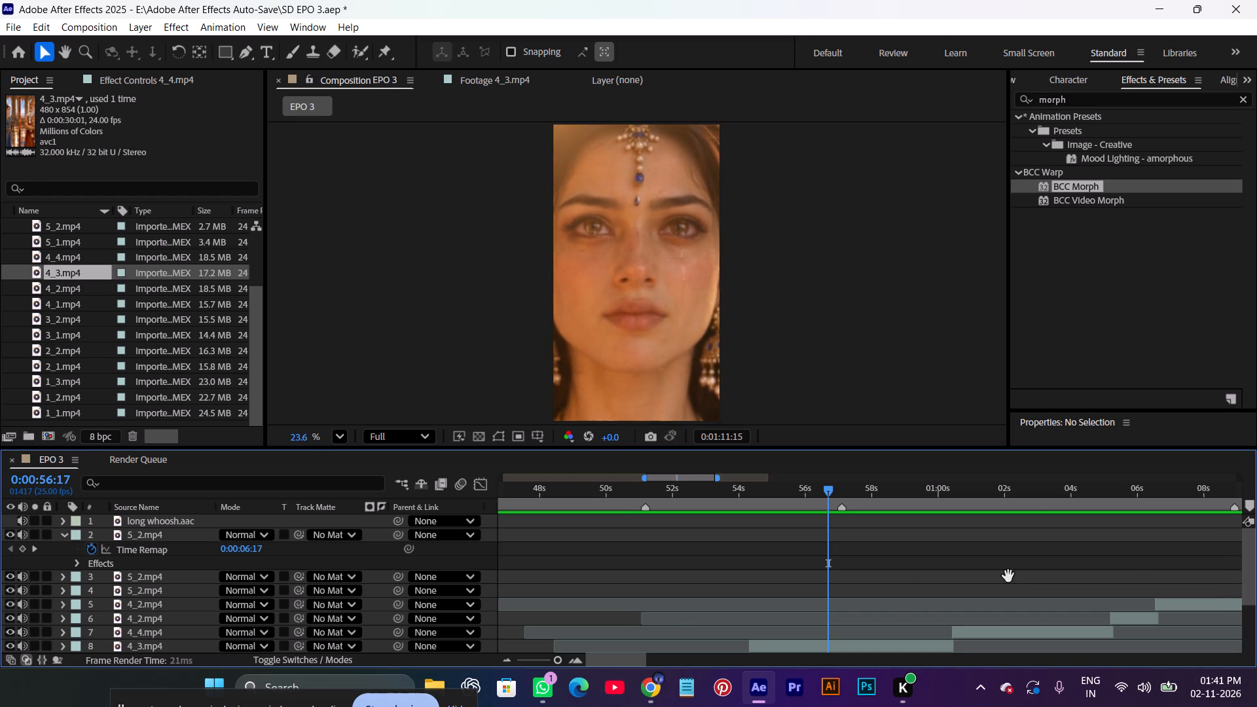
scroll(719, 576, down, 1)
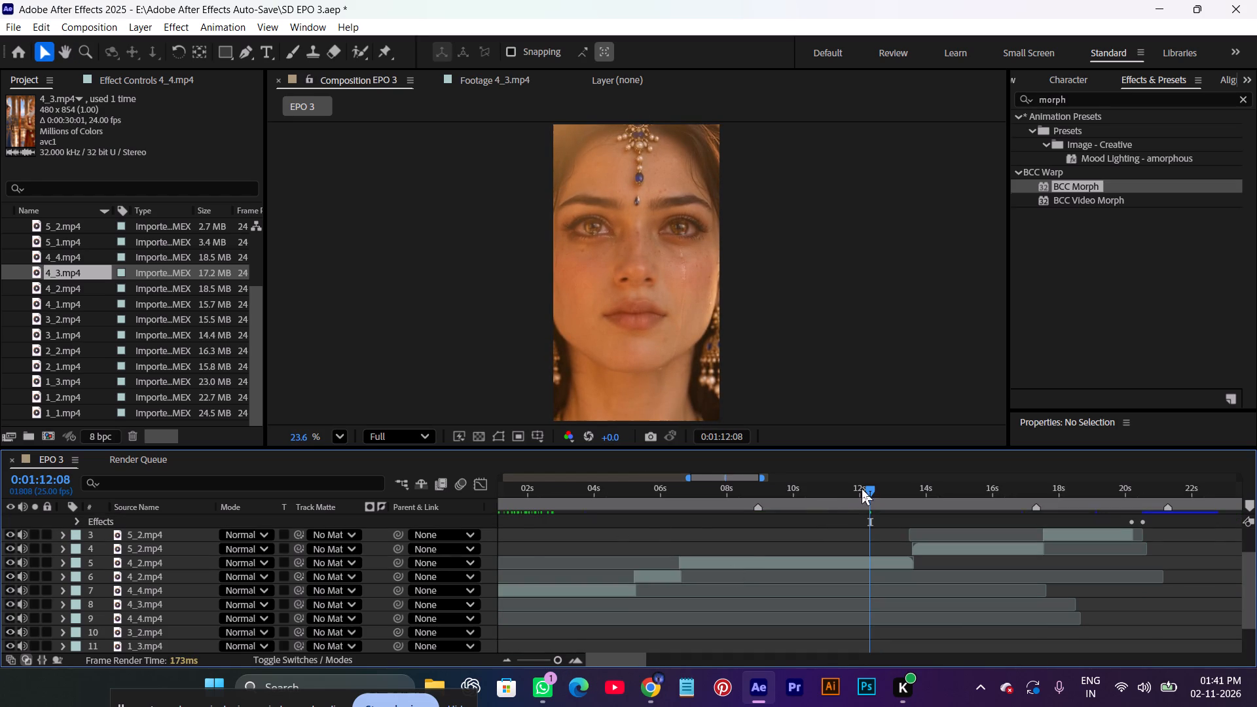
drag(863, 488, 523, 547)
key(space)
key(space)
key(space)
key(space)
key(space)
key(space)
key(space)
key(space)
key(space)
key(space)
key(space)
key(space)
key(space)
key(space)
key(space)
key(space)
key(space)
drag(748, 581, 1102, 551)
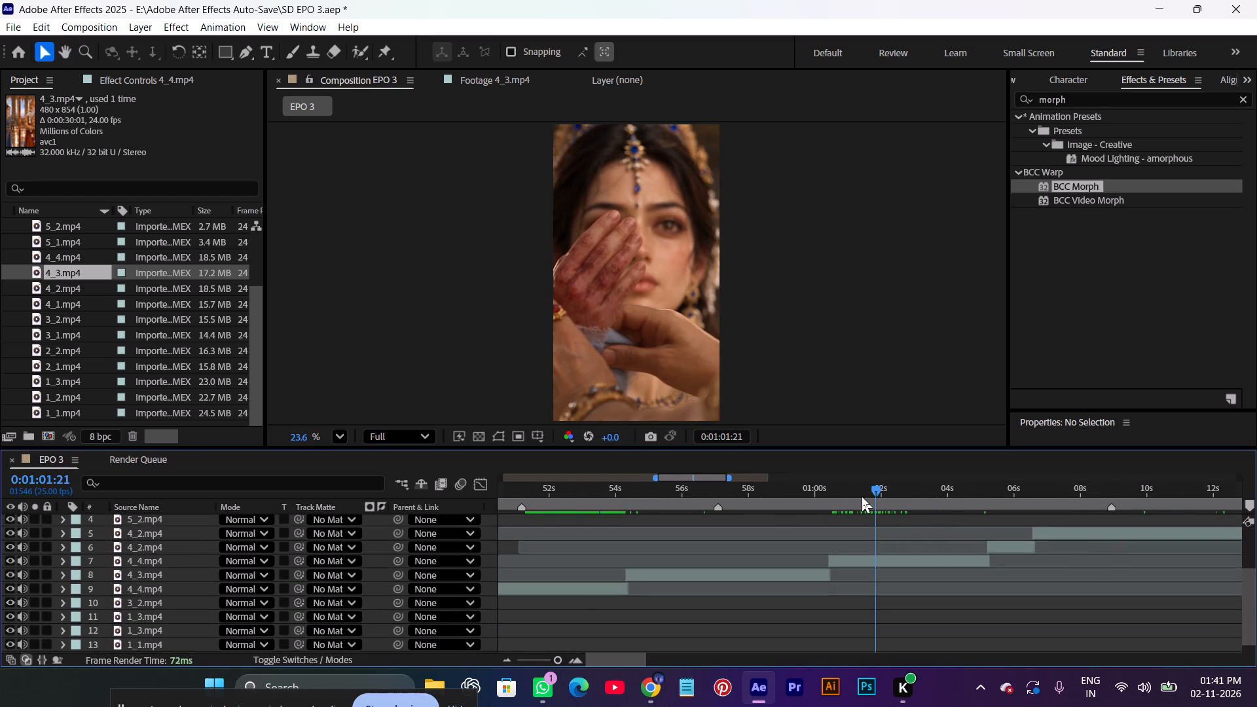
drag(876, 490, 591, 514)
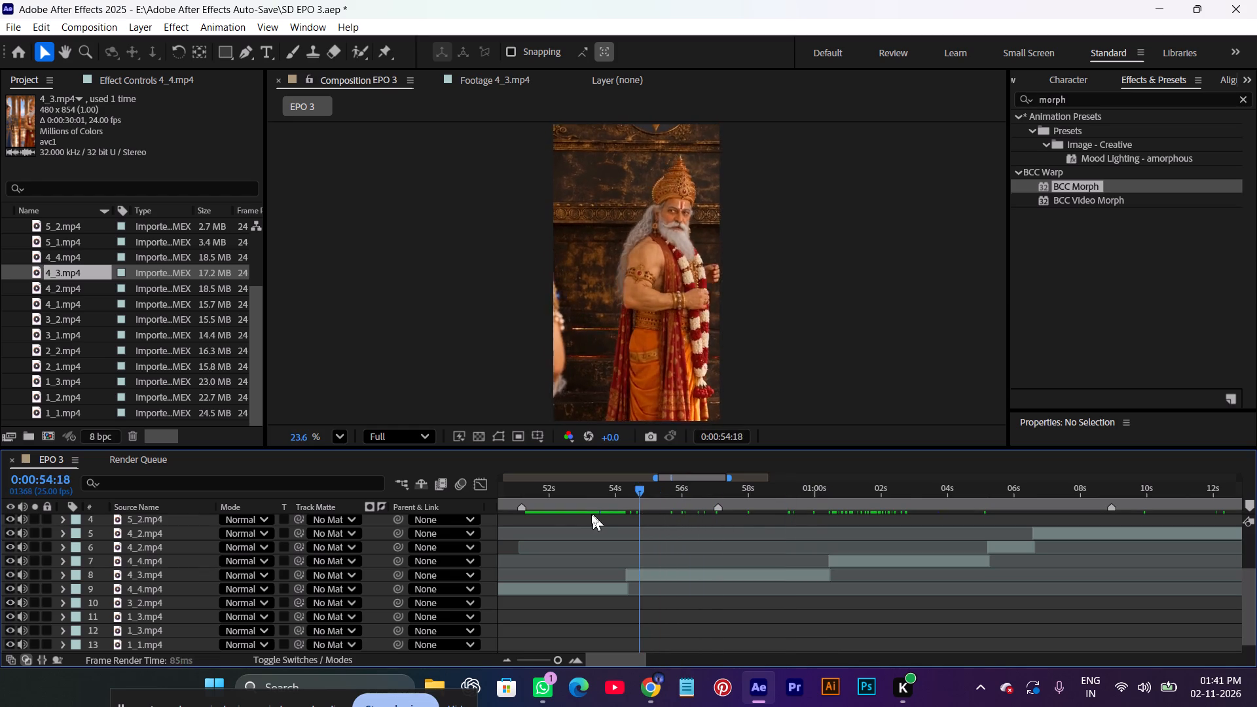
drag(591, 514, 574, 514)
key(space)
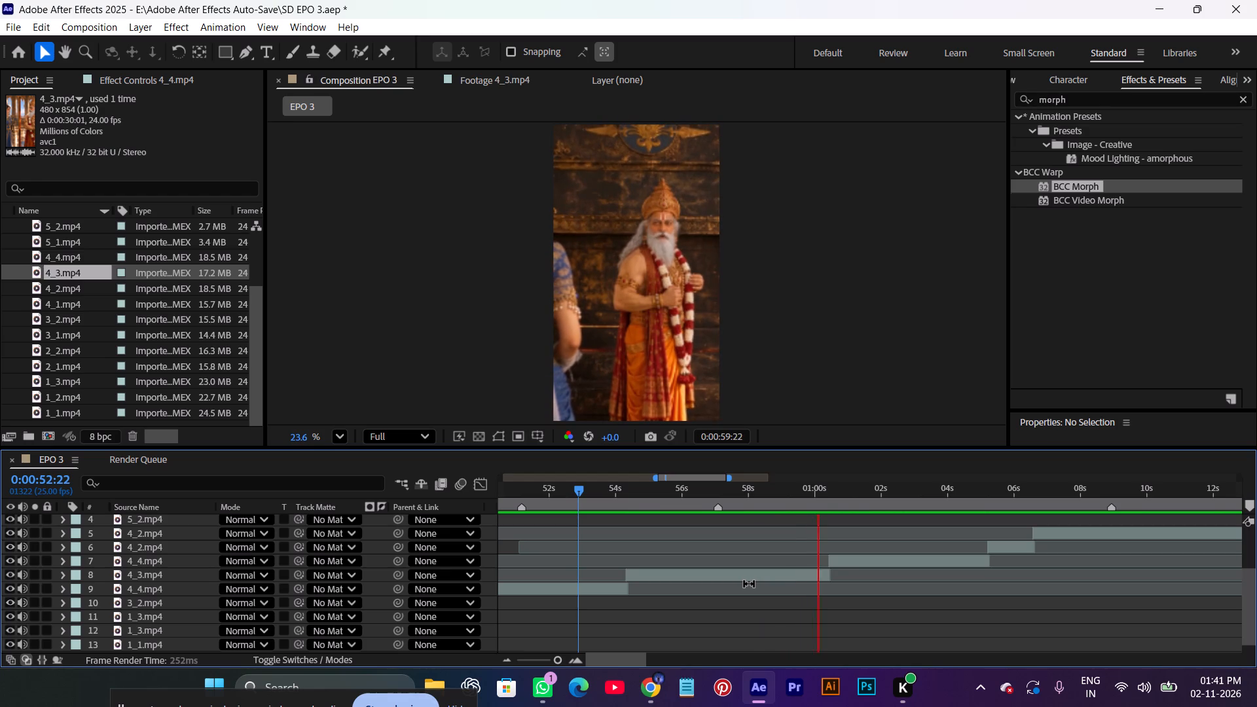
key(space)
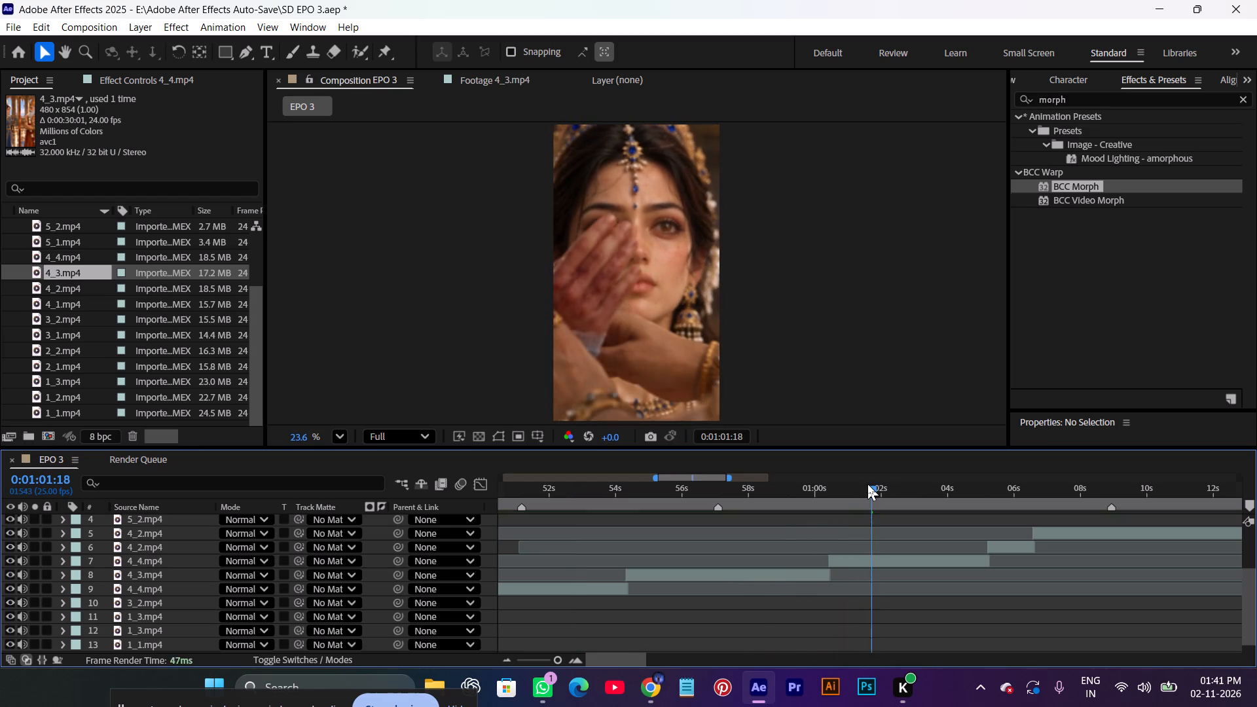
Check the cut after 4_3.mp4 and trim the start of the upper 4_4.mp4 layer to 0:01:00:18.
drag(867, 484, 819, 496)
key(space)
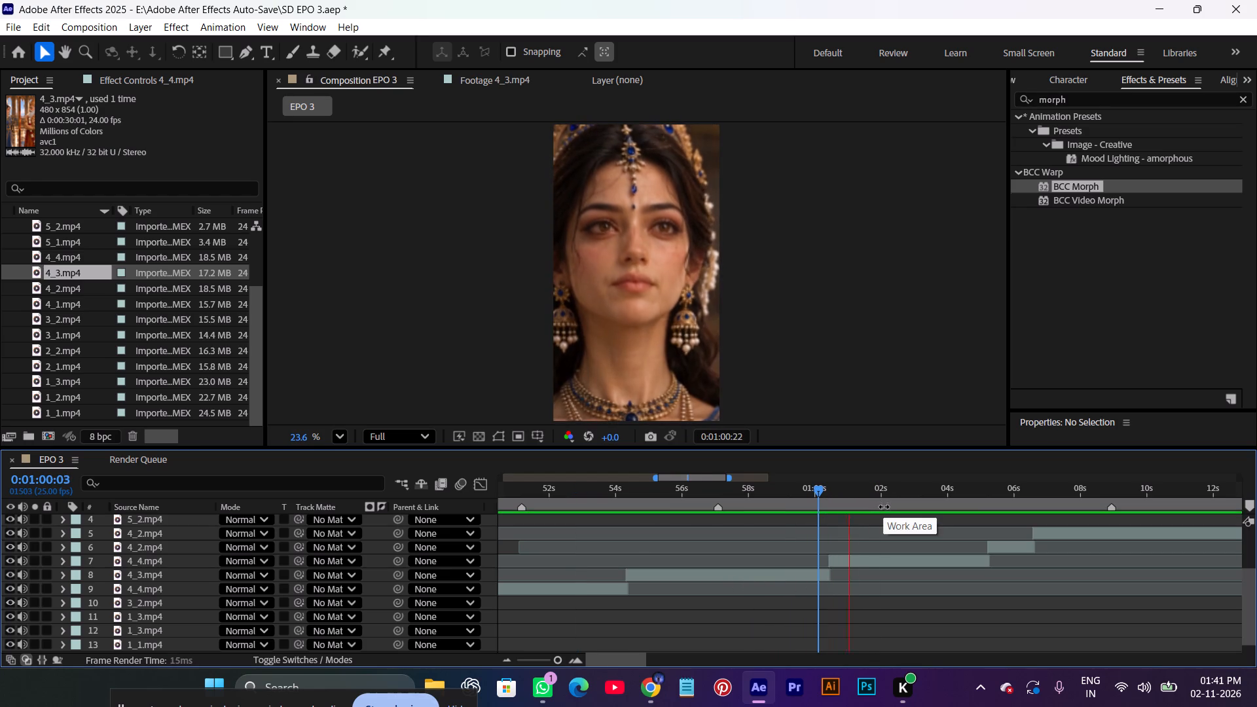
key(space)
drag(862, 489, 845, 493)
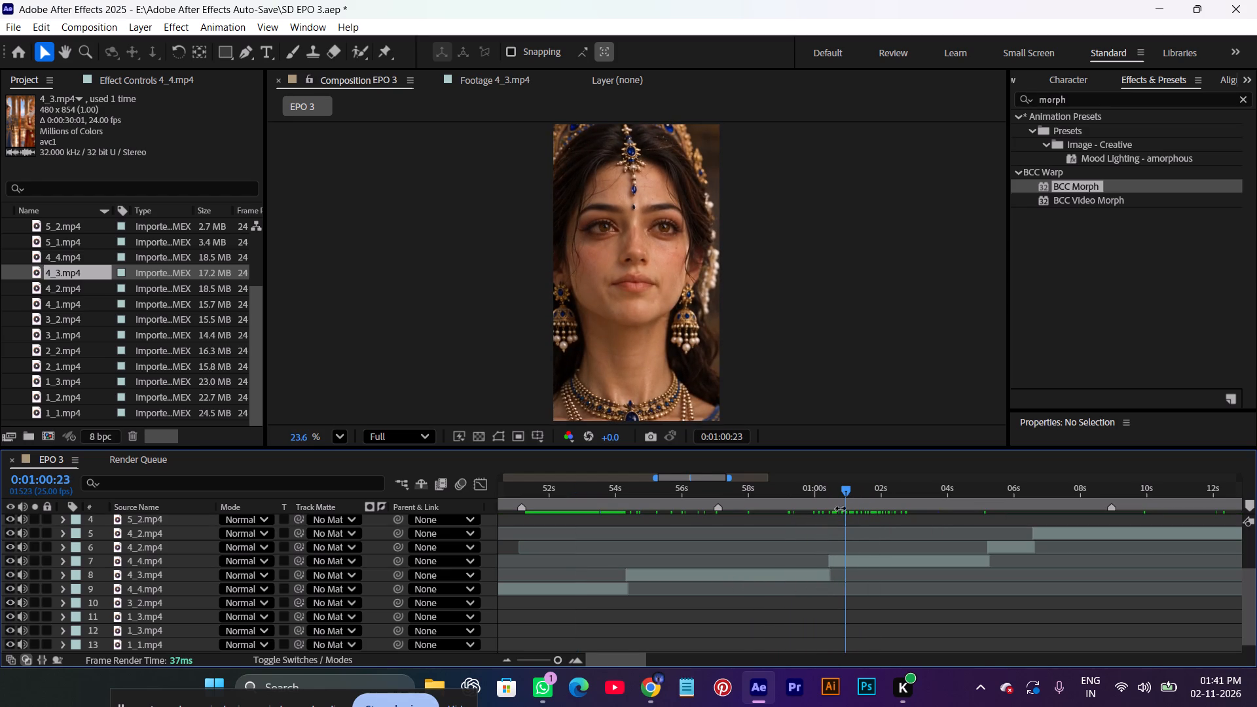
drag(841, 492, 835, 493)
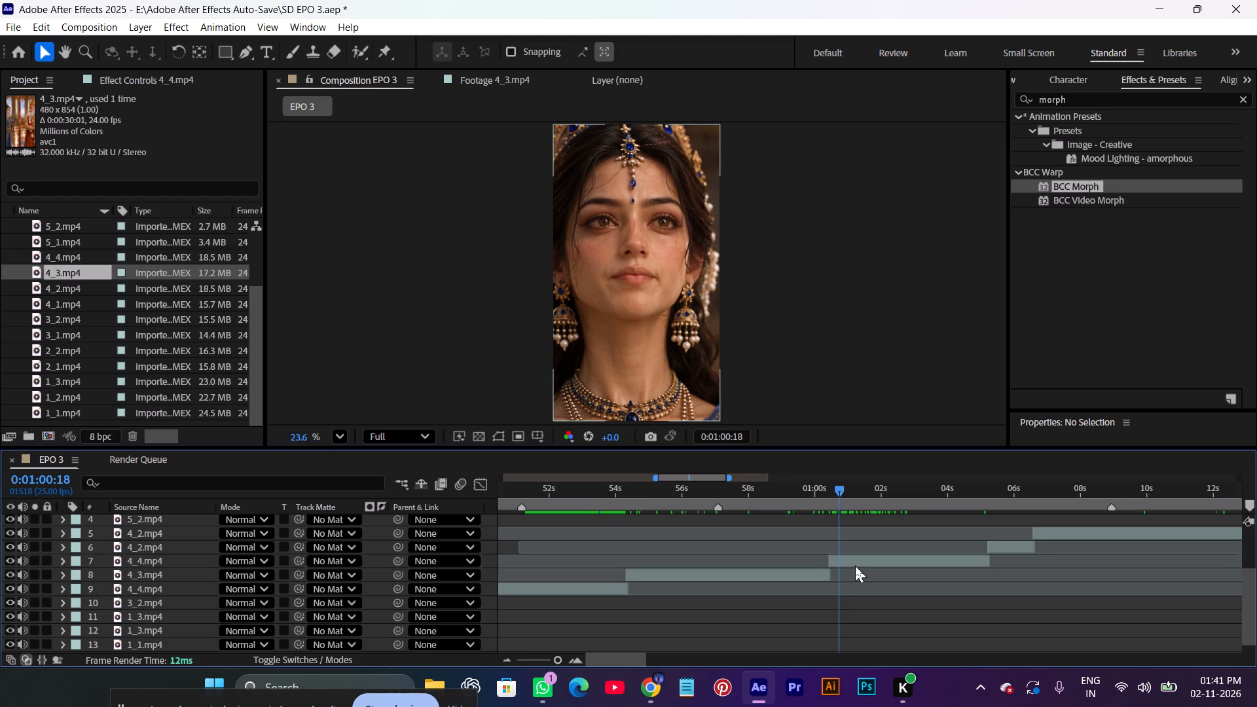
click(854, 564)
key(alt+bracketleft)
Shift the upper 4_4.mp4 layer and all layers above it slightly earlier so it starts where 4_3.mp4 ends.
scroll(247, 579, up, 2)
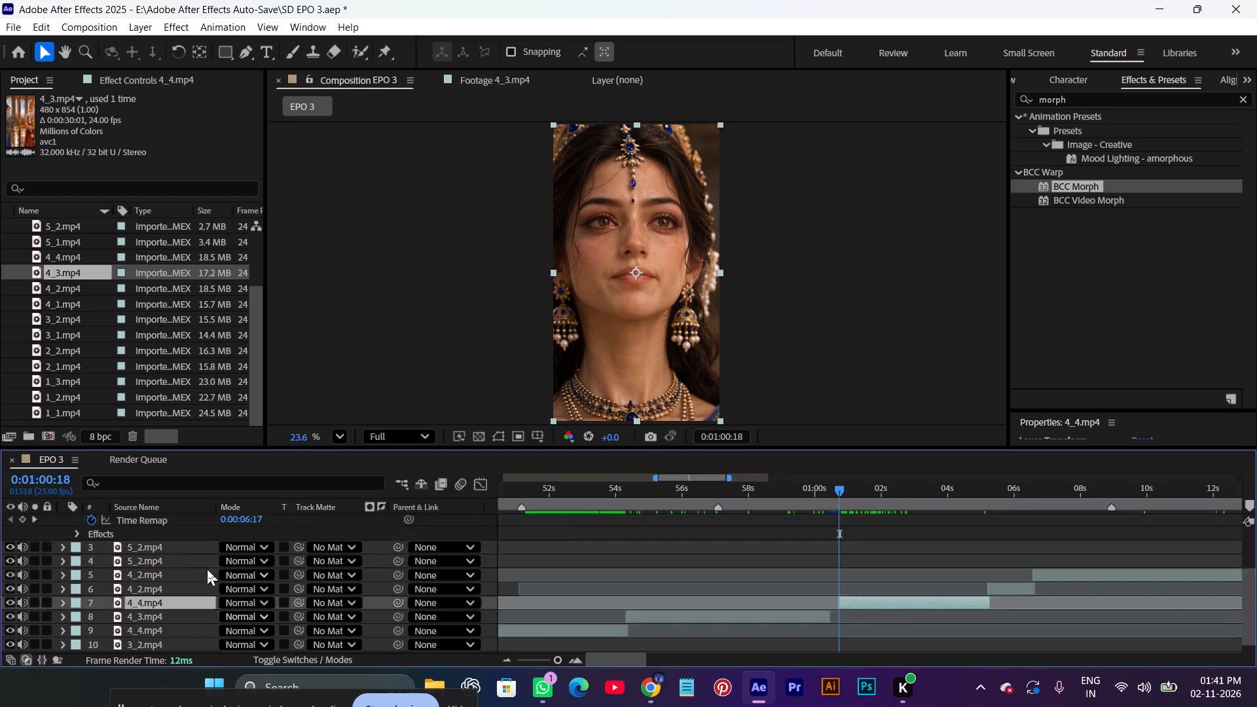
scroll(207, 569, up, 3)
shift+click(181, 524)
scroll(863, 566, down, 2)
drag(887, 553, 883, 553)
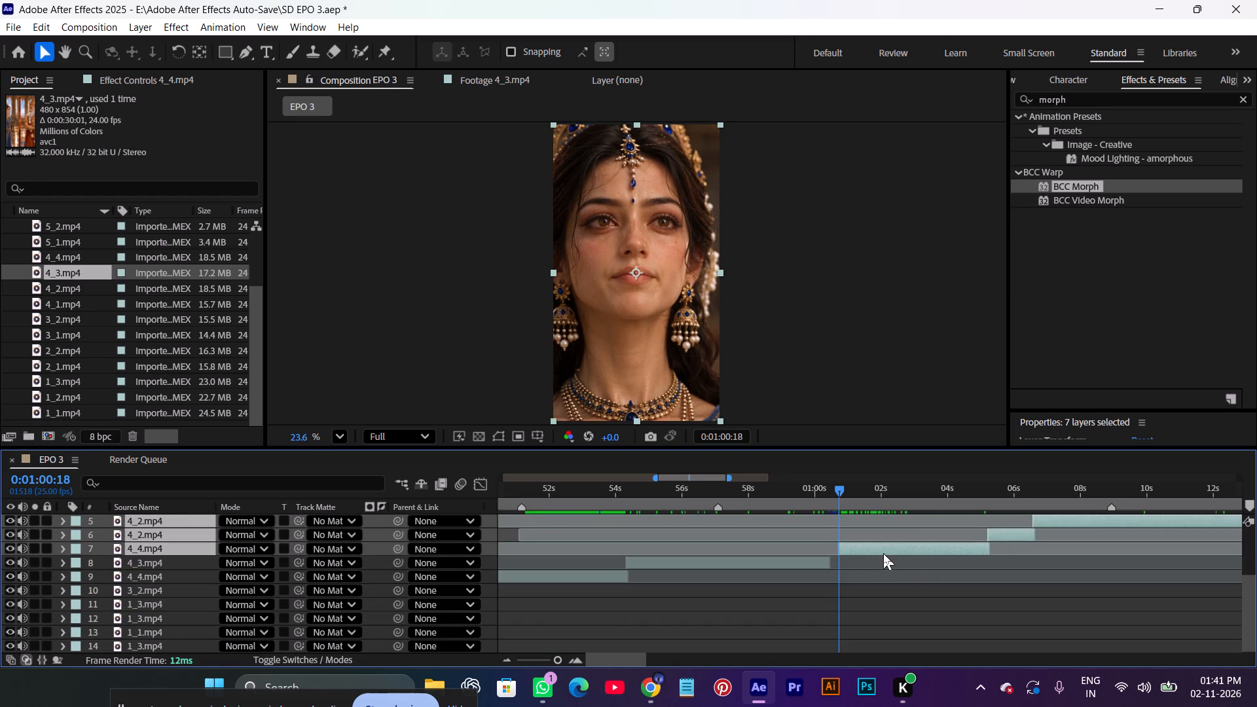
drag(883, 553, 879, 553)
click(776, 534)
Play back the sequence from 0:00:59:17 to check the cuts from 4_3.mp4 through 4_4.mp4 into the 4_2.mp4 shots.
drag(835, 492, 815, 499)
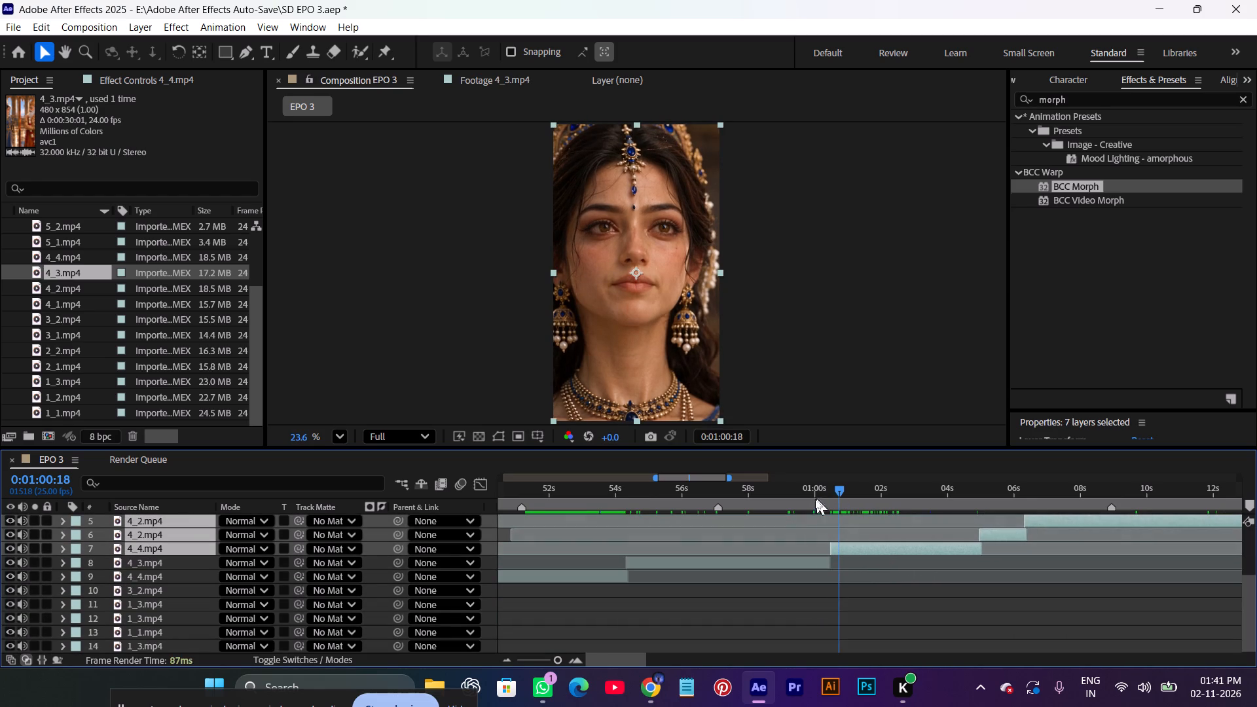
drag(815, 499, 800, 504)
click(827, 604)
key(space)
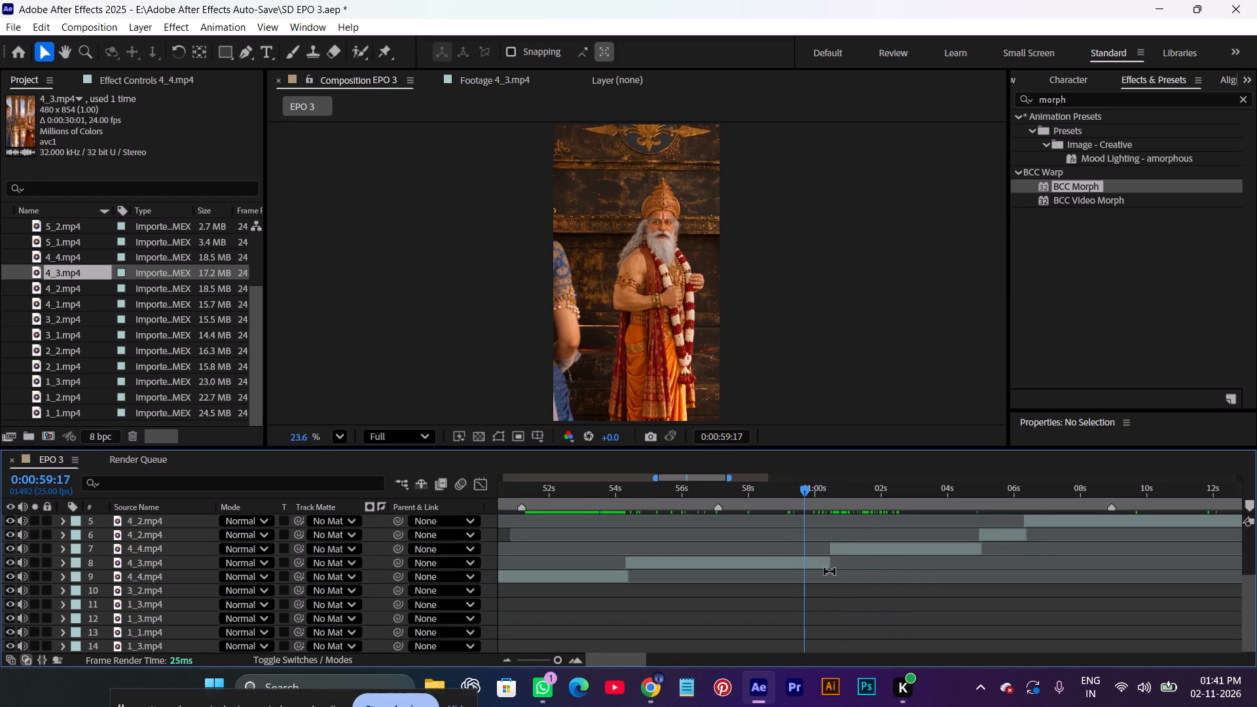
click(823, 562)
key(space)
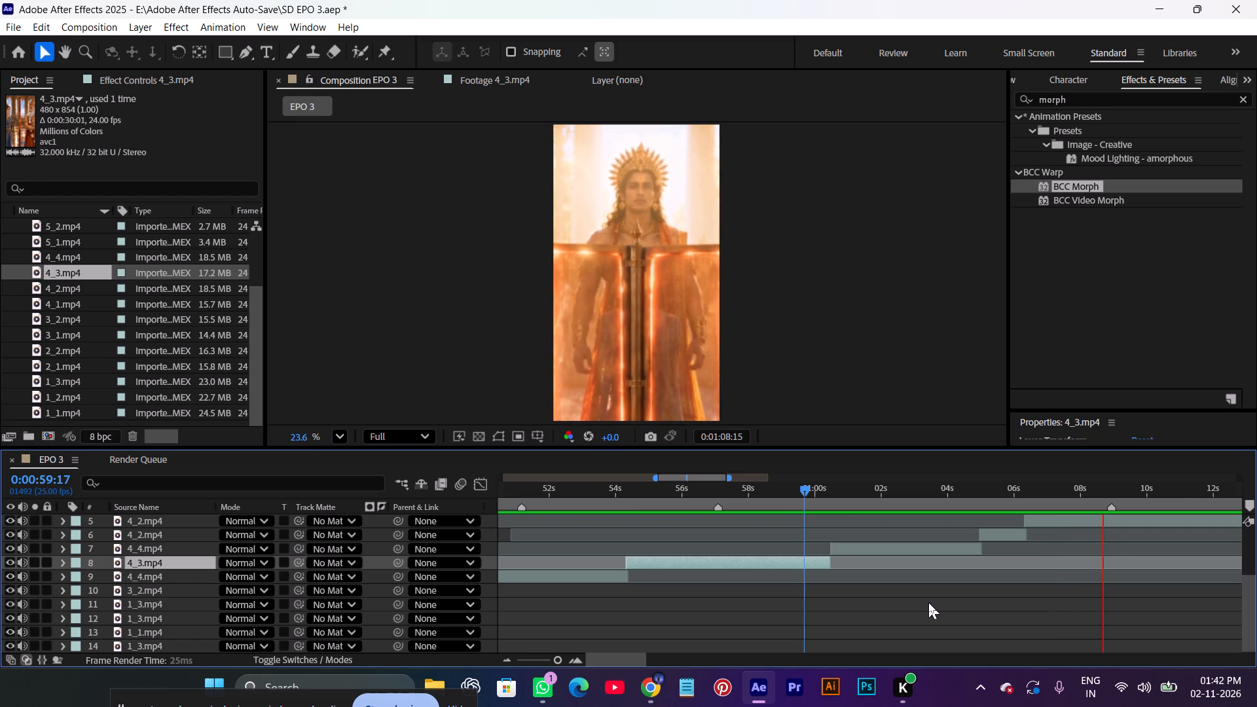
key(space)
Examine the shot of the crowned man behind the glowing doors in the upper 4_2.mp4 layer, from 0:01:06:17 to 0:01:08:16.
scroll(1077, 556, up, 1)
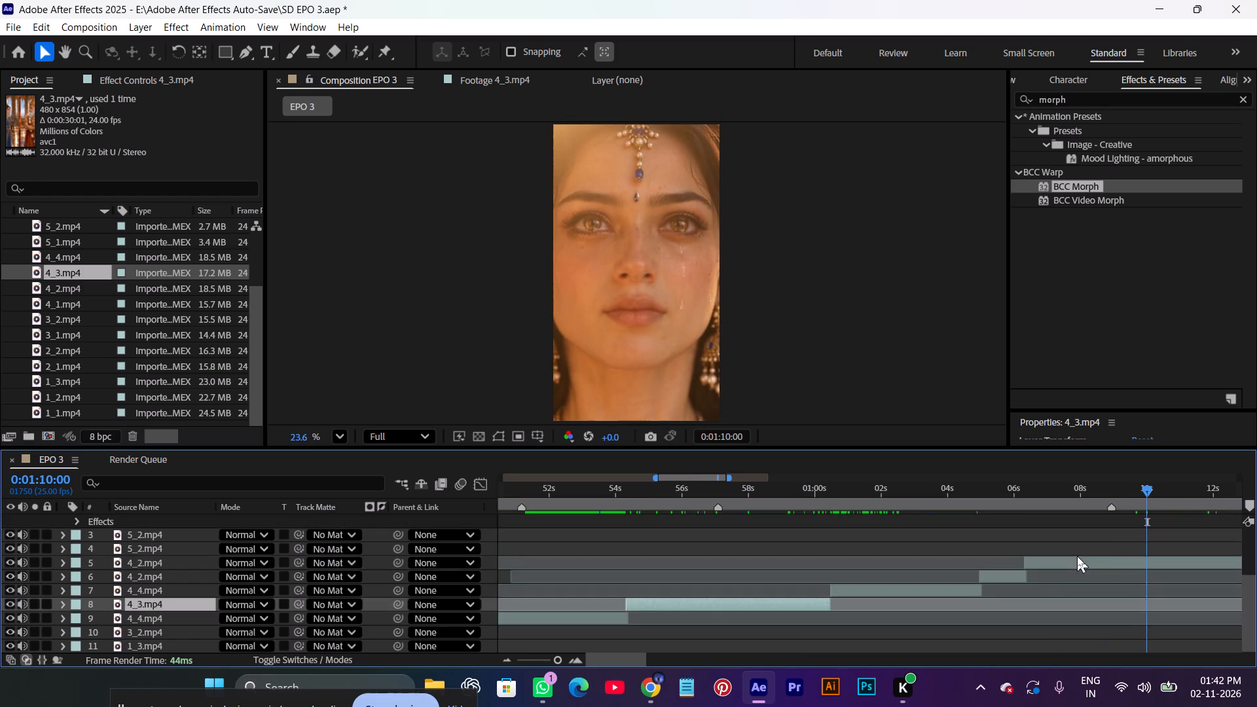
key(space)
key(space)
key(space)
key(space)
key(space)
key(space)
key(space)
drag(1112, 571, 798, 603)
key(space)
key(space)
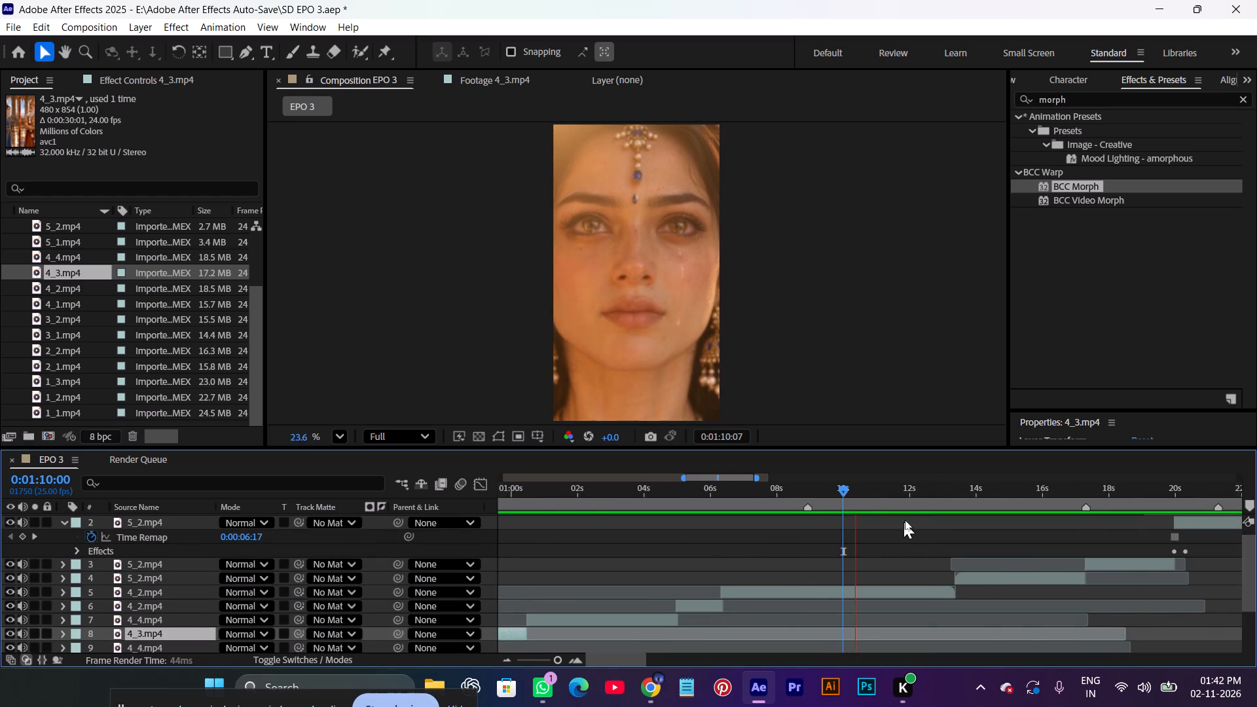
drag(860, 493, 739, 521)
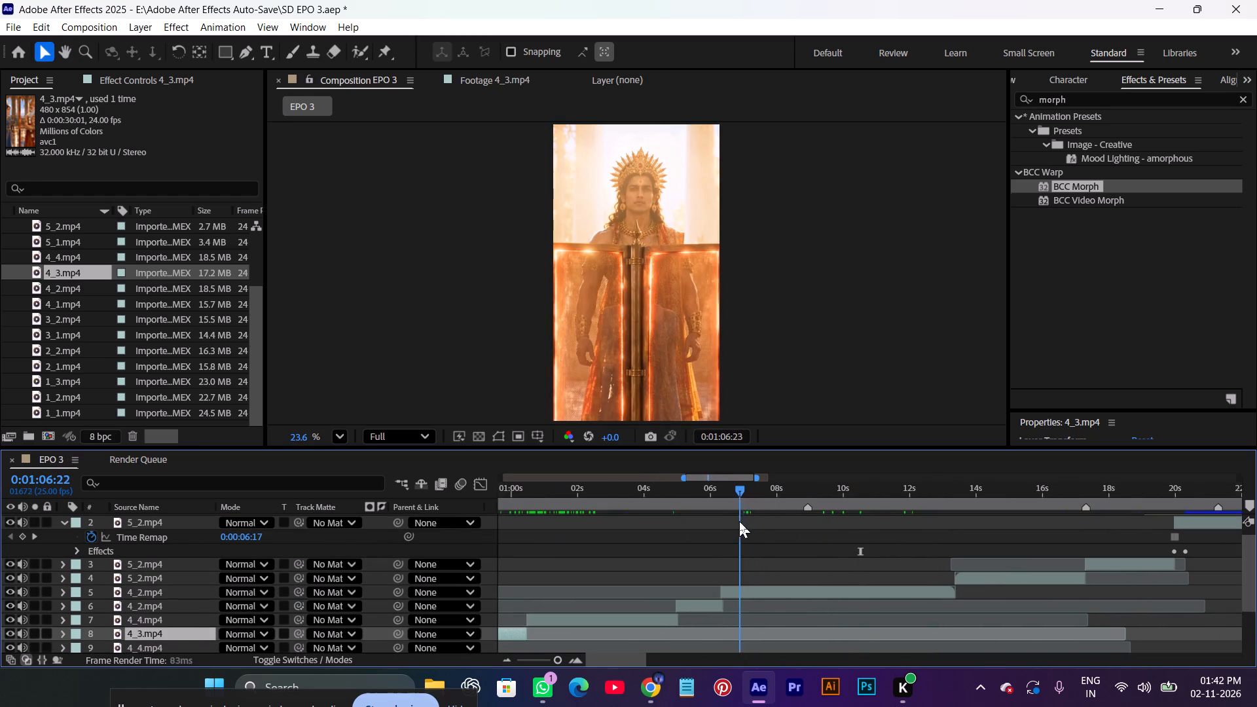
drag(739, 521, 735, 520)
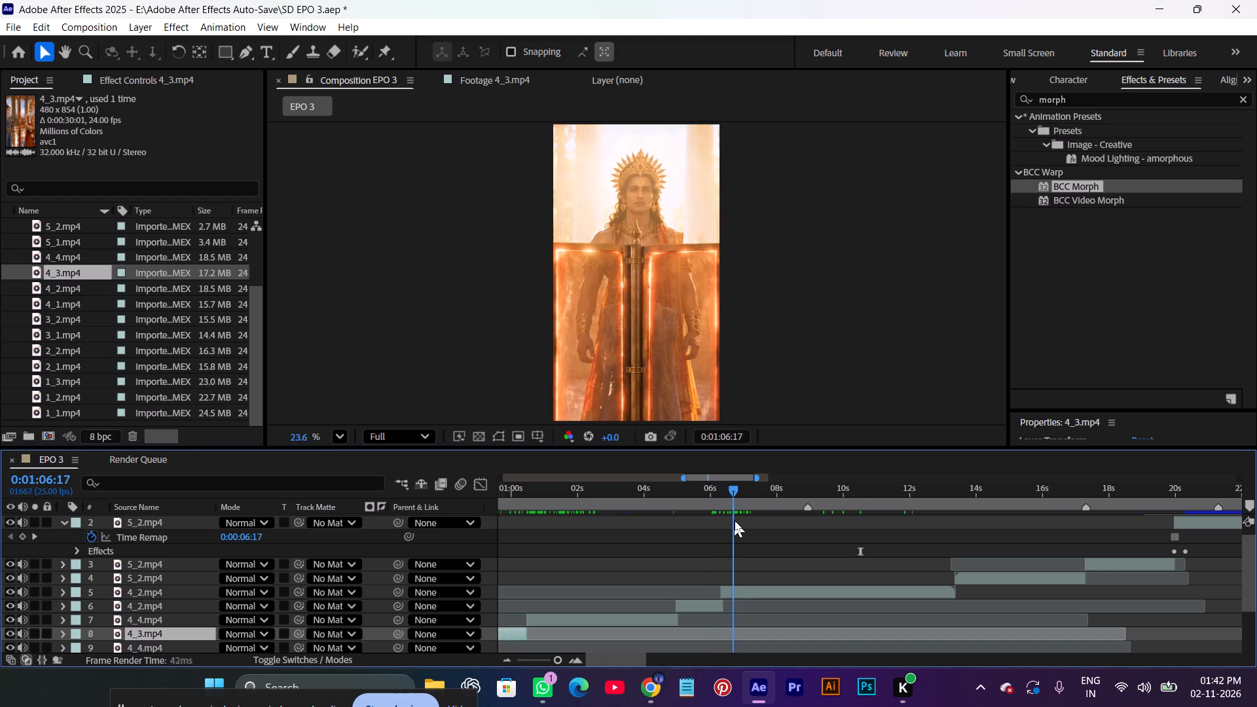
drag(735, 520, 759, 520)
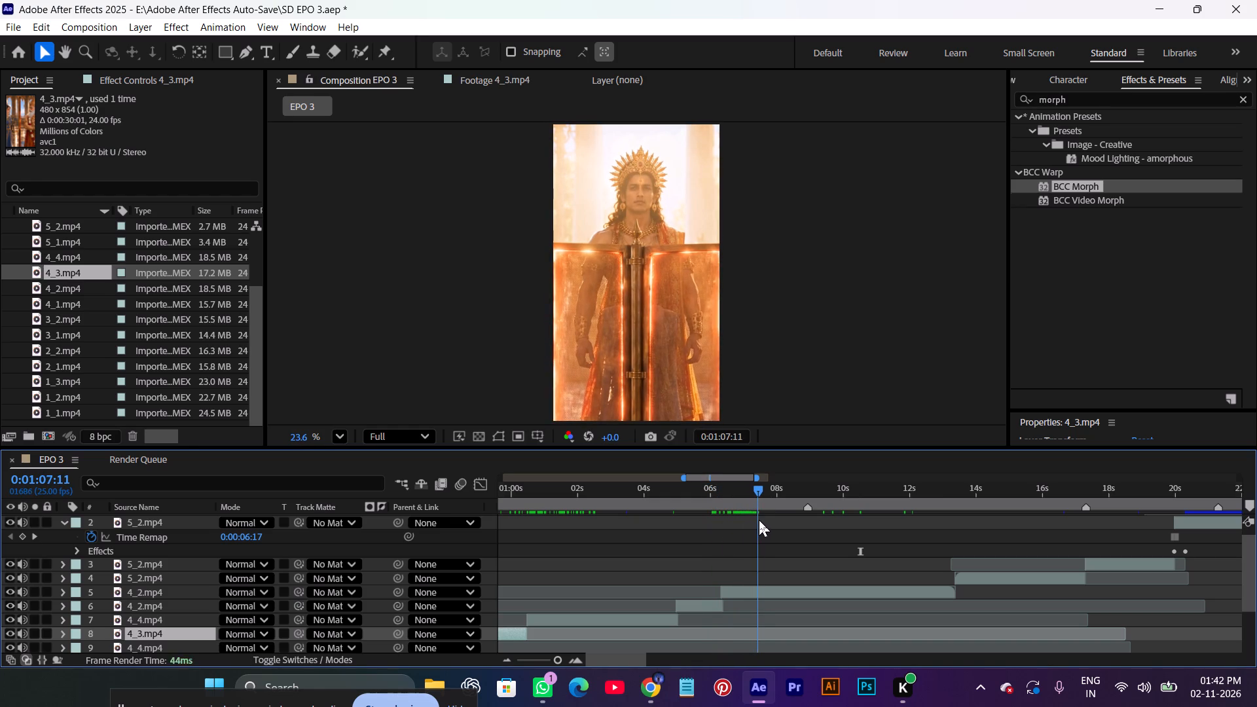
drag(759, 520, 773, 521)
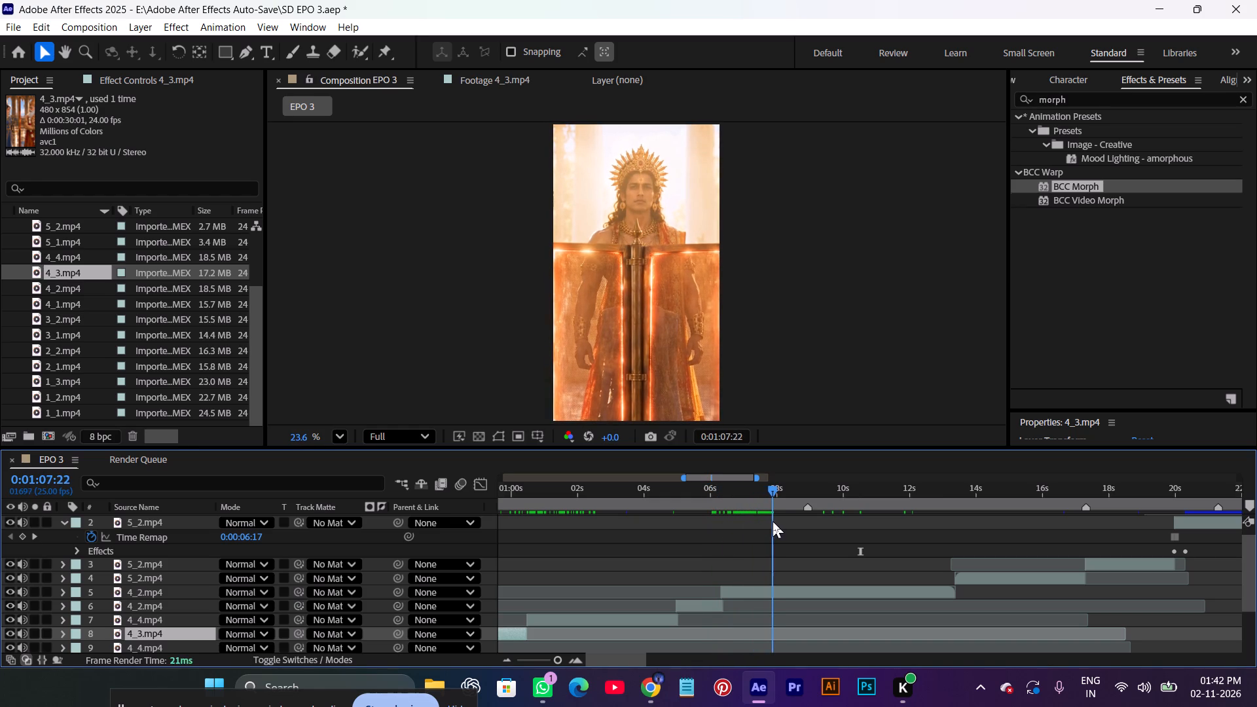
drag(773, 521, 800, 524)
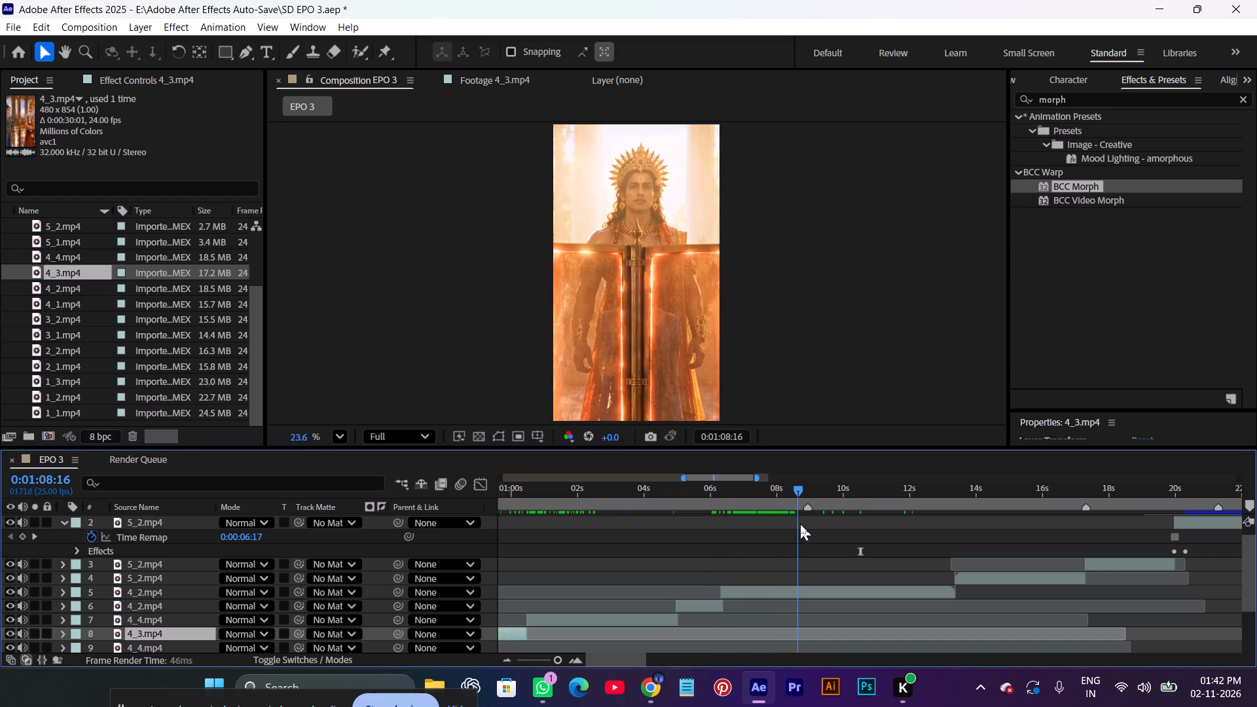
drag(800, 524, 733, 524)
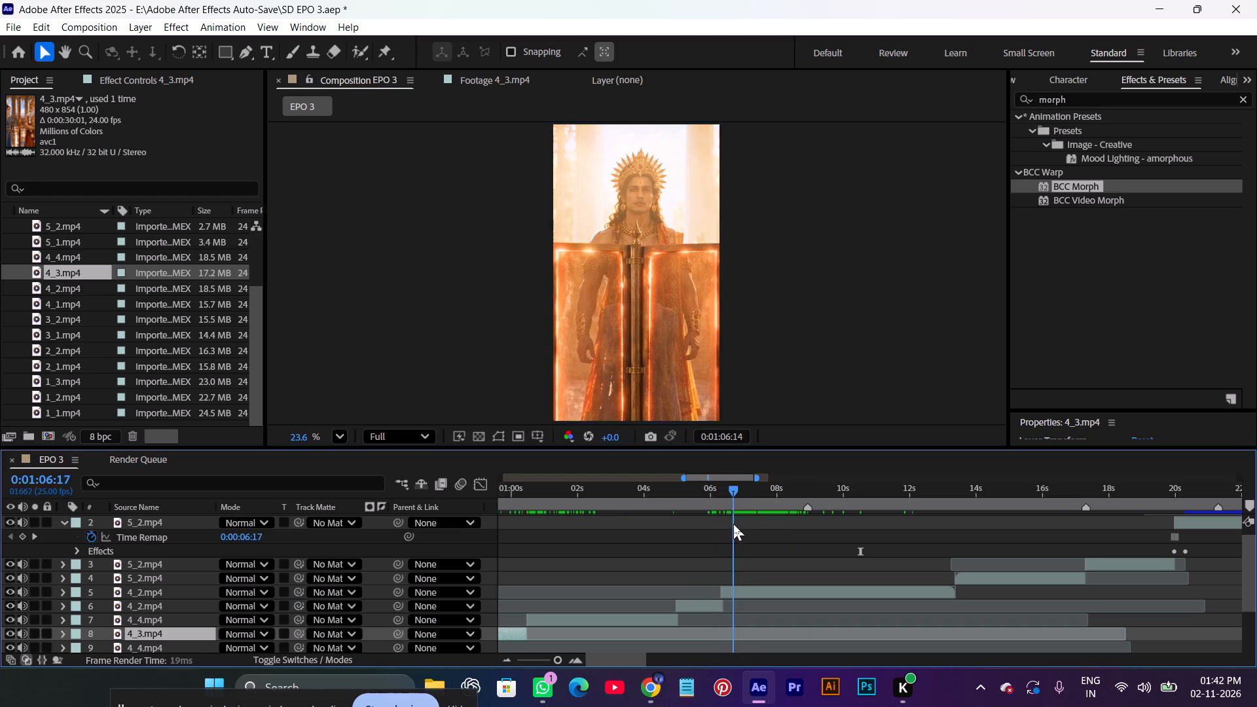
drag(733, 524, 740, 524)
click(754, 588)
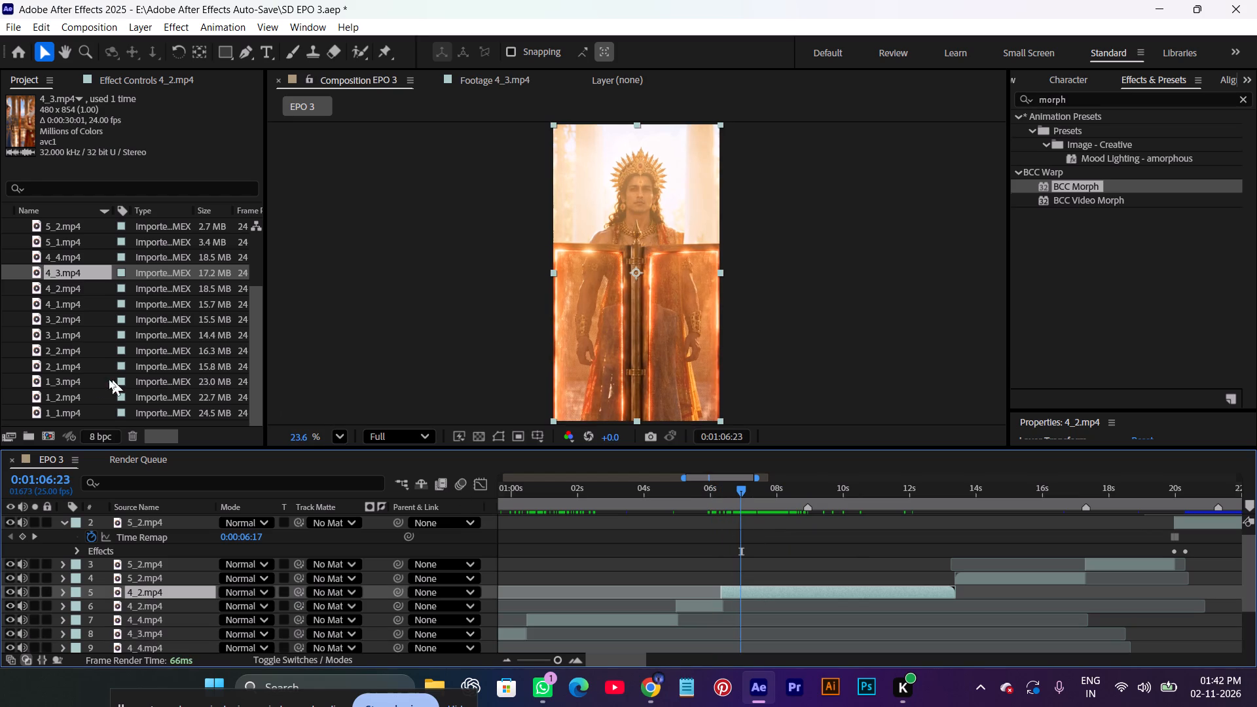
Open the 4_1.mp4 footage and scan through its shots between about 0:00:07 and 0:00:25.
double_click(88, 303)
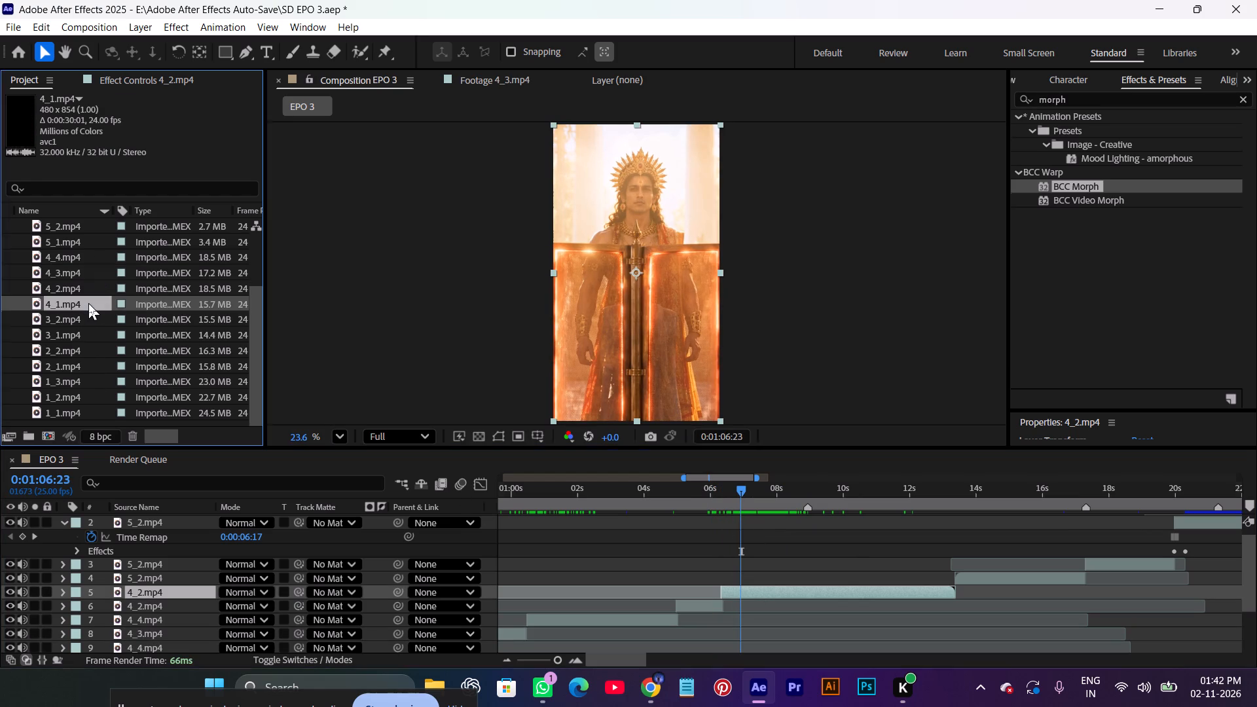
drag(377, 403, 579, 391)
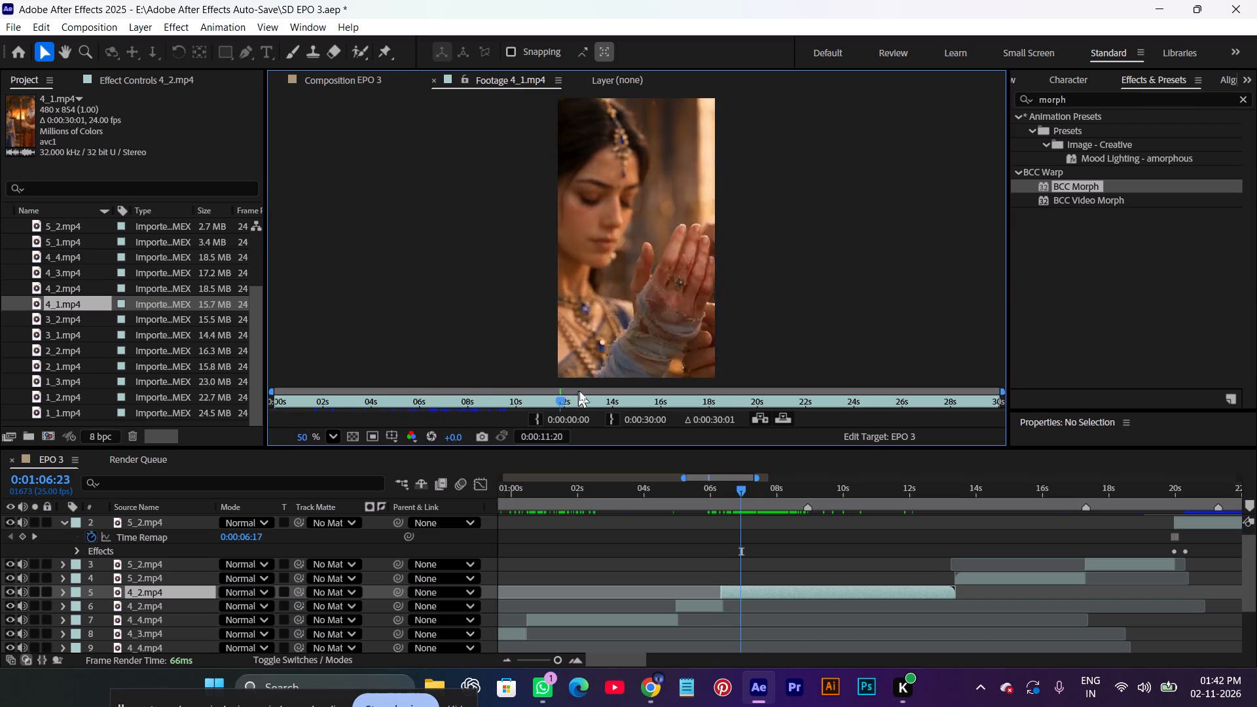
drag(579, 391, 859, 394)
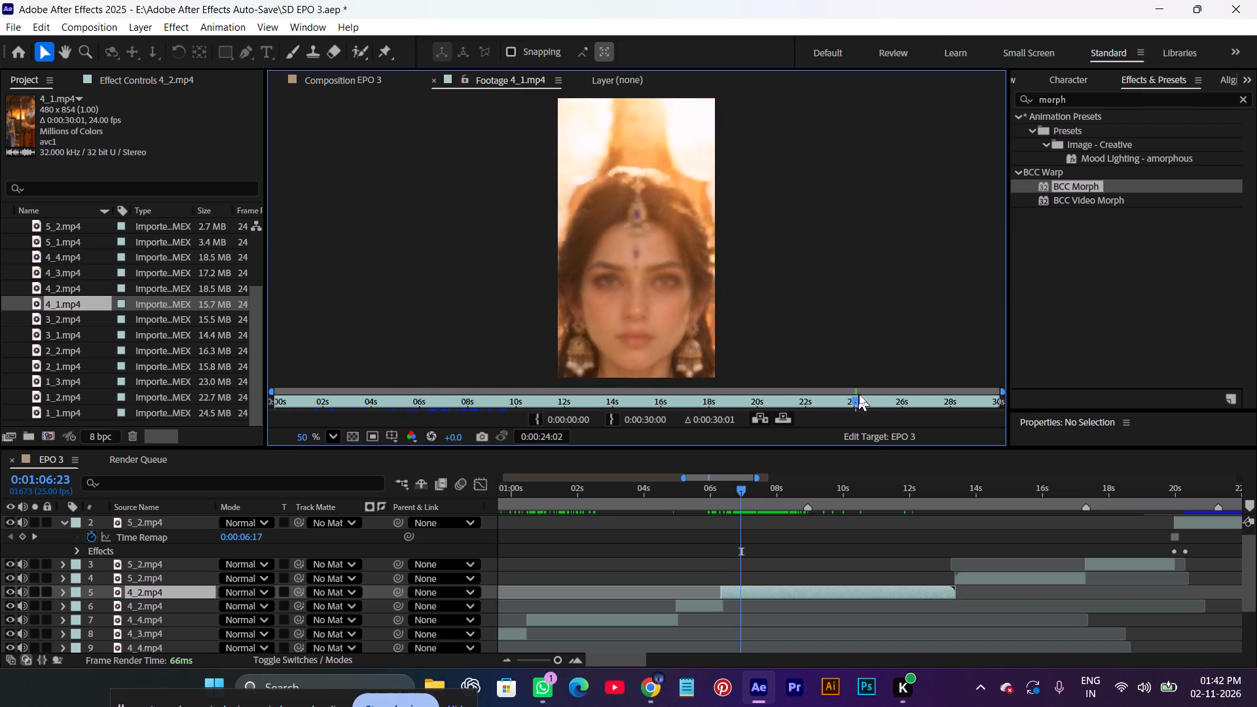
drag(859, 394, 718, 418)
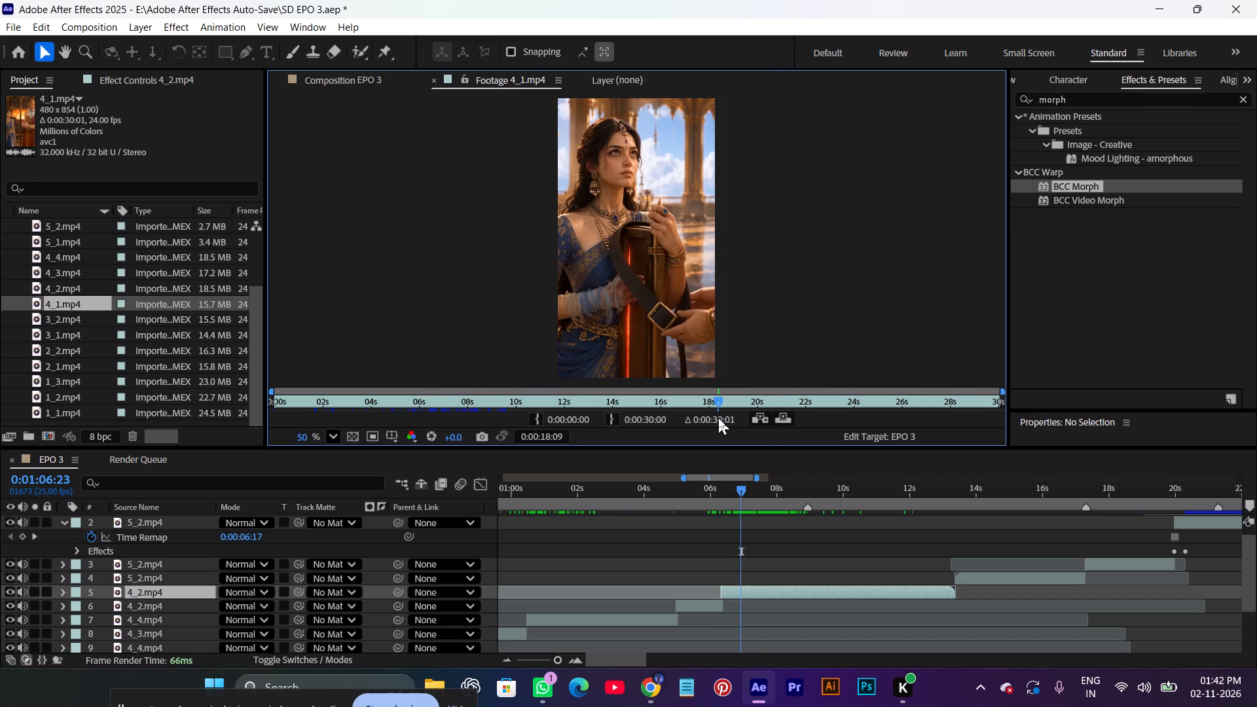
drag(718, 418, 885, 419)
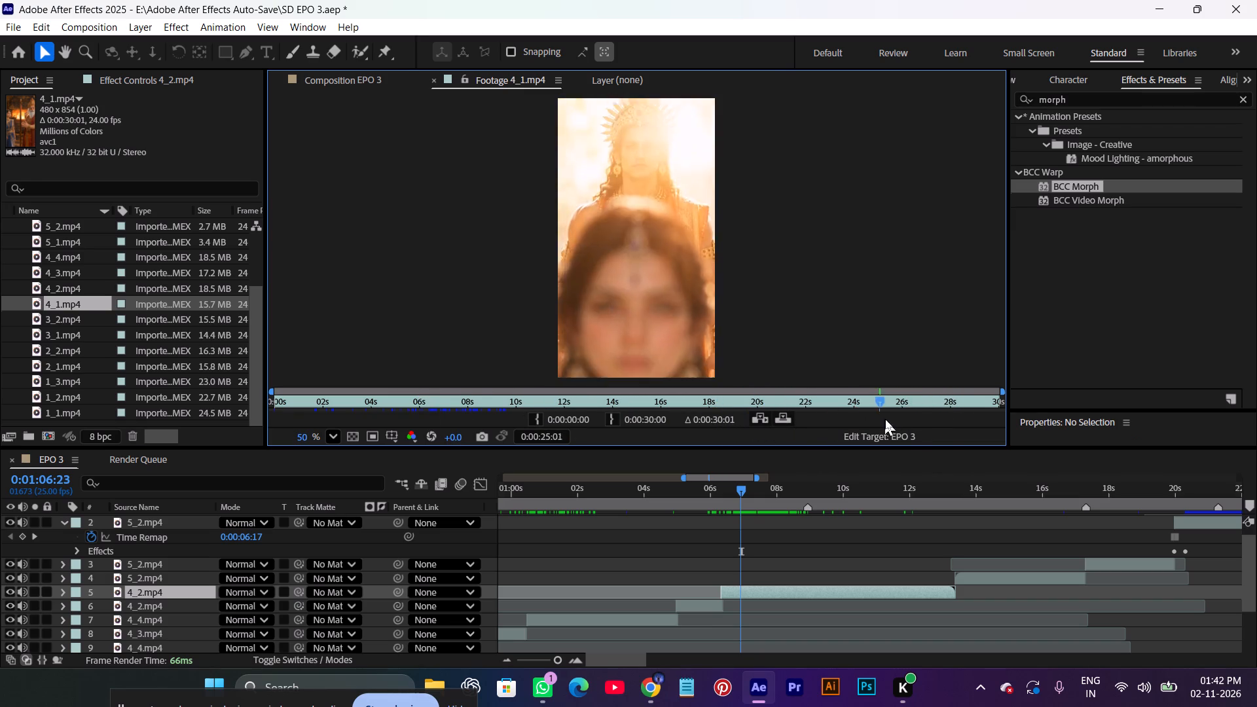
drag(885, 419, 580, 431)
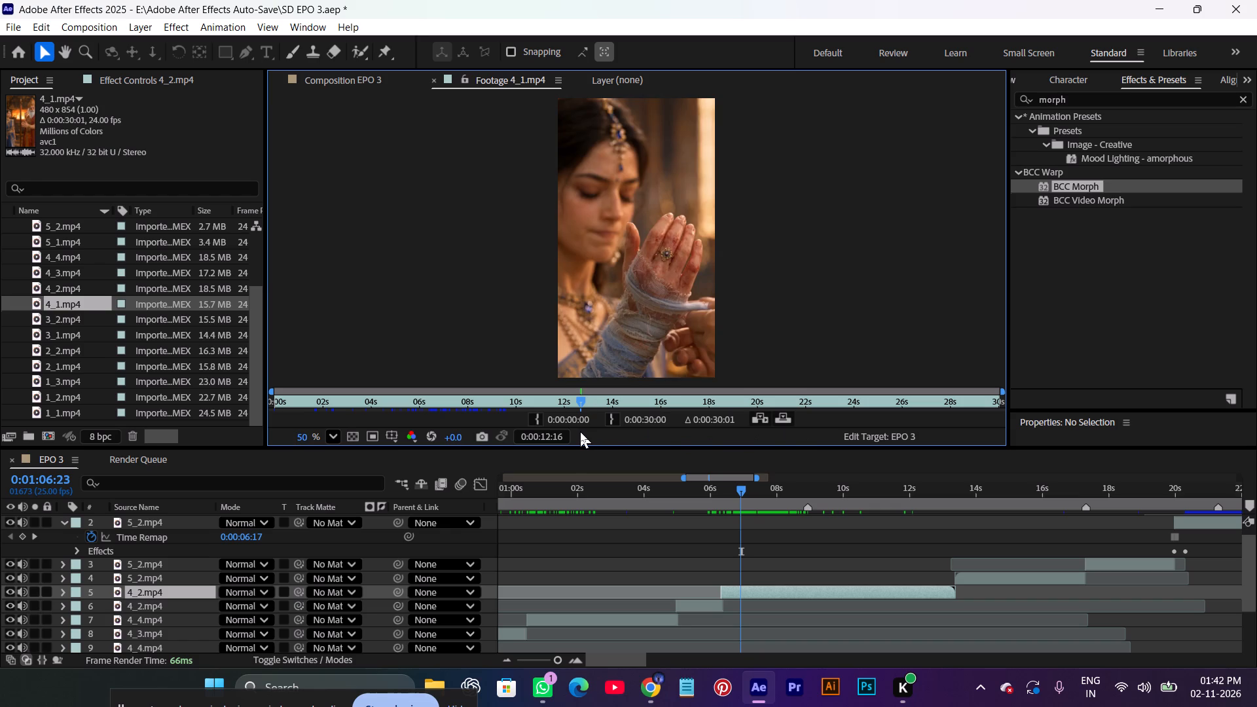
drag(580, 431, 450, 408)
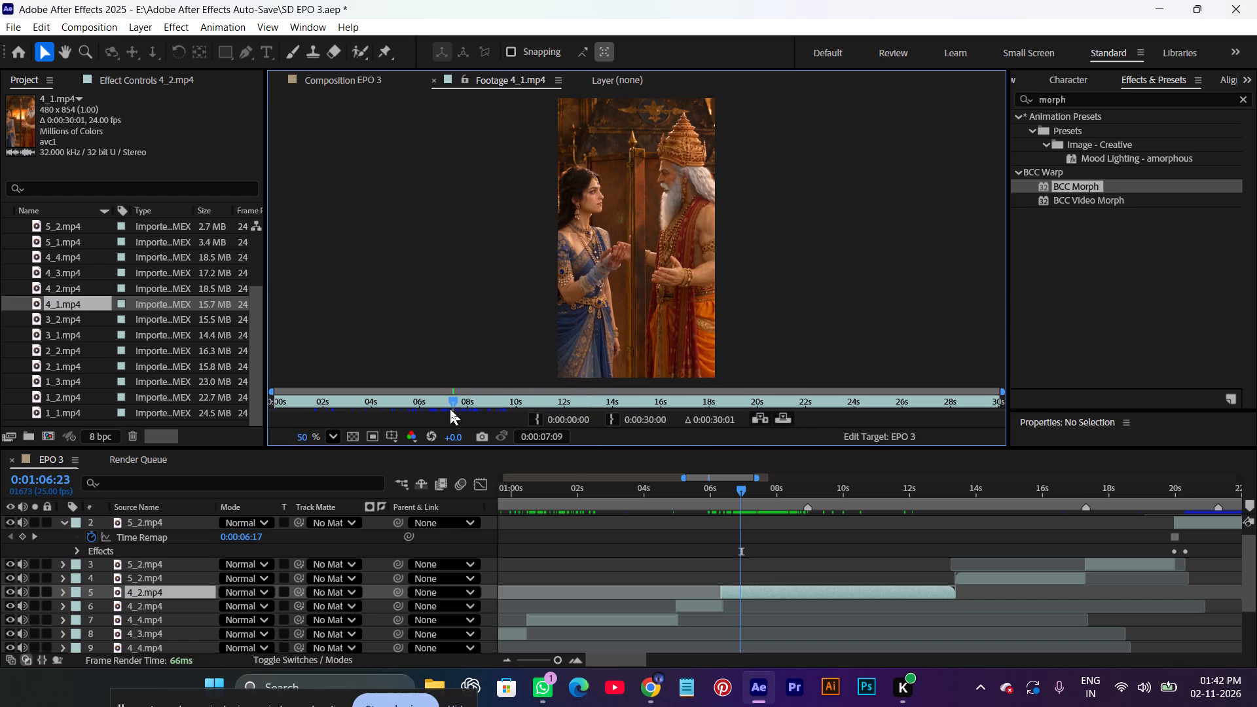
drag(450, 408, 517, 414)
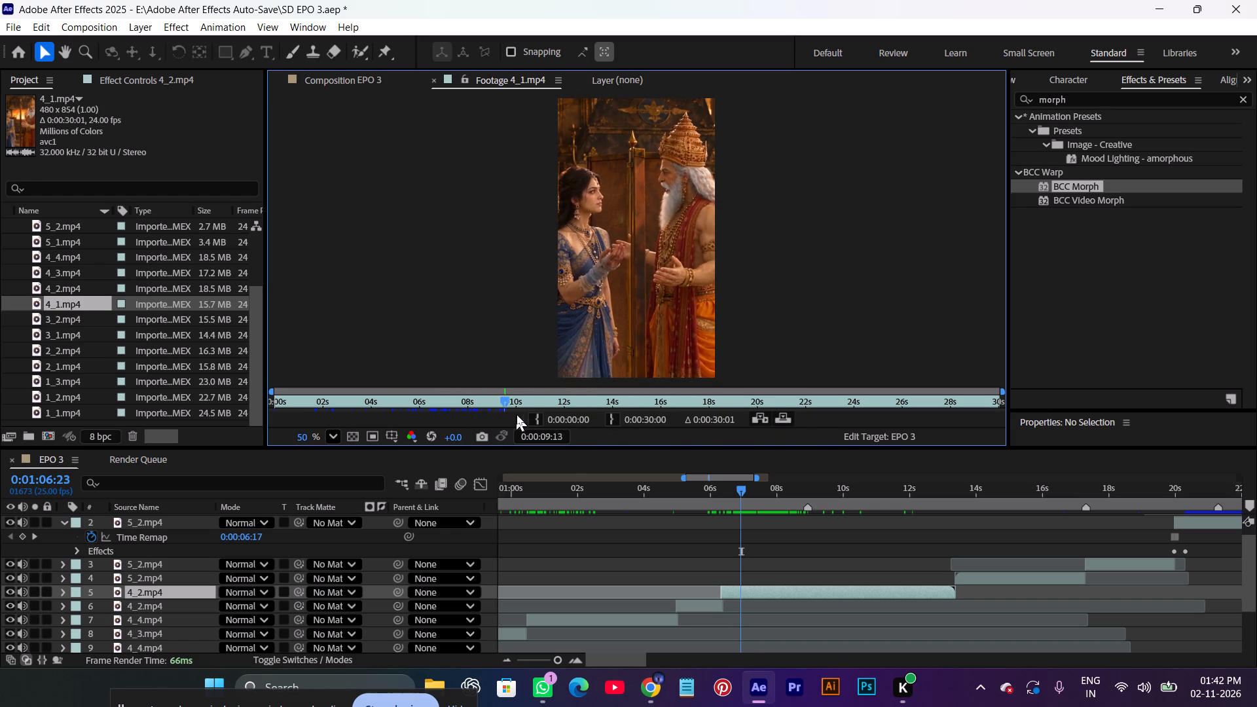
drag(517, 414, 683, 416)
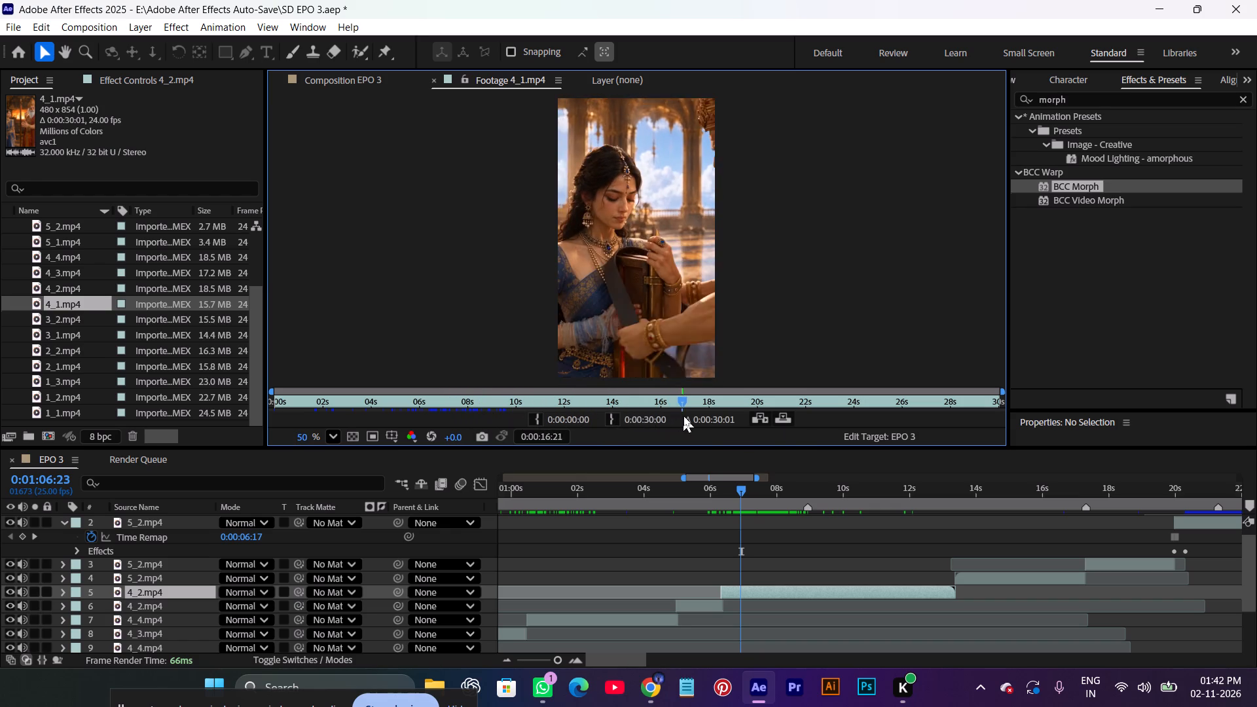
drag(683, 416, 763, 416)
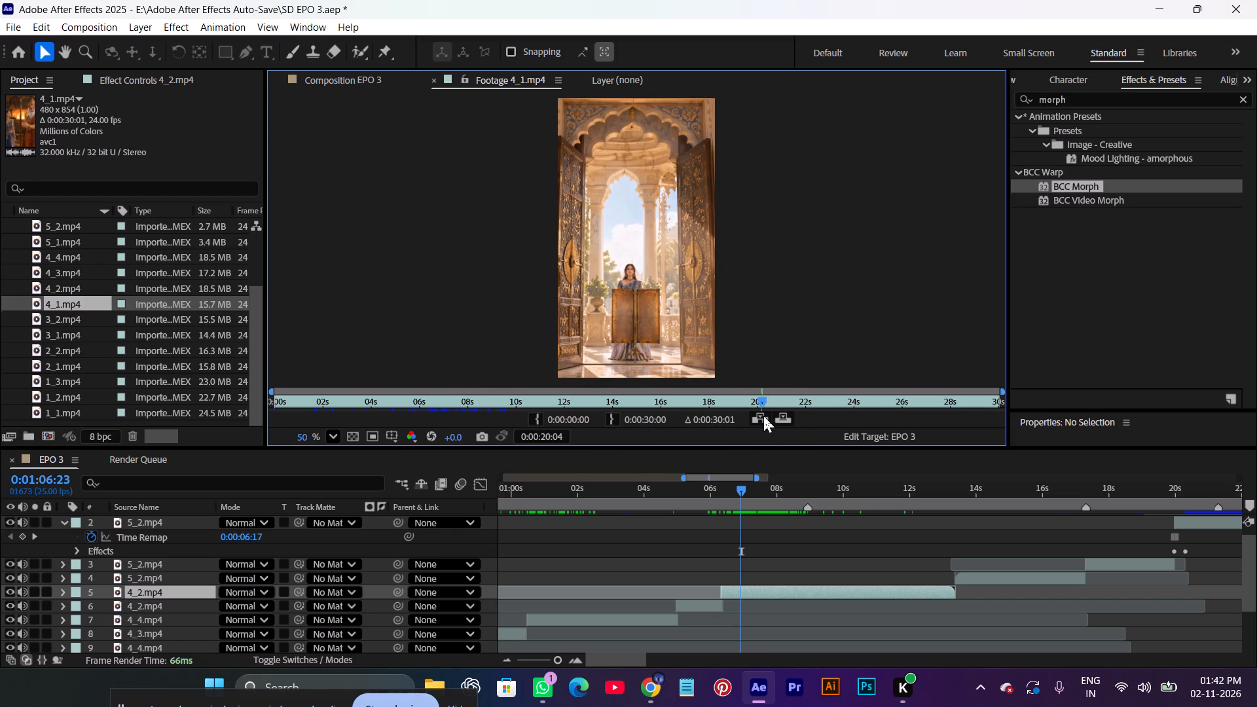
drag(763, 416, 873, 420)
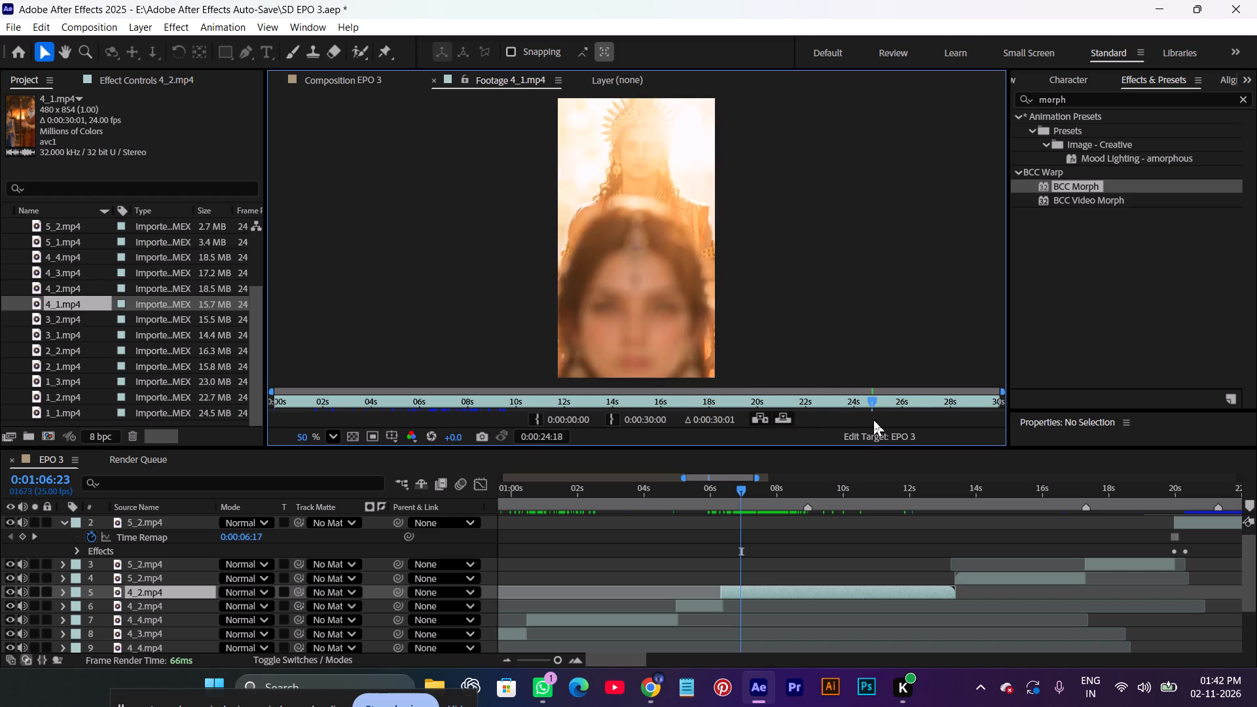
Examine the 4_1.mp4 footage from about 0:00:18 to 0:00:24, around the open palace doorway and the woman's face close-ups.
drag(873, 420, 779, 431)
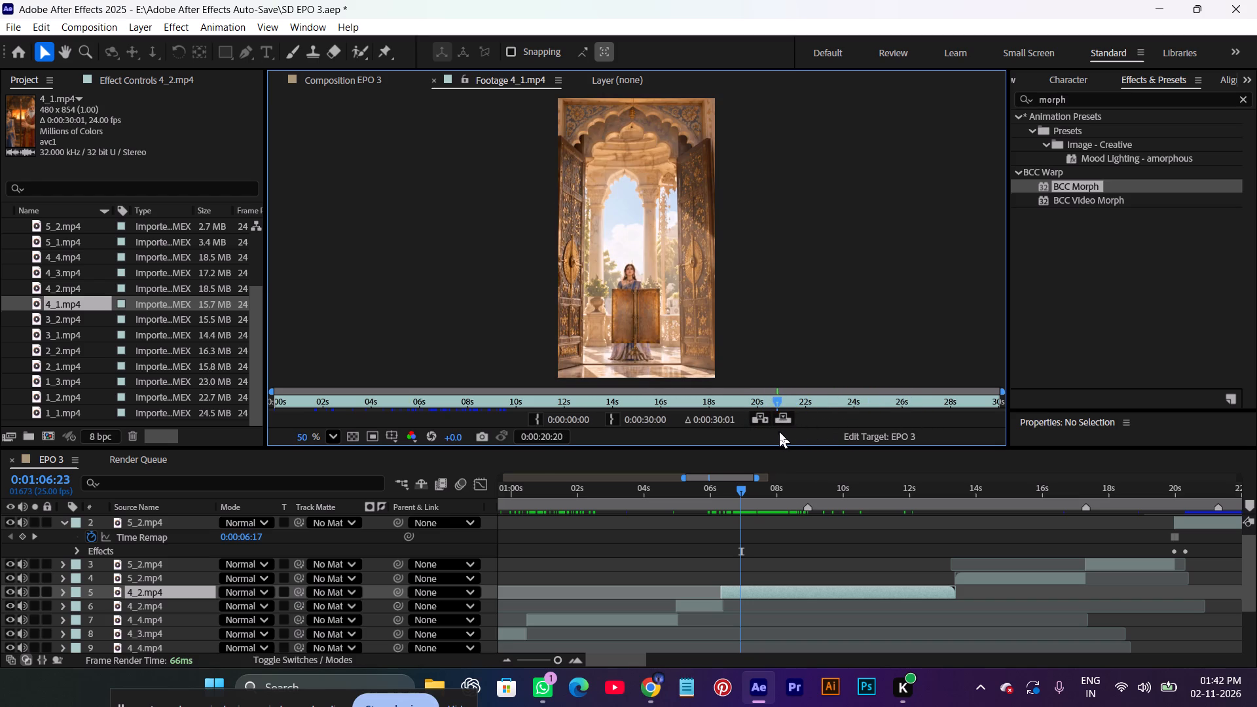
drag(779, 431, 784, 431)
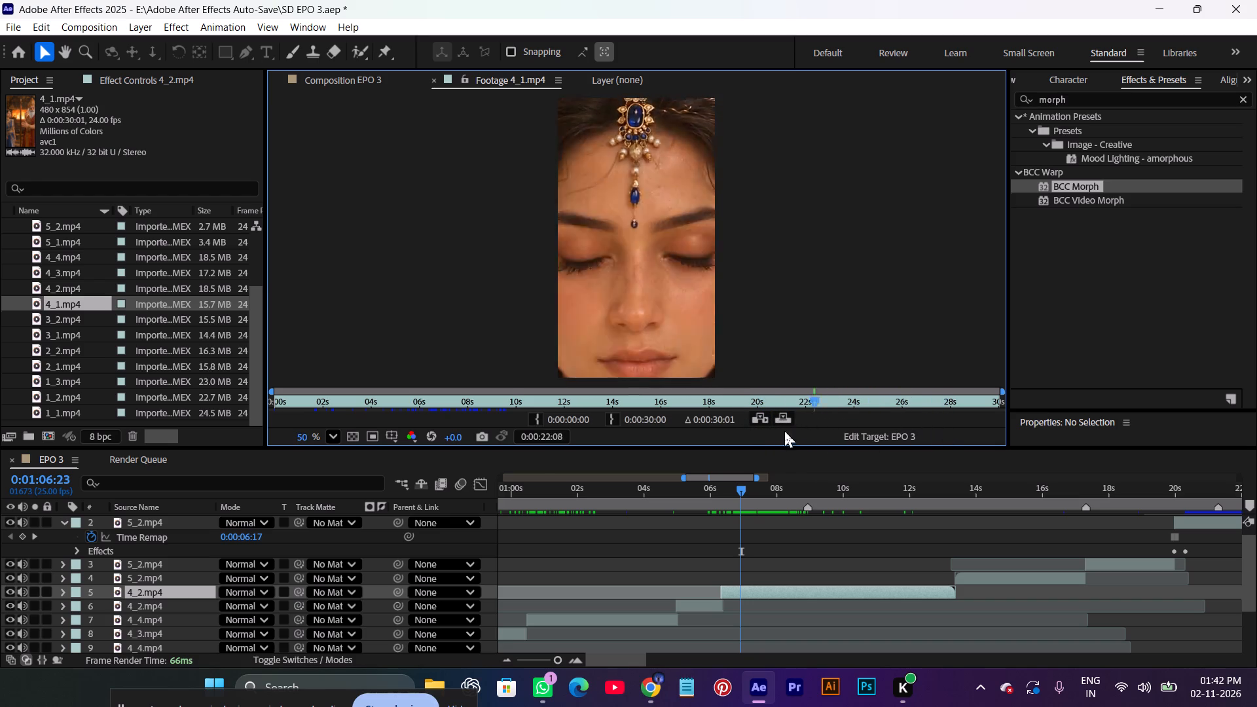
drag(784, 431, 778, 433)
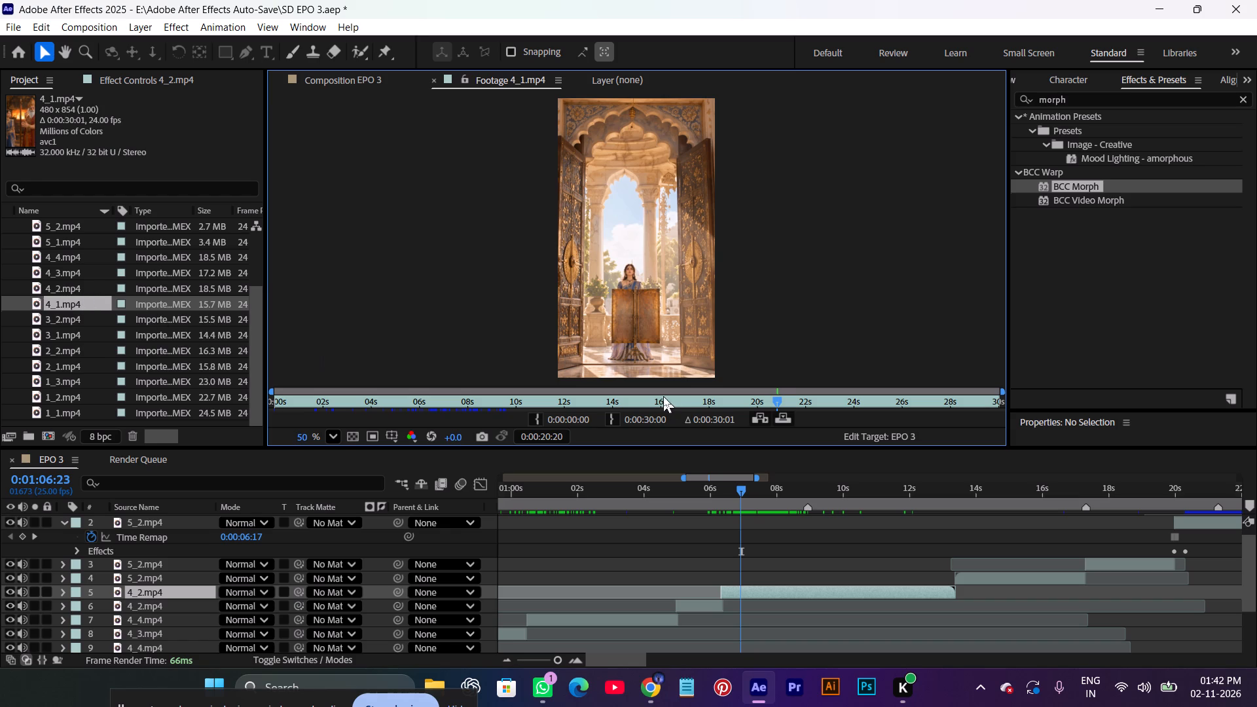
drag(774, 397, 708, 414)
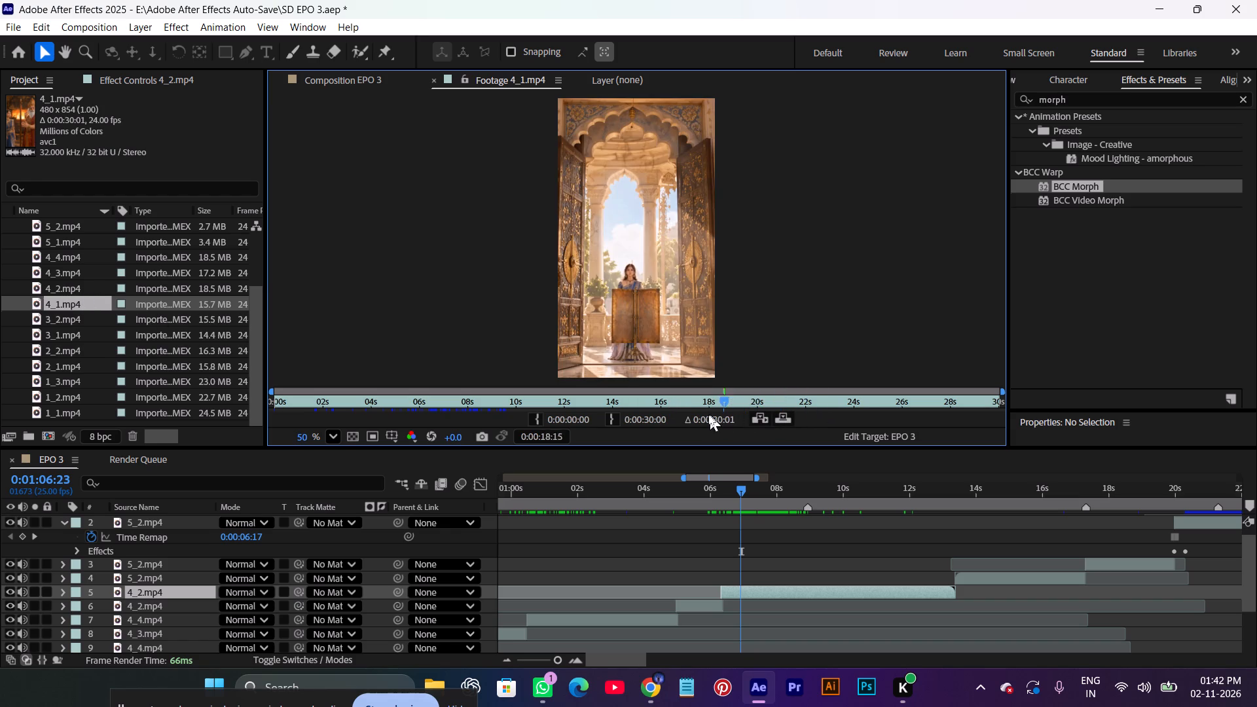
drag(708, 414, 867, 412)
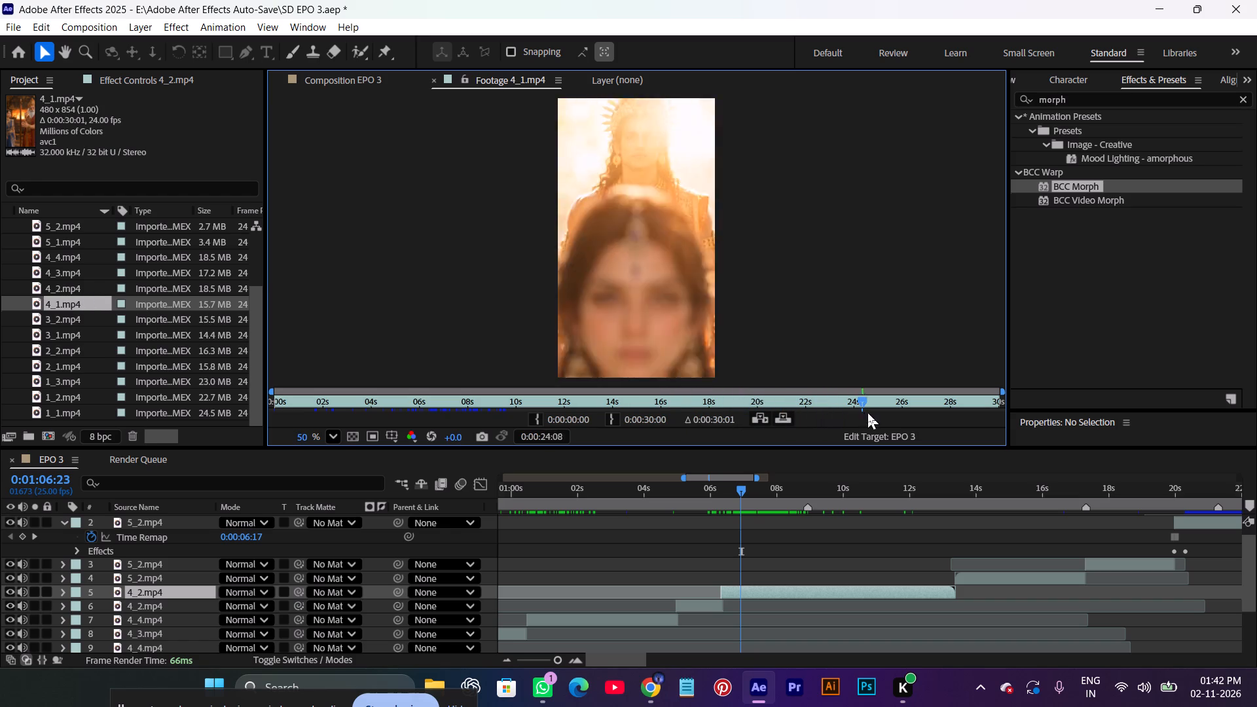
drag(867, 412, 718, 434)
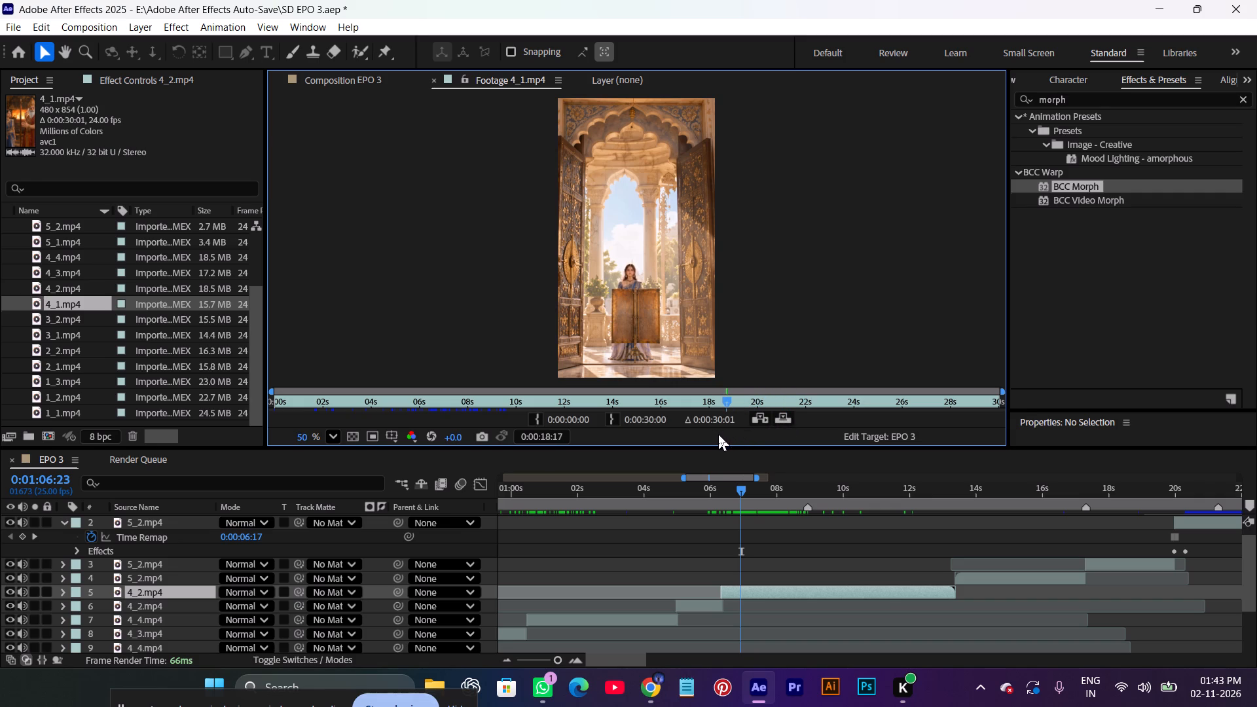
drag(718, 434, 866, 433)
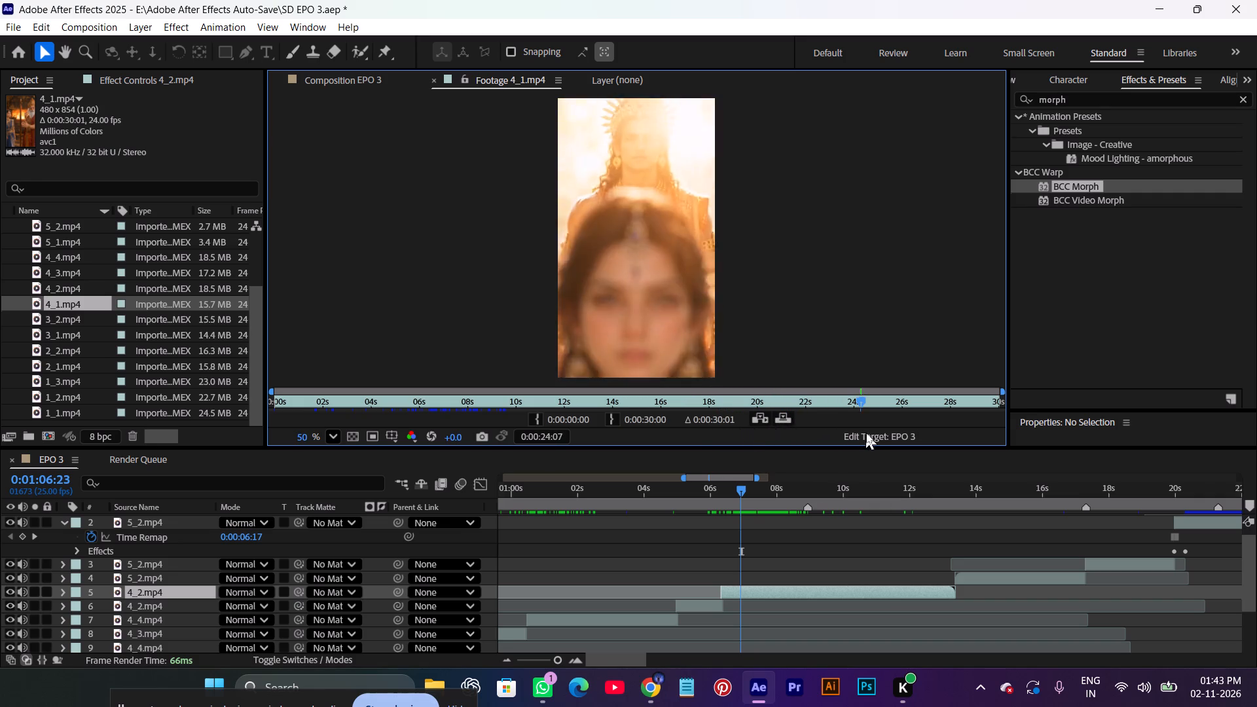
drag(866, 433, 834, 434)
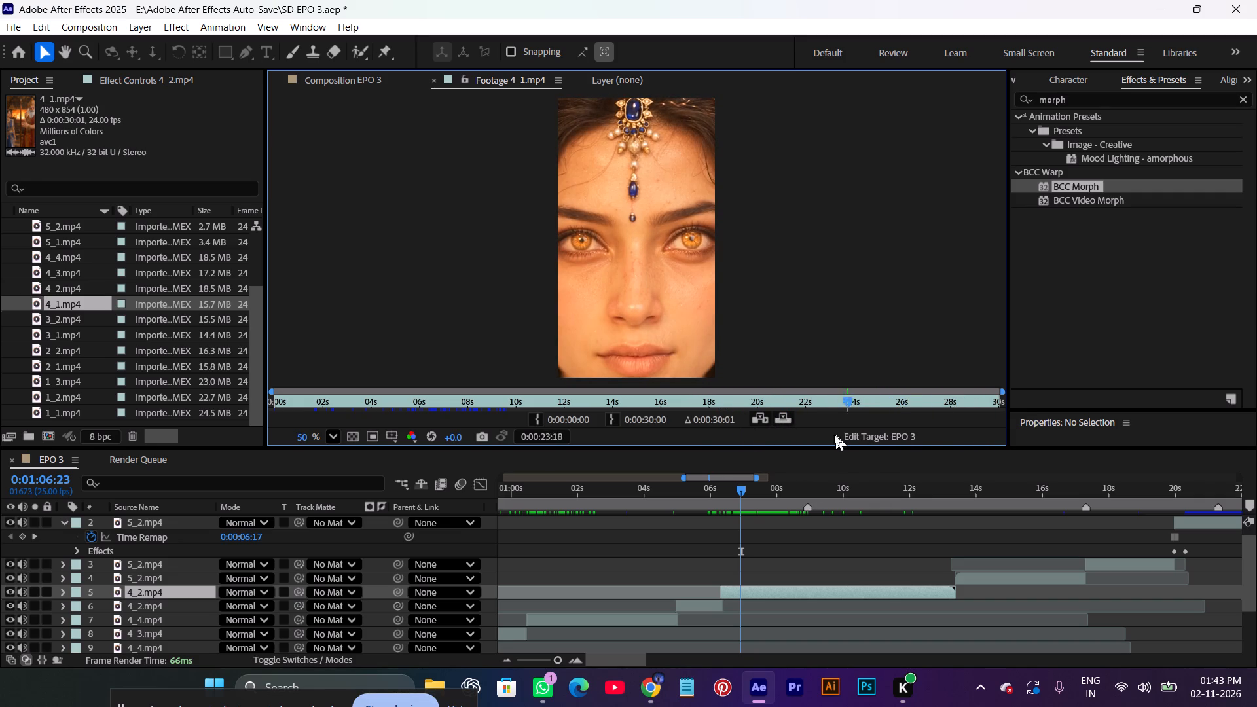
drag(834, 434, 740, 436)
drag(744, 403, 718, 403)
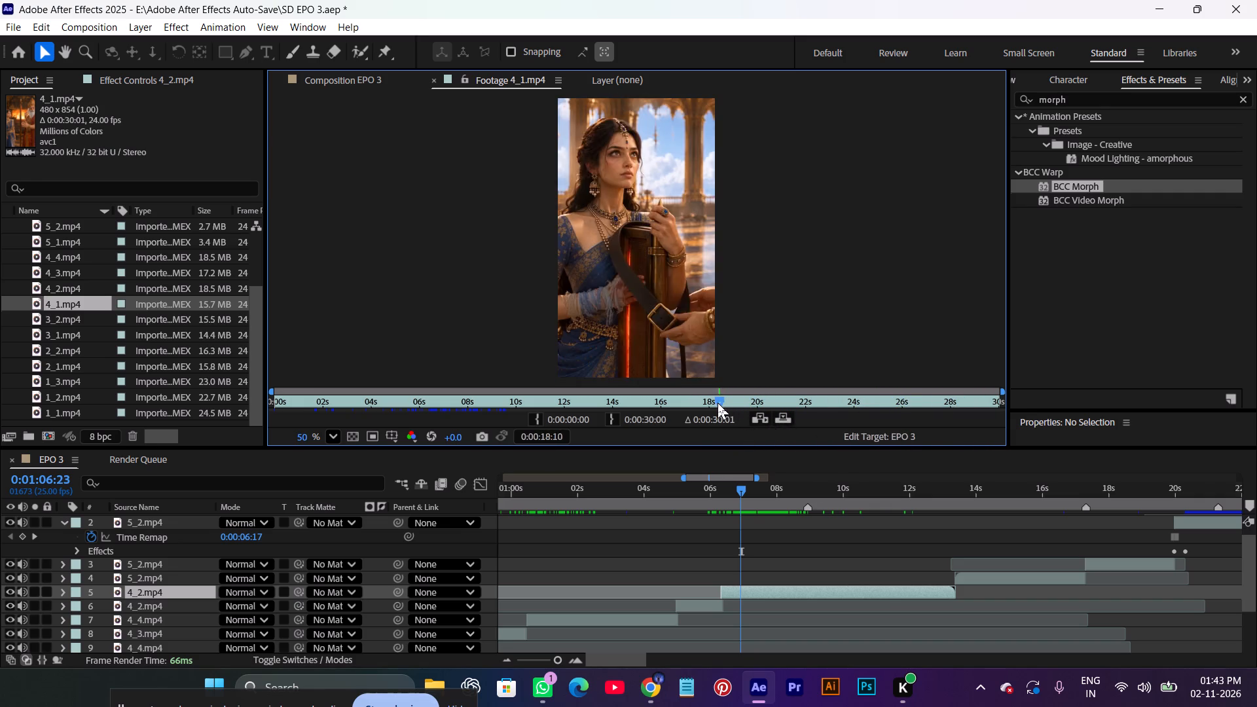
drag(718, 403, 738, 405)
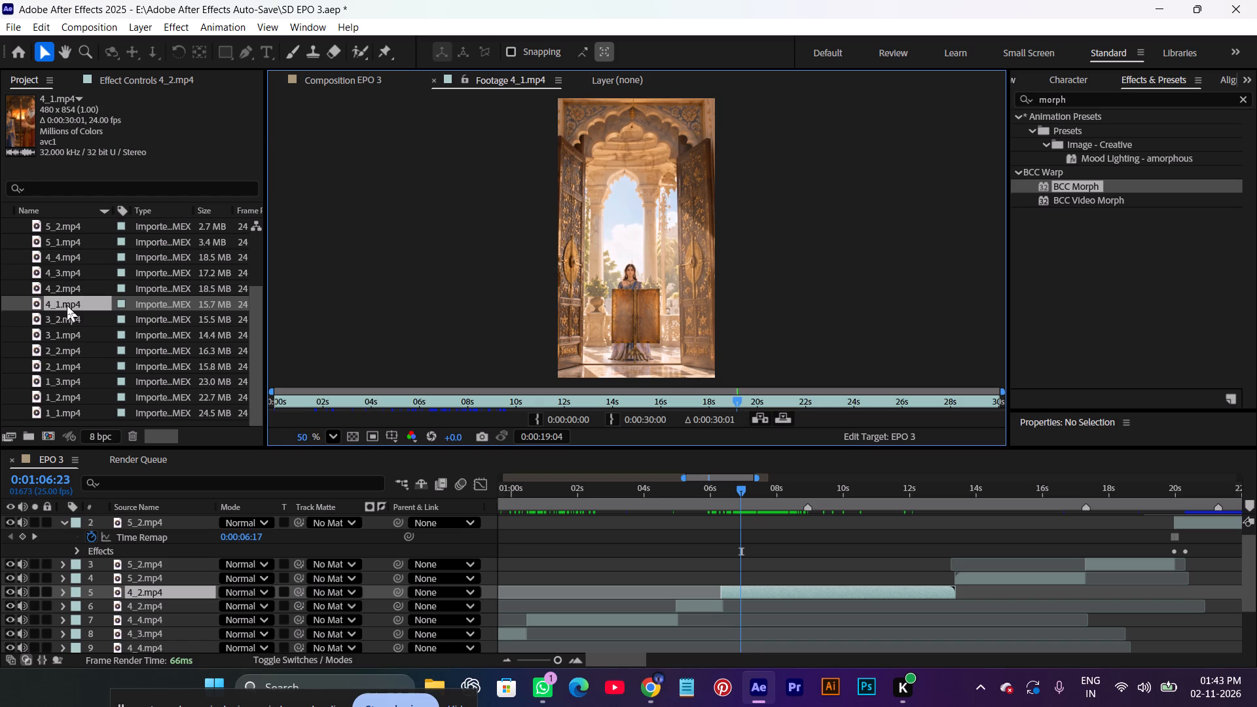
Open the 4_3.mp4 footage, extend its out point to 0:00:30:00 and review its shots up to about 0:00:25.
double_click(62, 272)
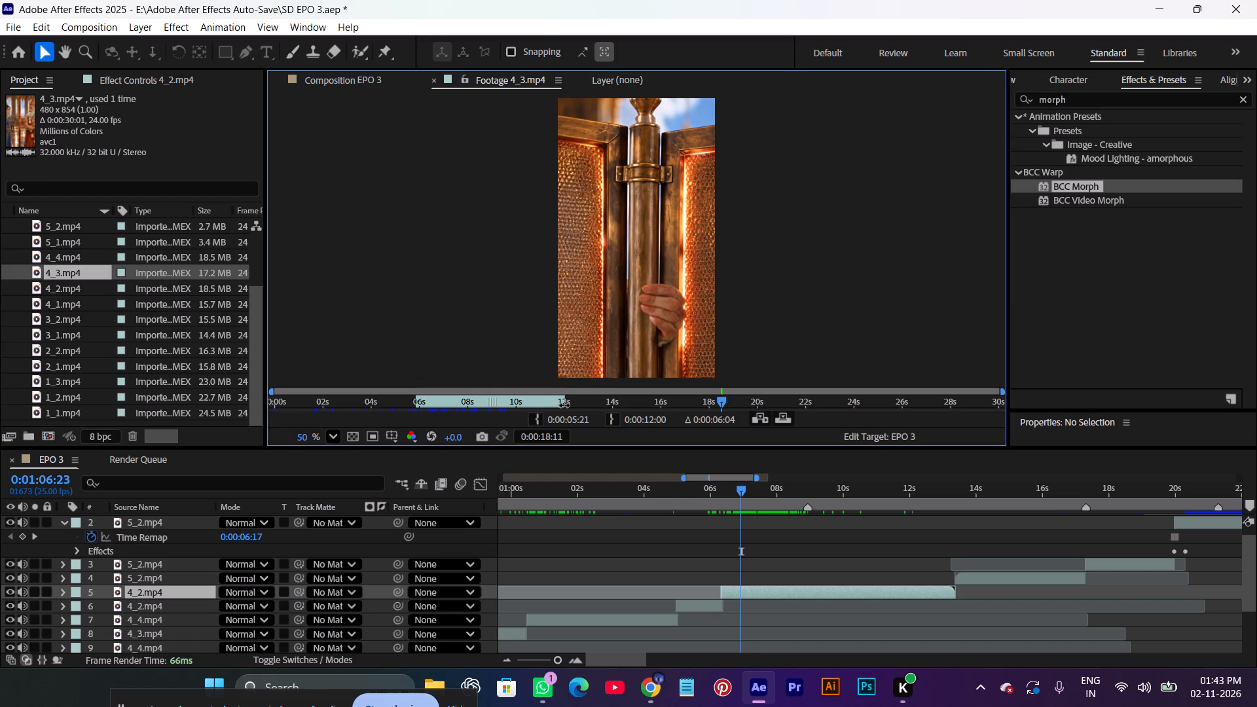
drag(566, 405, 1057, 402)
drag(720, 399, 727, 398)
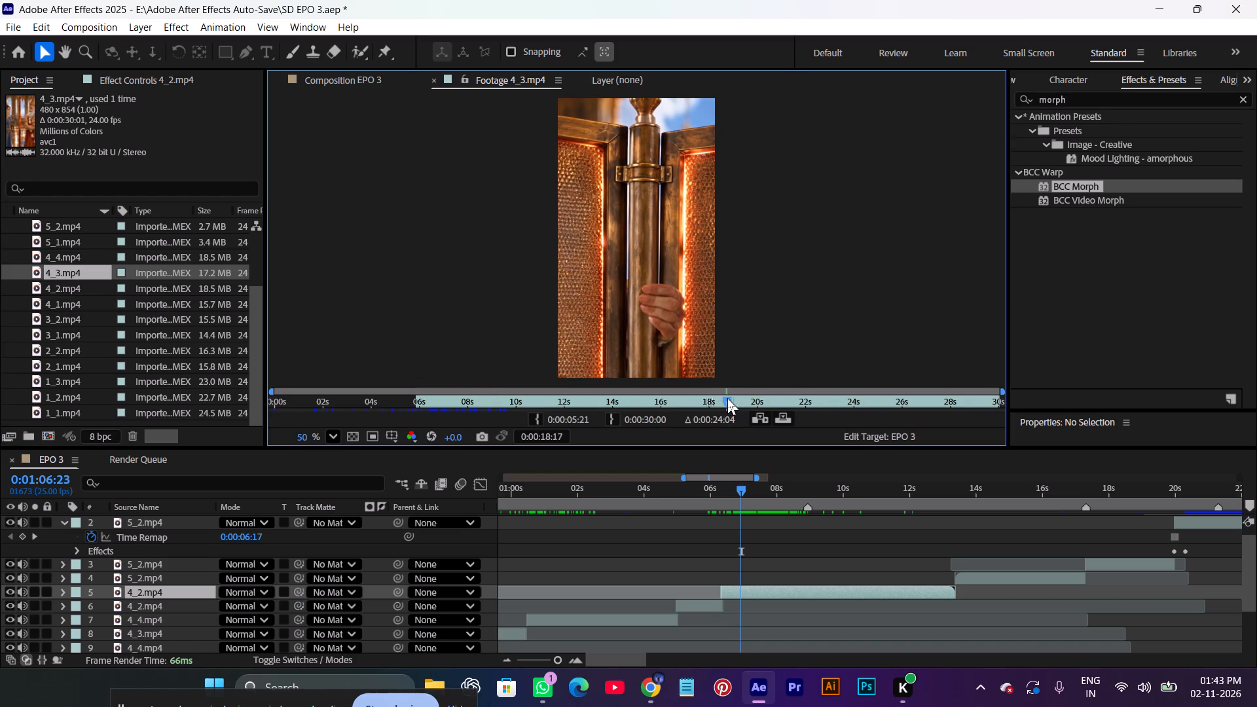
drag(727, 398, 880, 397)
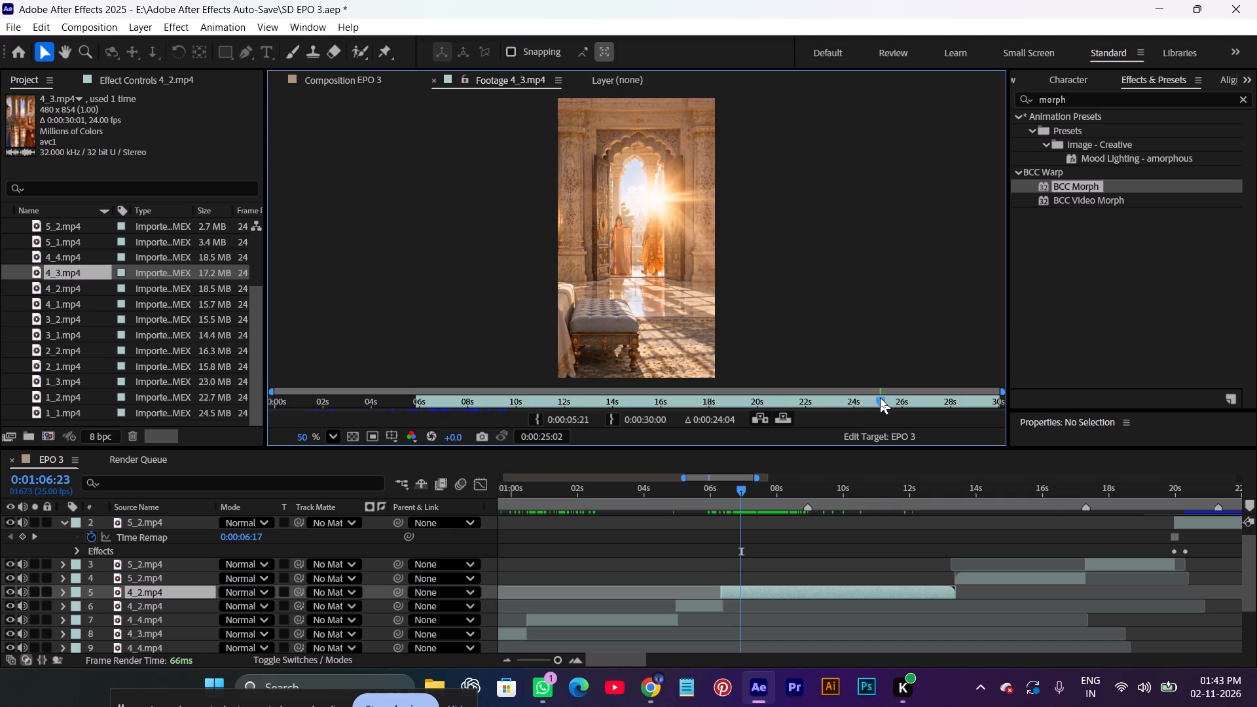
drag(880, 397, 885, 397)
Open the 4_4.mp4 footage and review its shots up to 0:00:25:07.
double_click(69, 261)
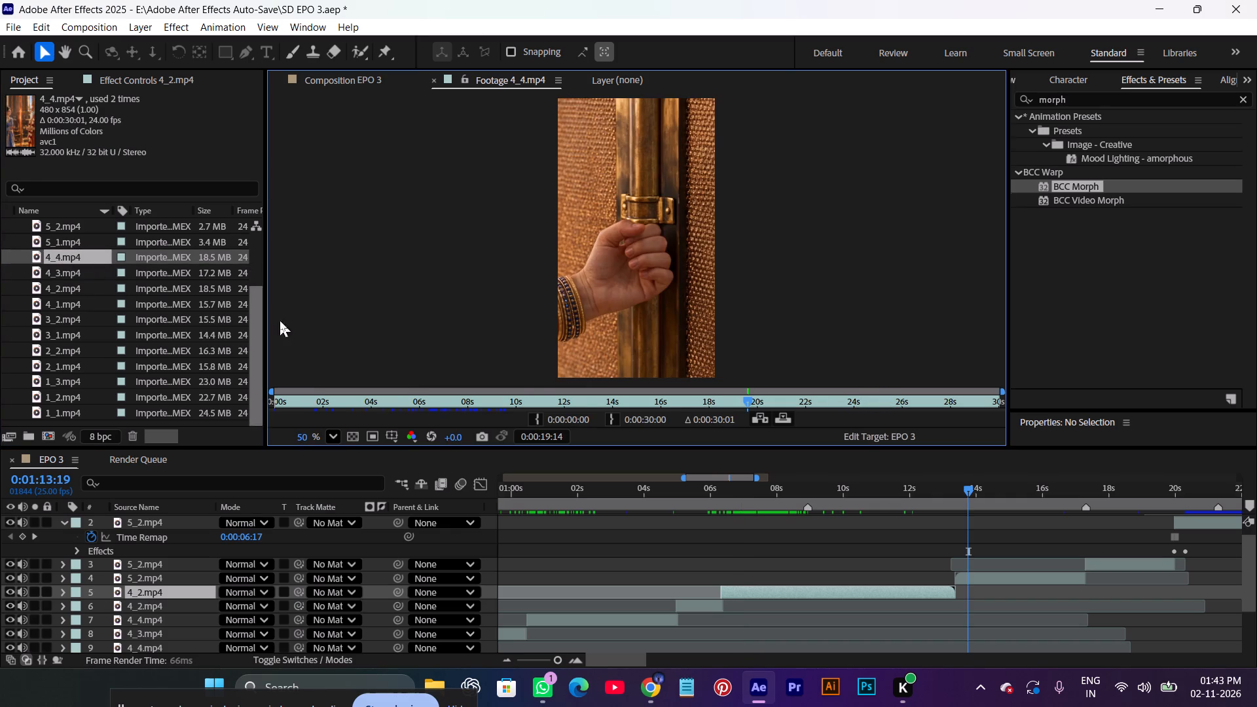
drag(587, 396, 797, 424)
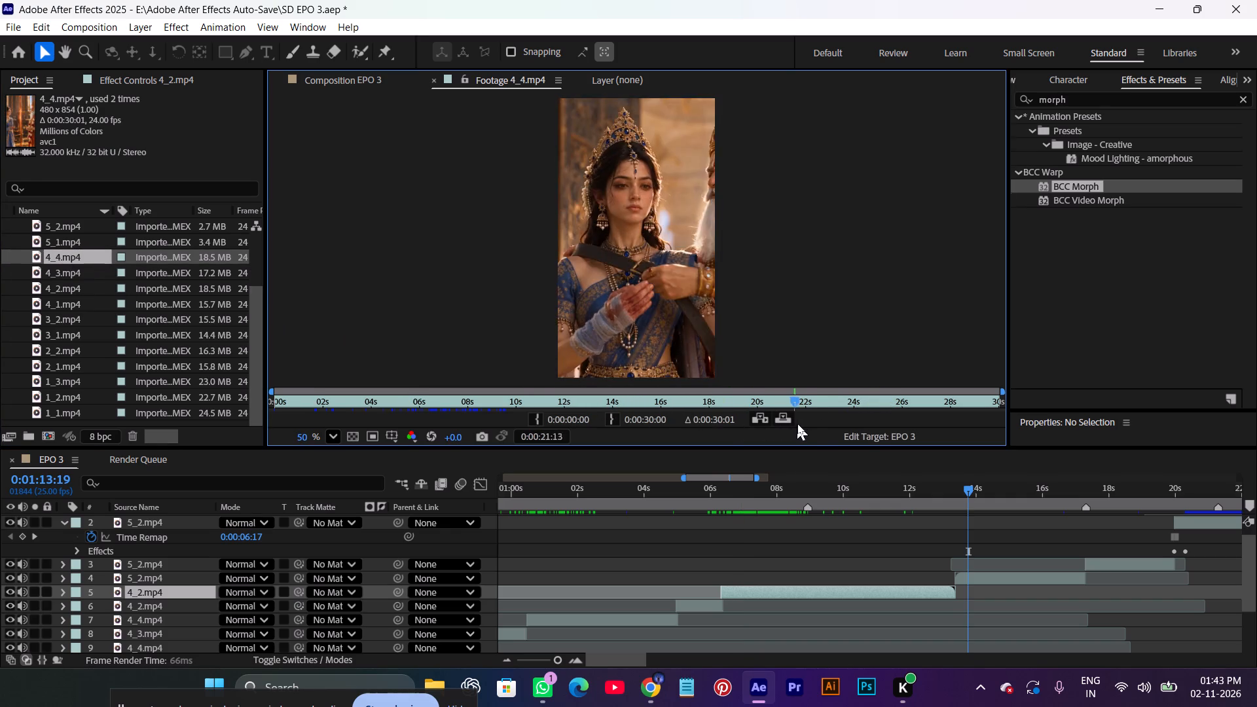
drag(797, 424, 884, 431)
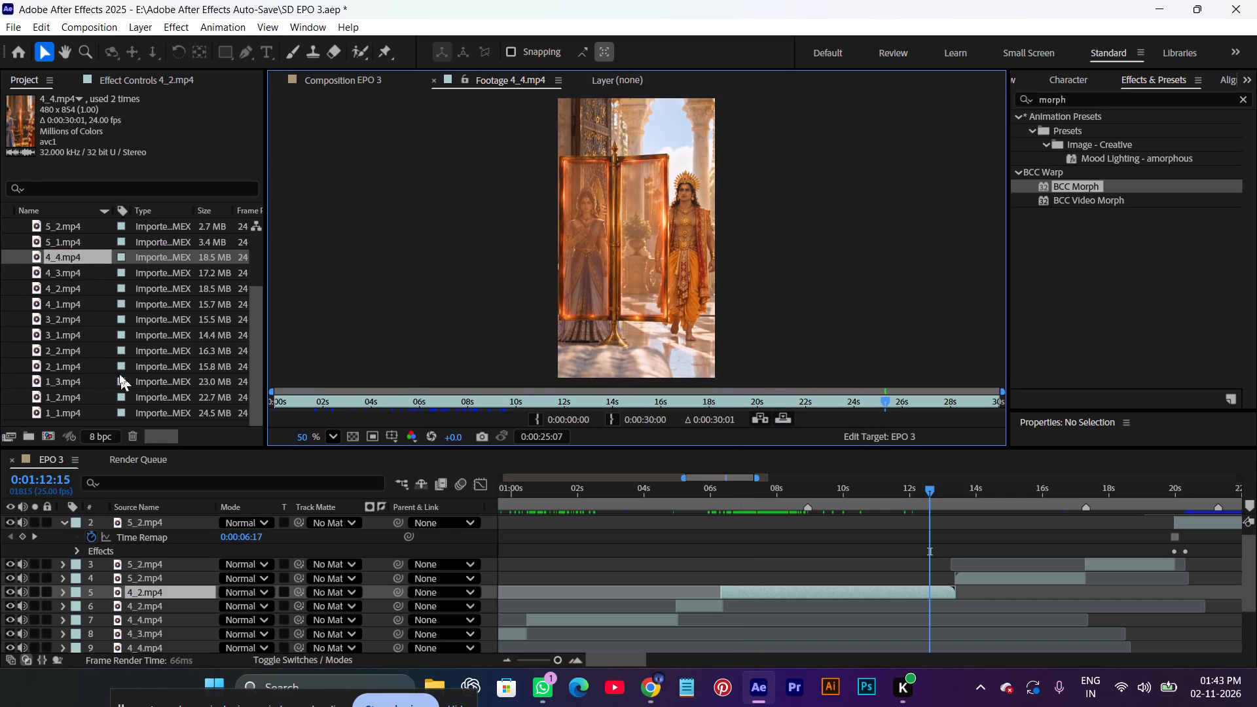
Reopen the 4_1.mp4 footage, locate the palace doorway shot and set the in point to 0:00:19:02.
double_click(62, 308)
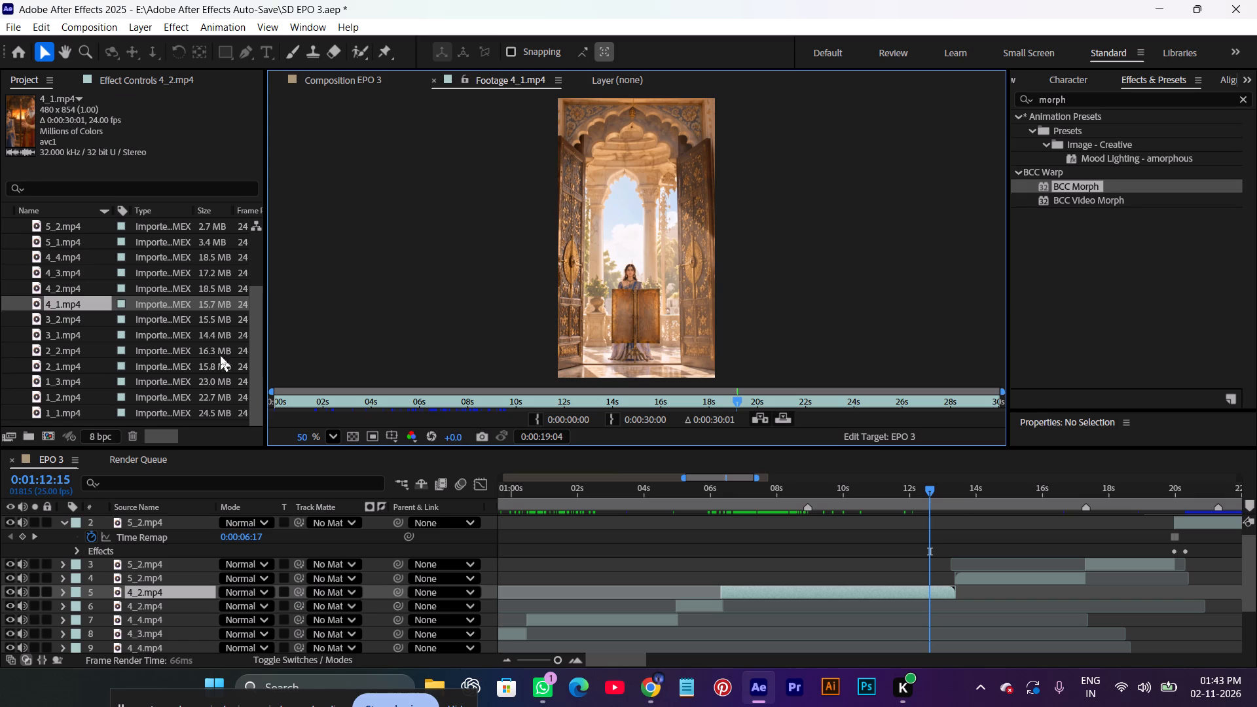
drag(740, 399, 707, 407)
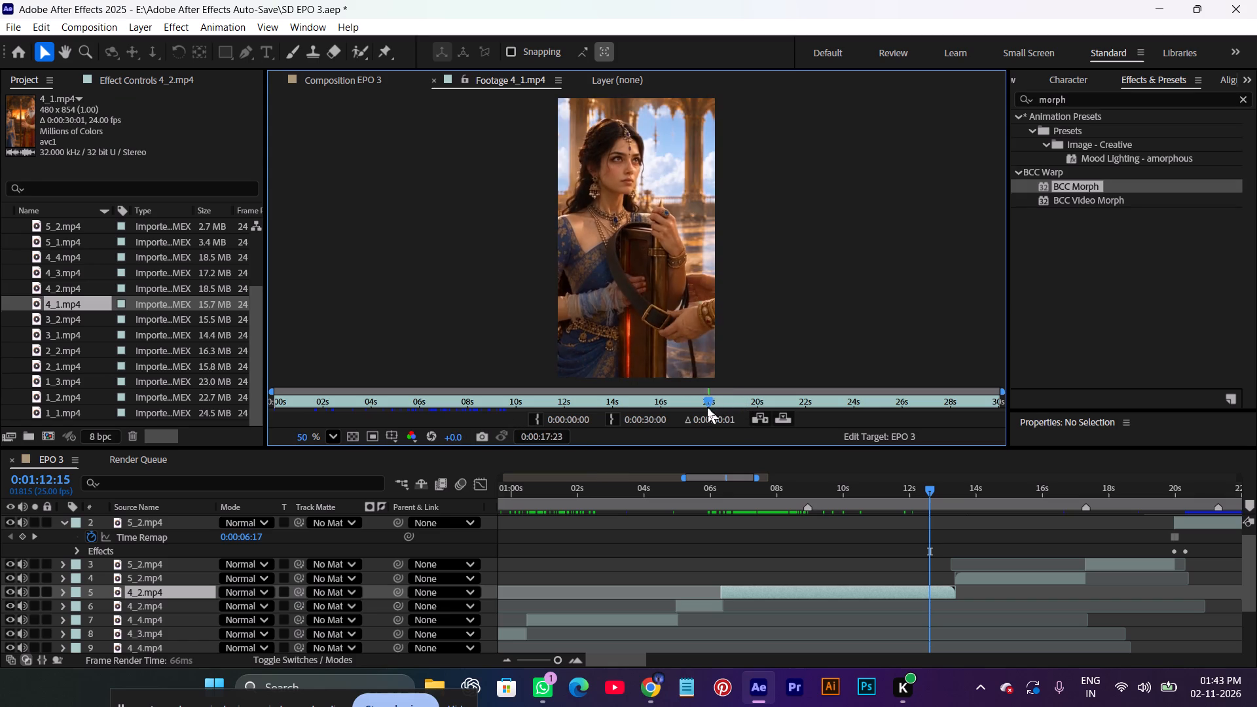
drag(707, 407, 807, 428)
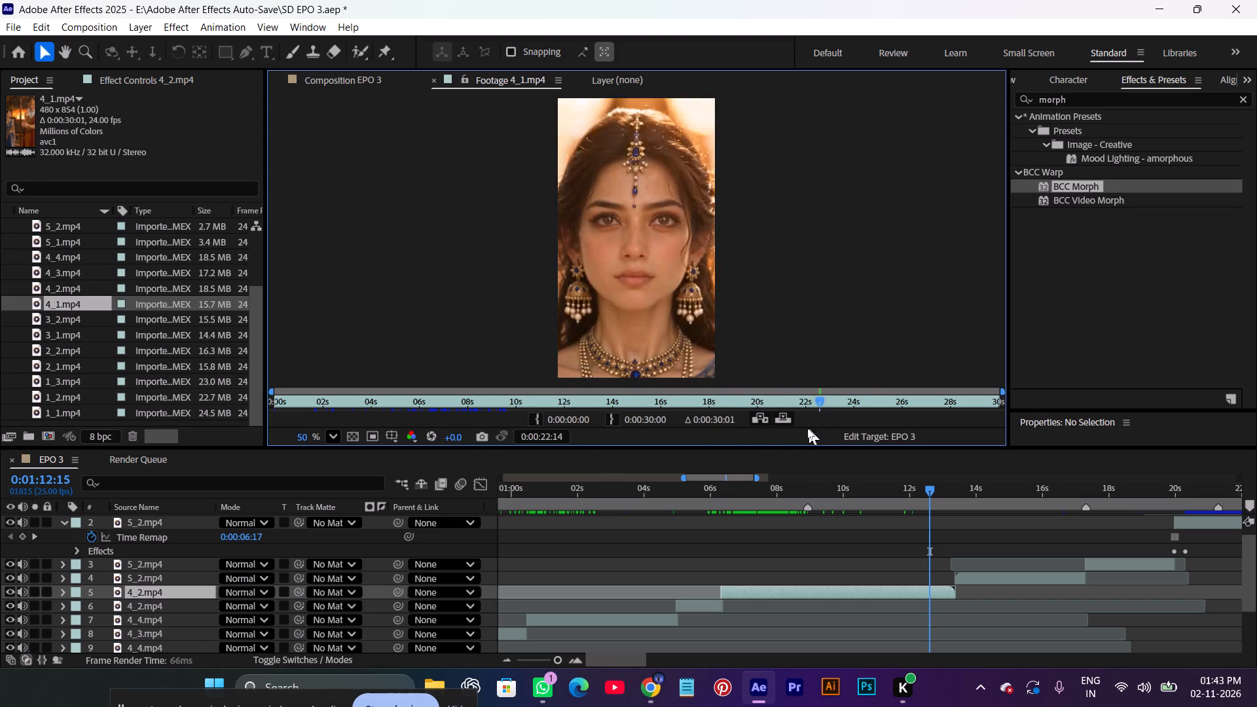
drag(807, 428, 724, 435)
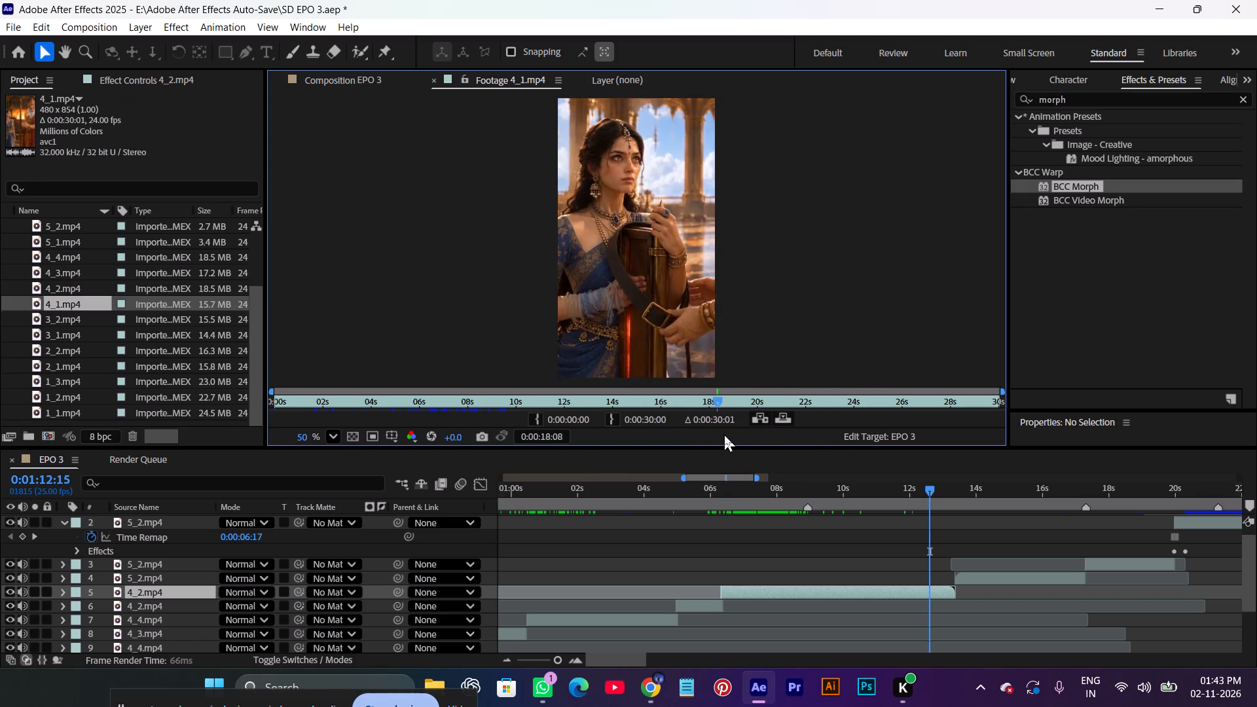
drag(724, 435, 742, 435)
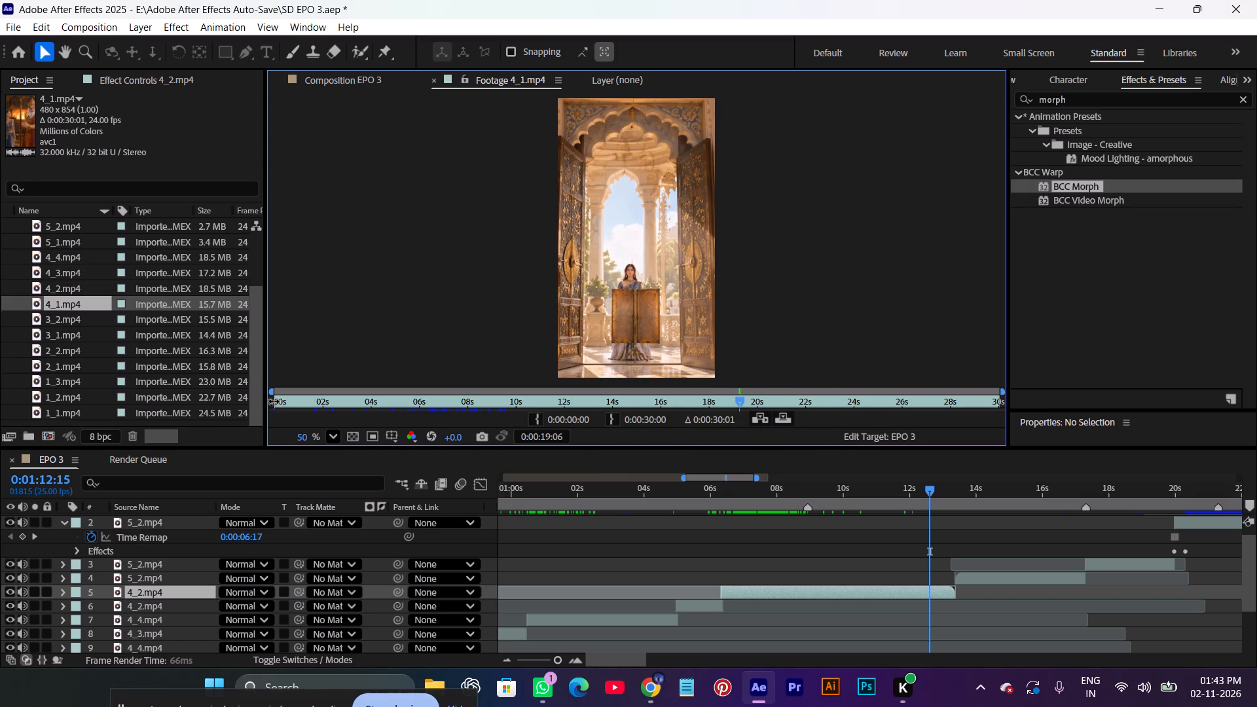
drag(274, 401, 734, 434)
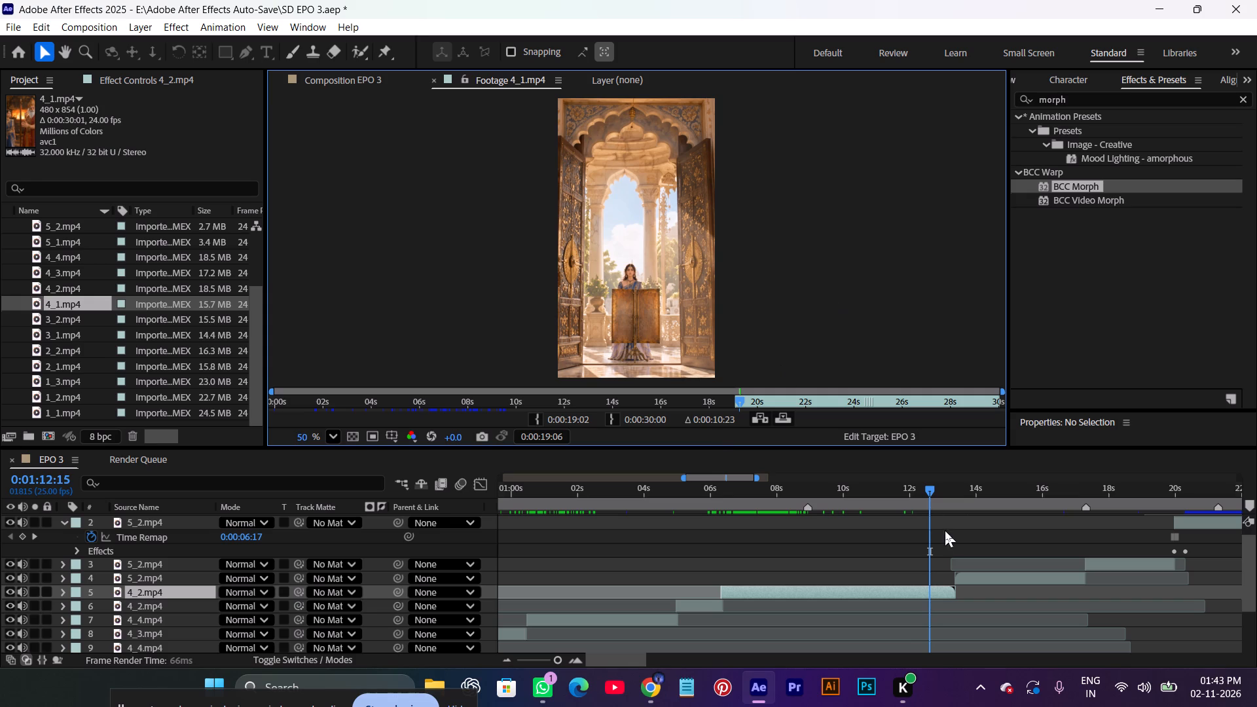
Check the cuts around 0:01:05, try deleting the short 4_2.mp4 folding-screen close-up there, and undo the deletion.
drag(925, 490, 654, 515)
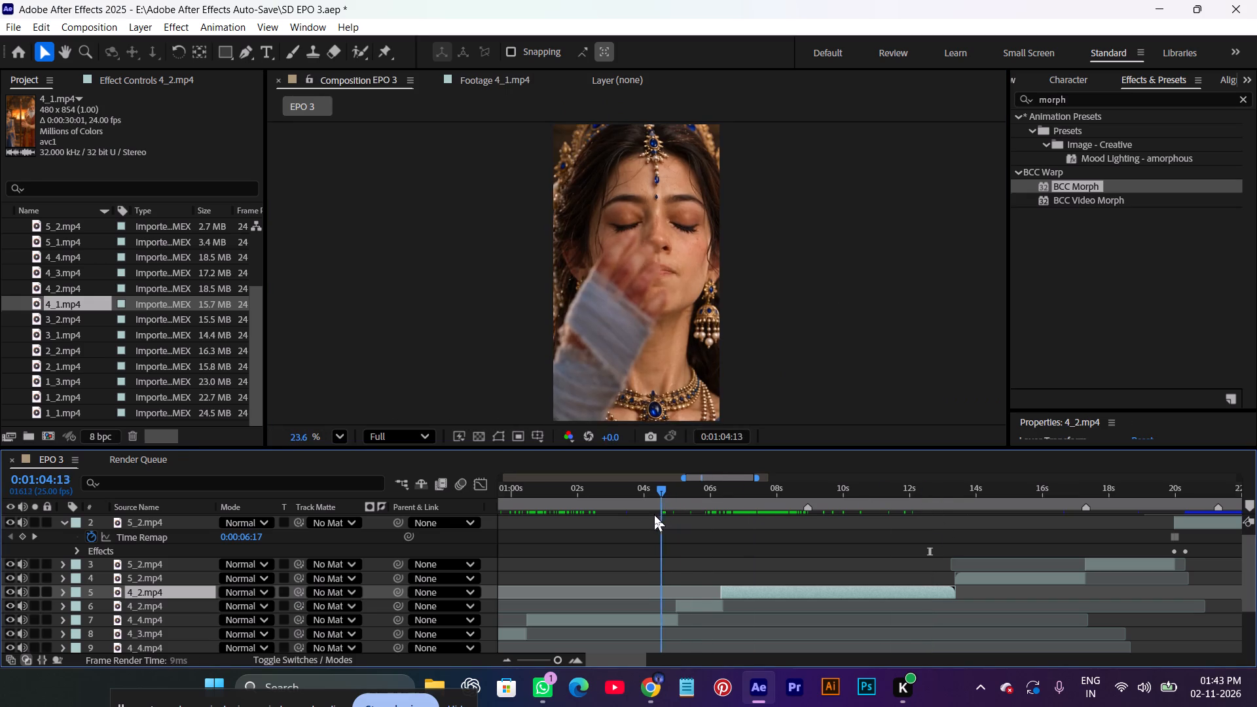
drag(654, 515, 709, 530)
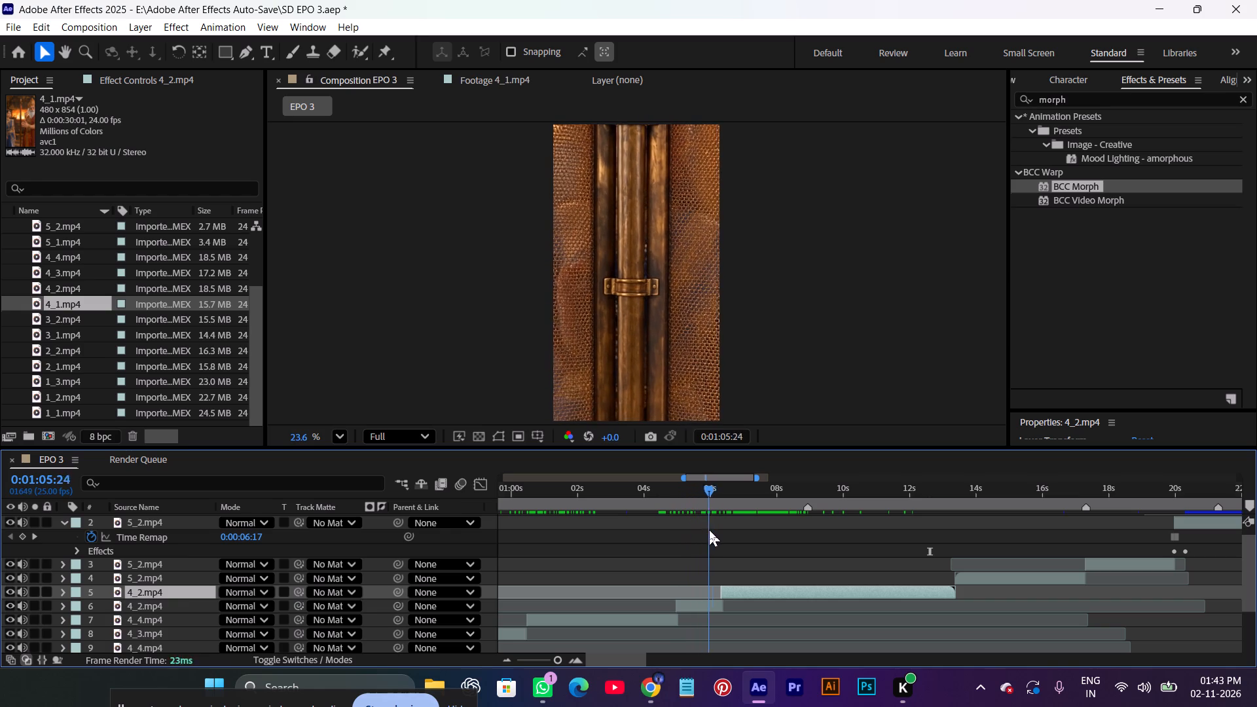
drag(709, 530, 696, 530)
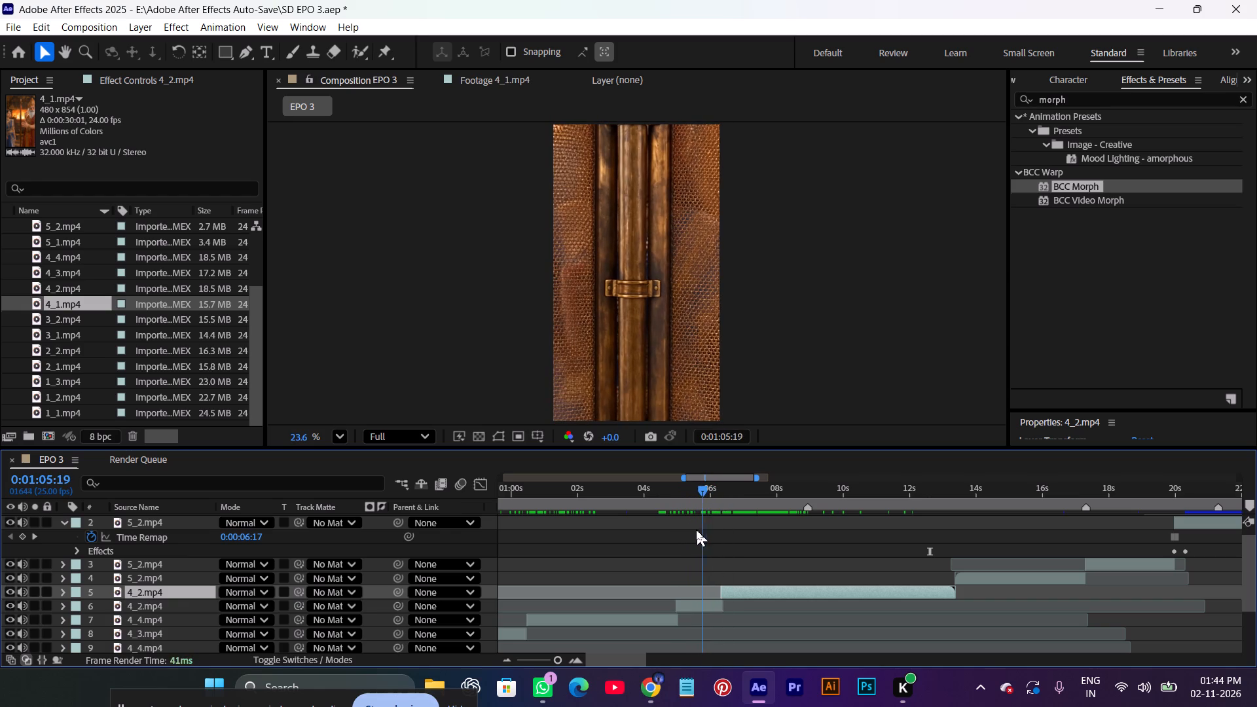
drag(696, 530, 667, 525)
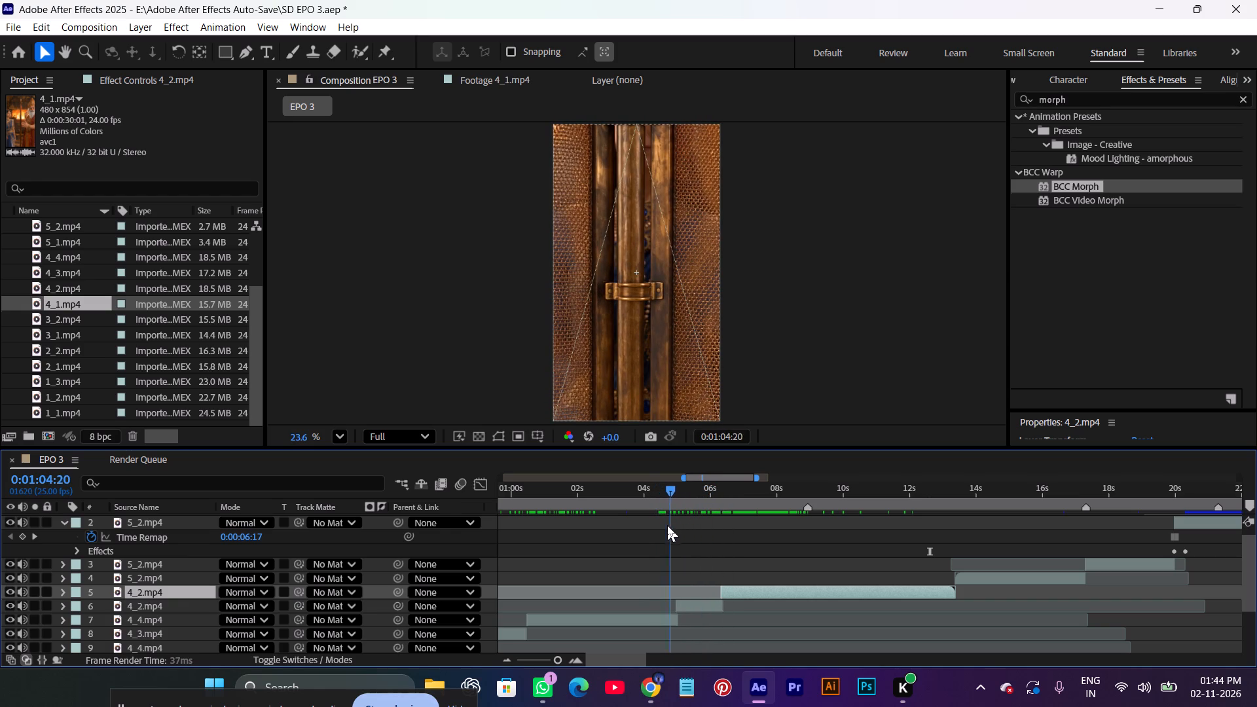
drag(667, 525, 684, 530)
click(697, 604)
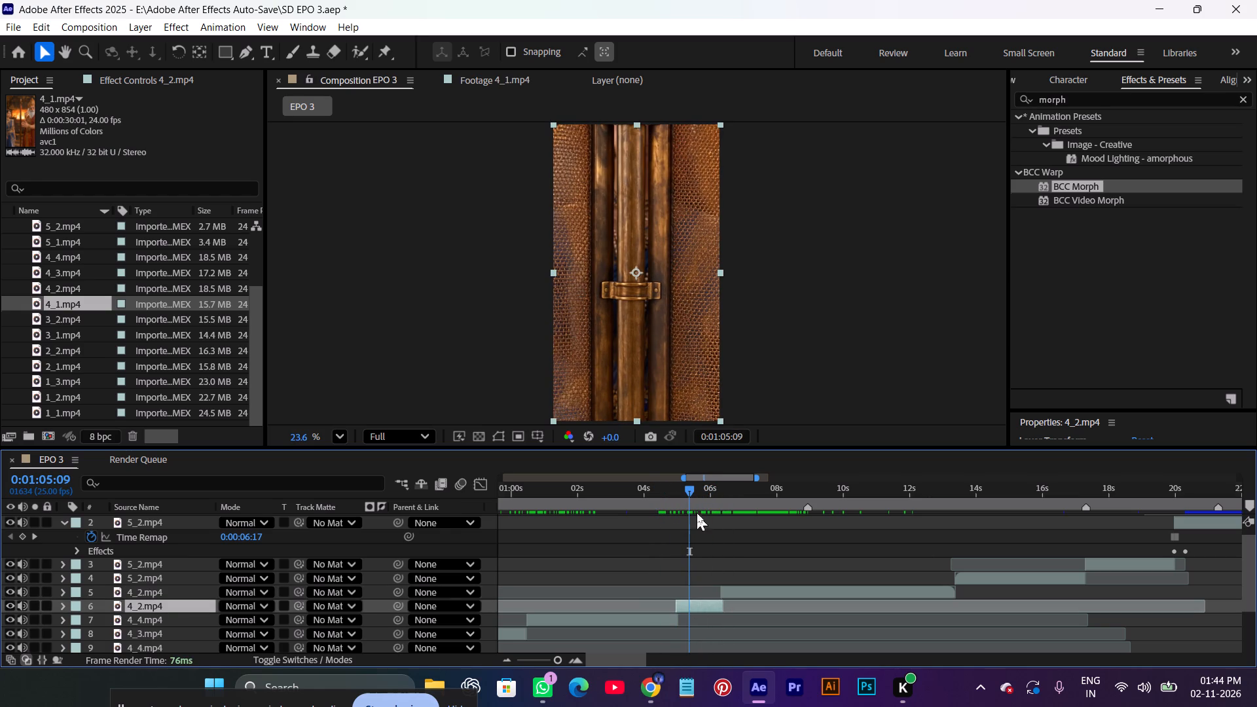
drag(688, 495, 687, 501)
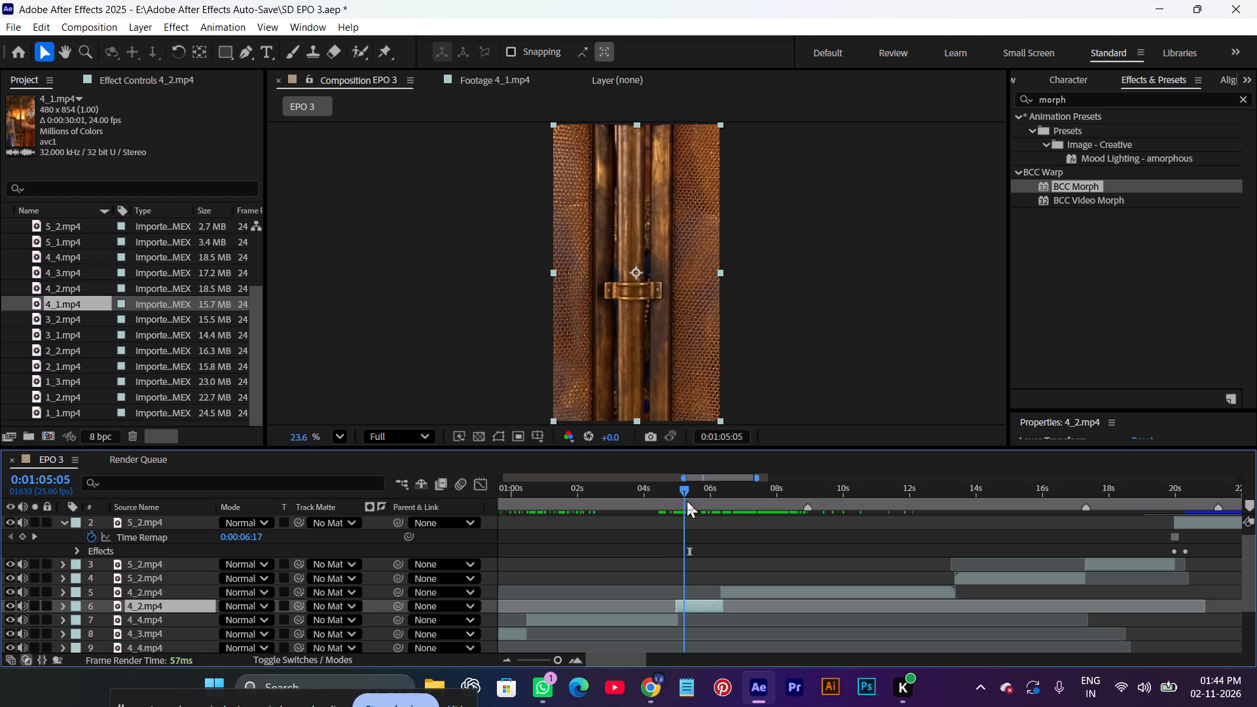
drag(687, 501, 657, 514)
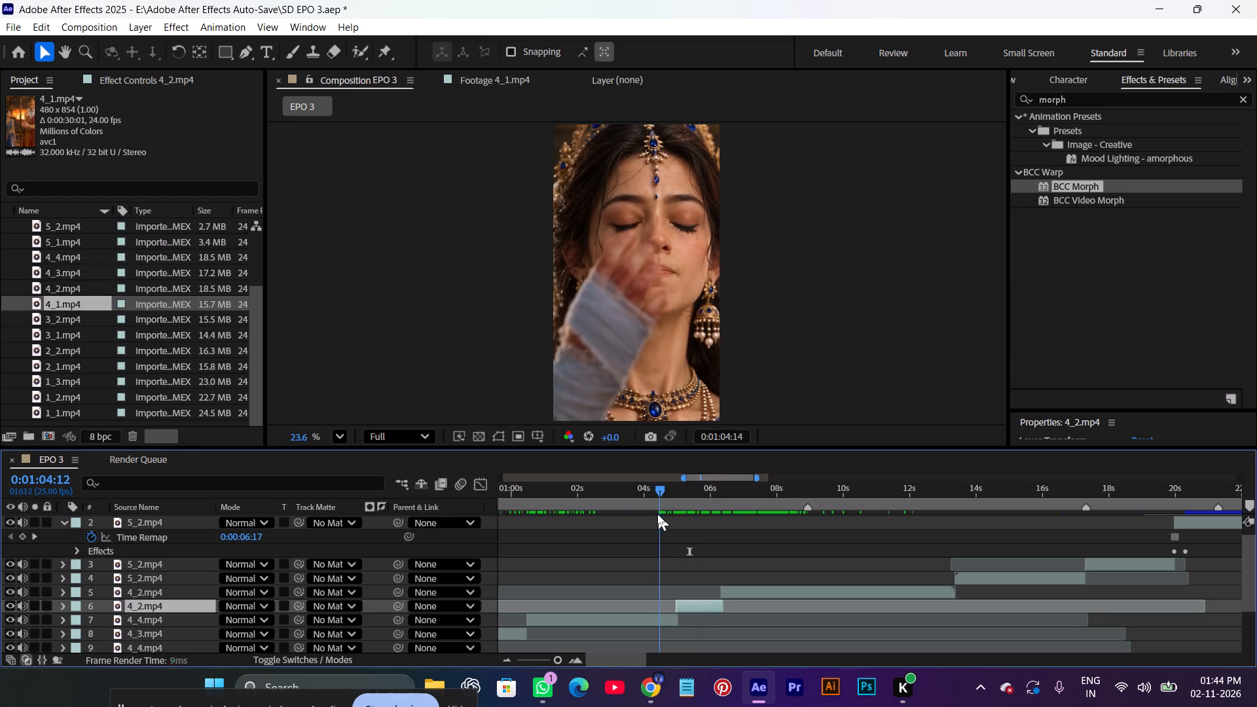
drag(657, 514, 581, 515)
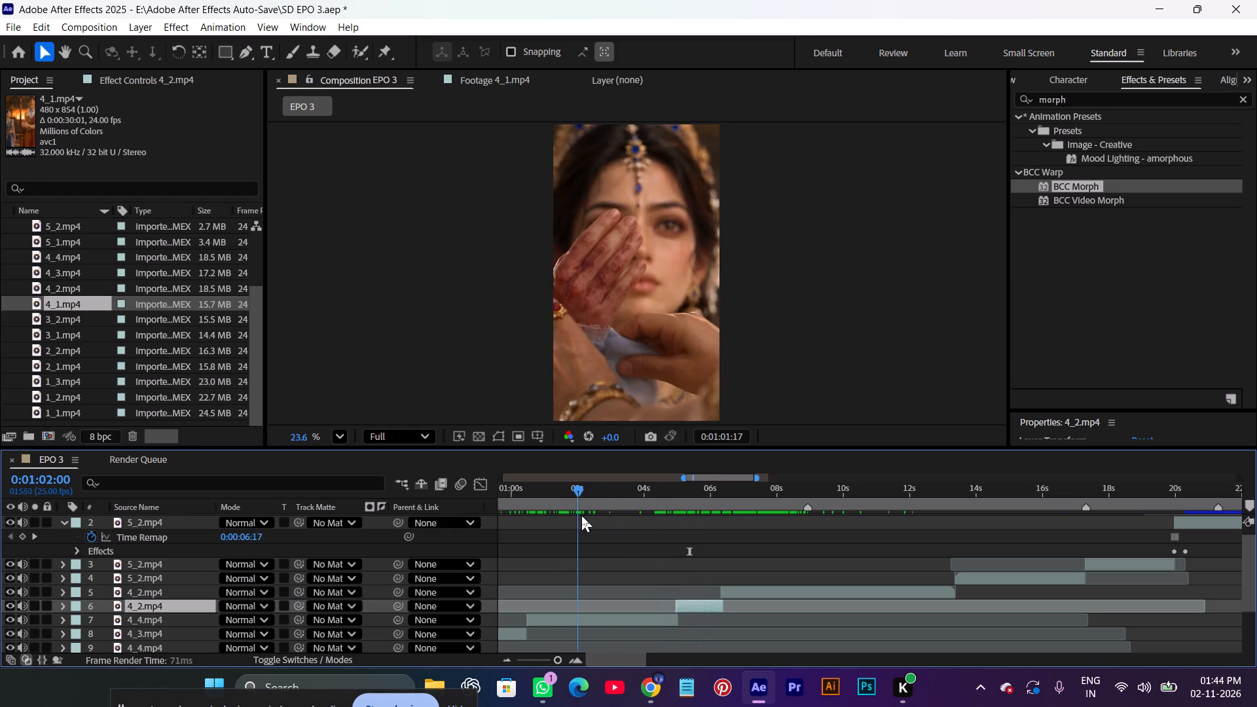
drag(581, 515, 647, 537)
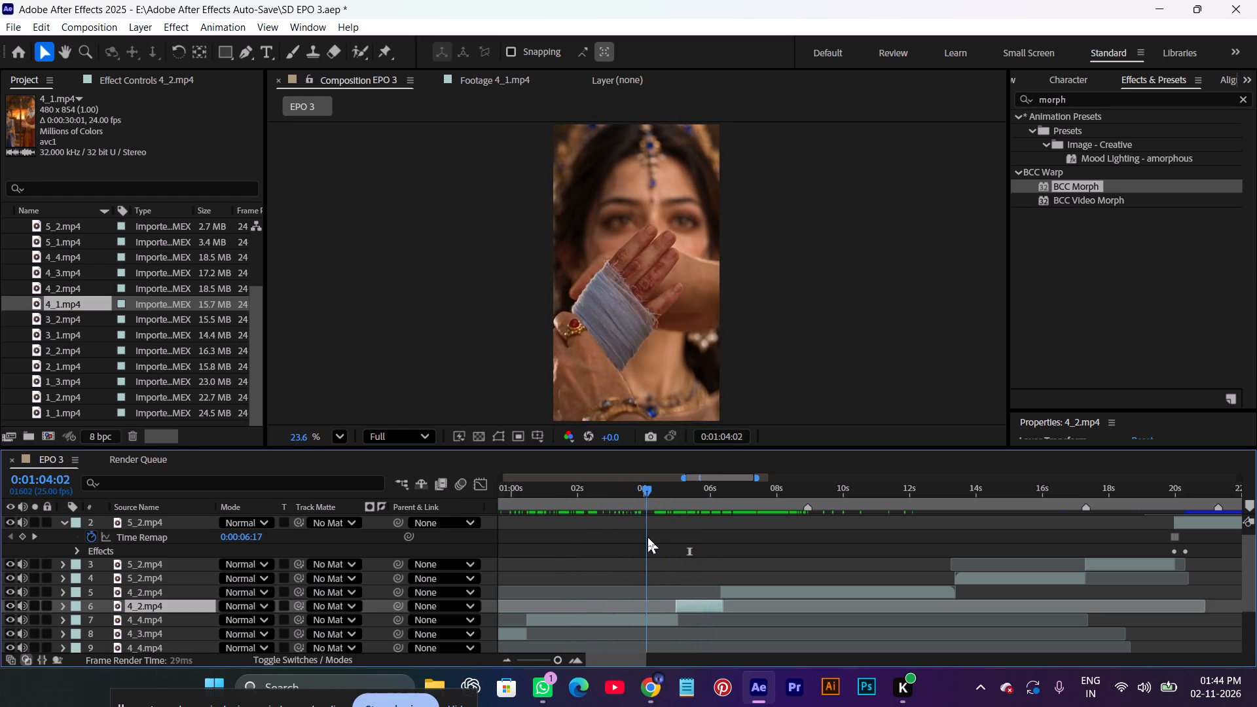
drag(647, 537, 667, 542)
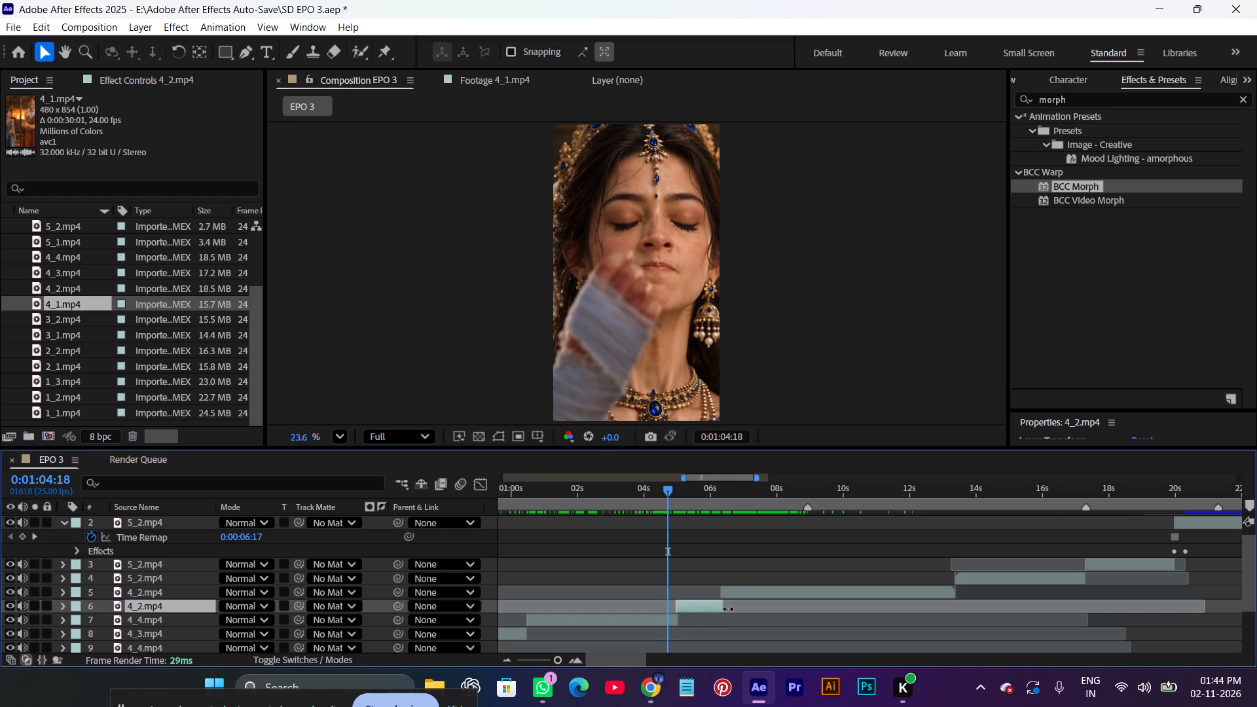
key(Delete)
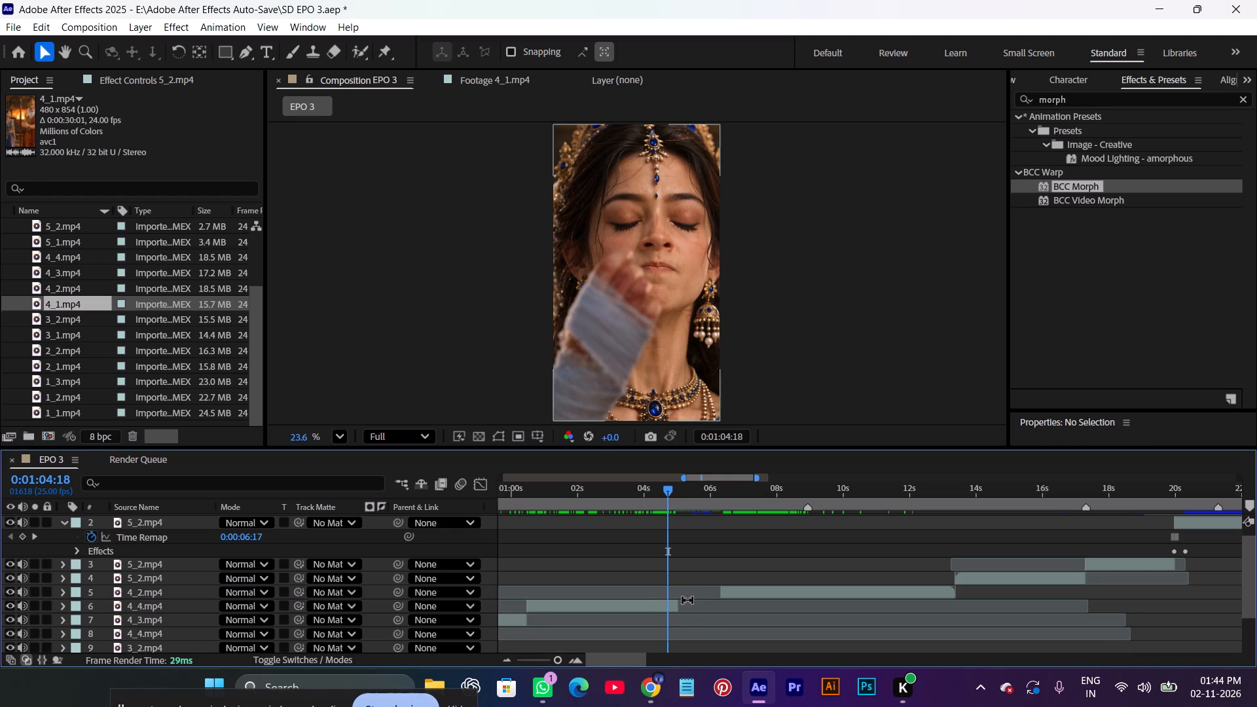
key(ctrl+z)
Play back EPO 3 from about 0:01:04 to 0:01:07 and delete the short 4_2.mp4 folding-screen close-up at about 0:01:05.
key(space)
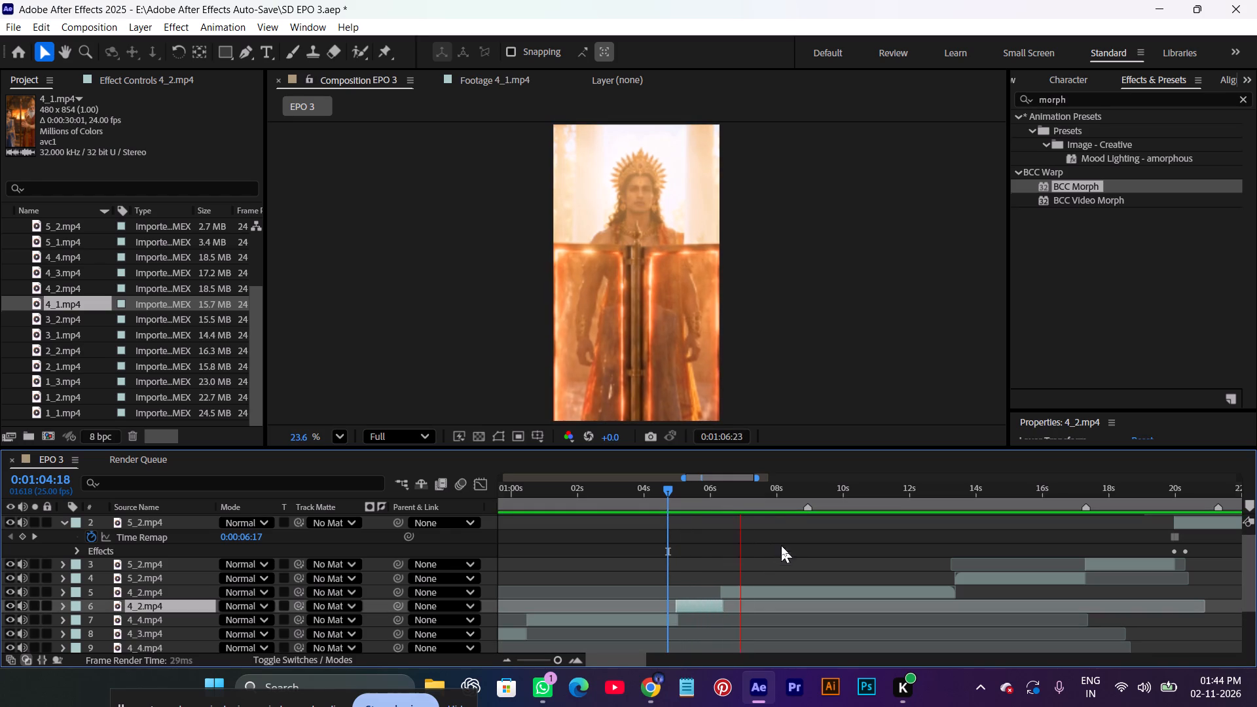
key(space)
drag(760, 491, 639, 515)
key(space)
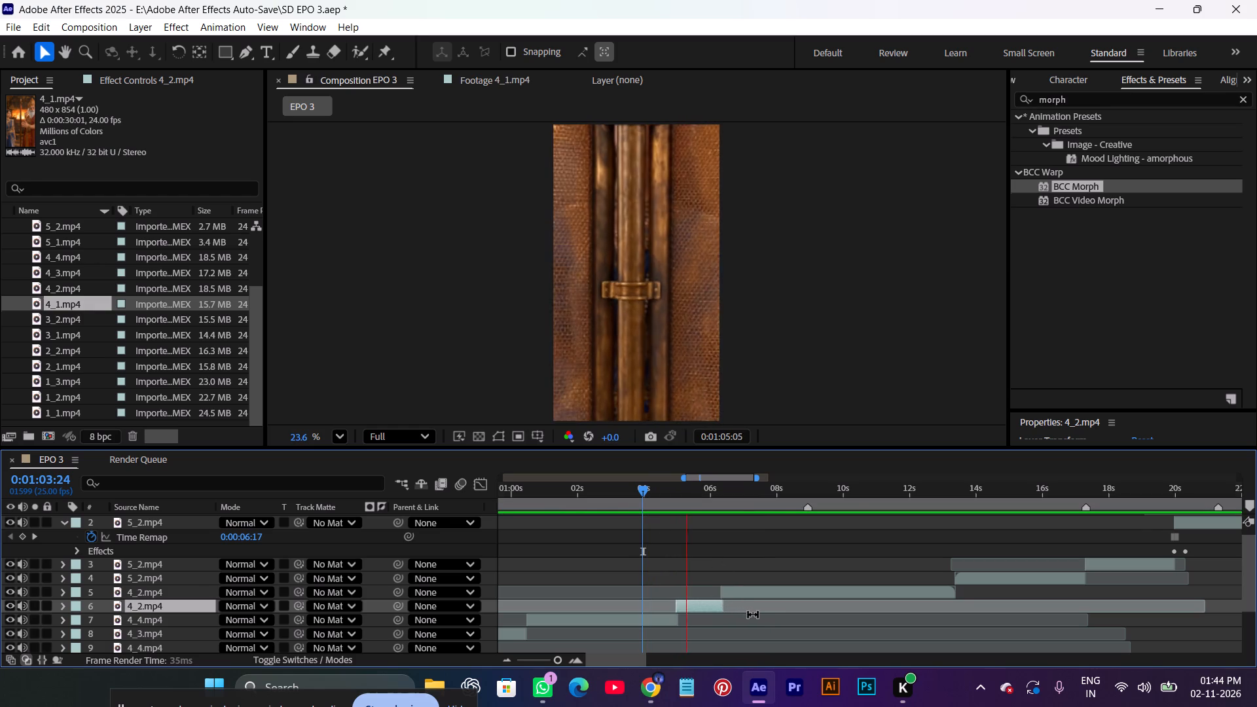
key(space)
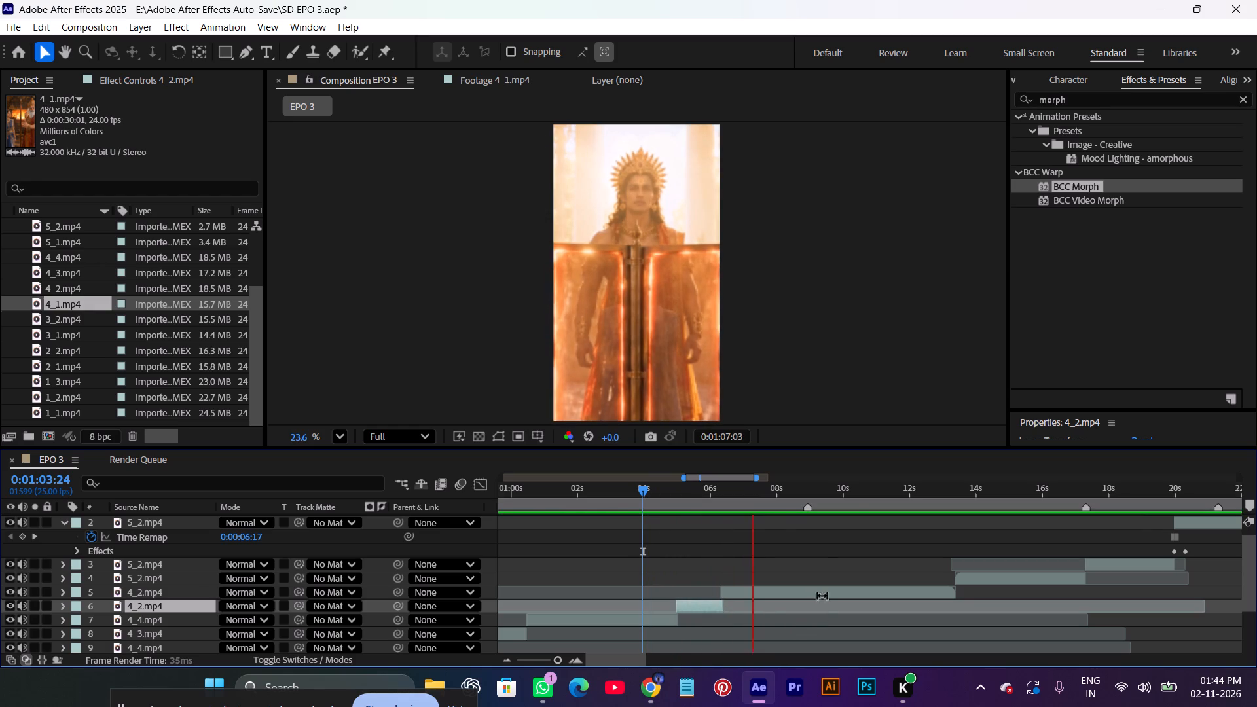
drag(756, 487, 674, 507)
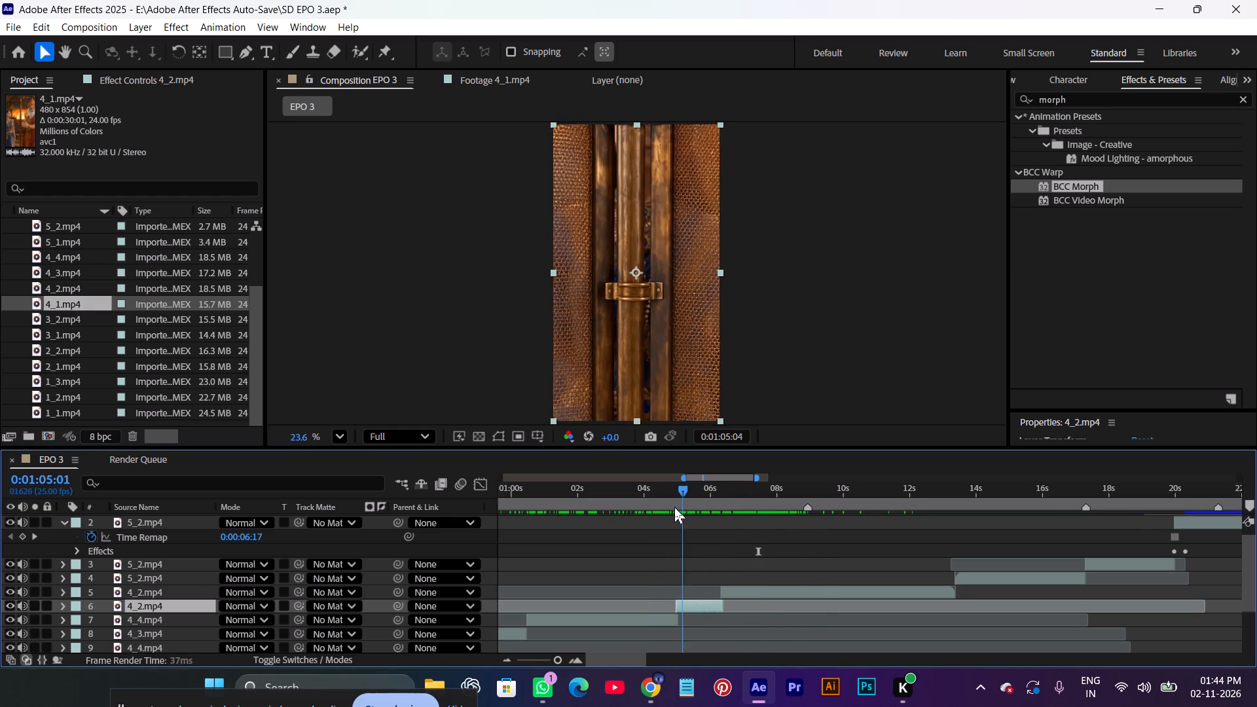
drag(674, 507, 683, 511)
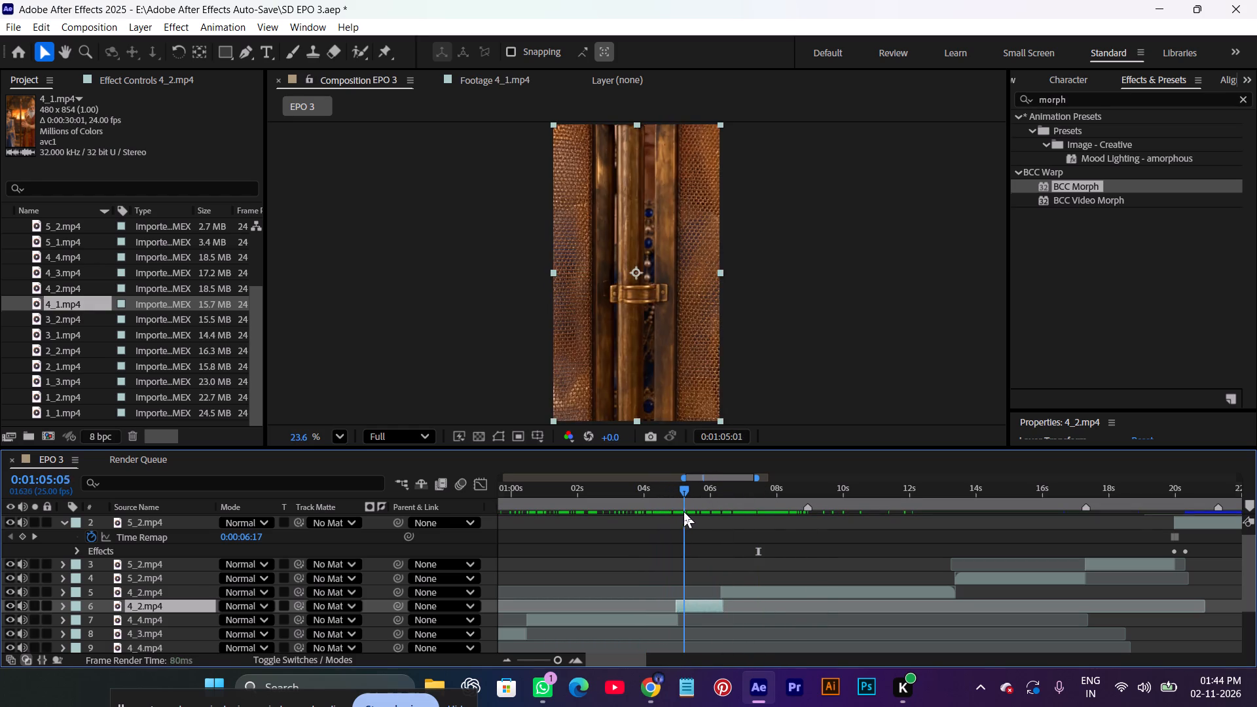
drag(683, 511, 693, 513)
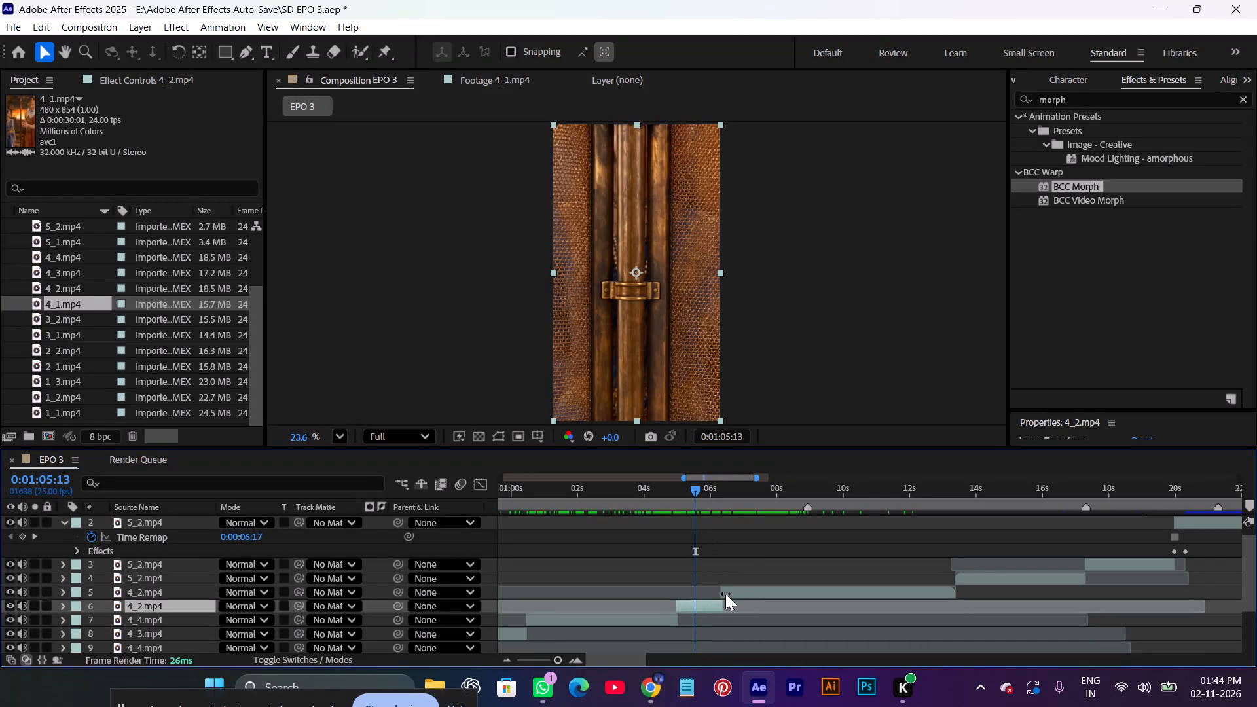
key(Delete)
Examine the gap between the woman's close-up and the glowing-screen shot, scrubbing EPO 3 from about 0:01:04:18 to 0:01:08:23.
drag(697, 488, 696, 488)
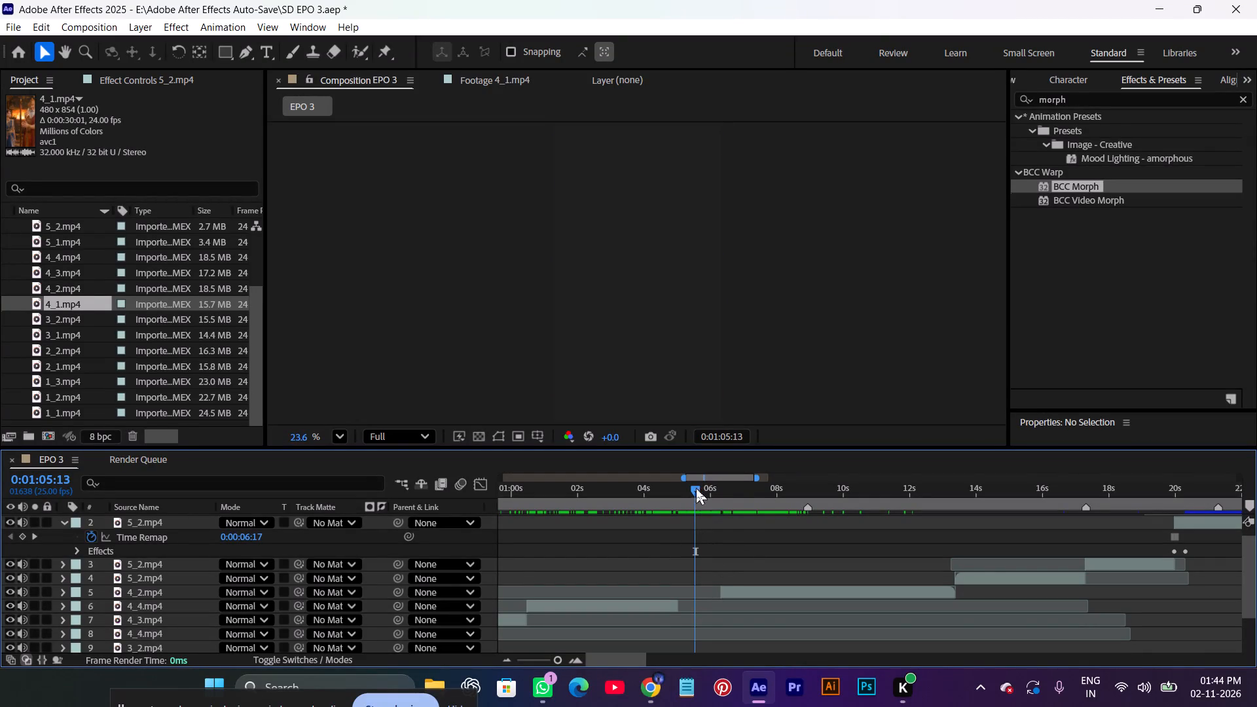
drag(696, 488, 818, 526)
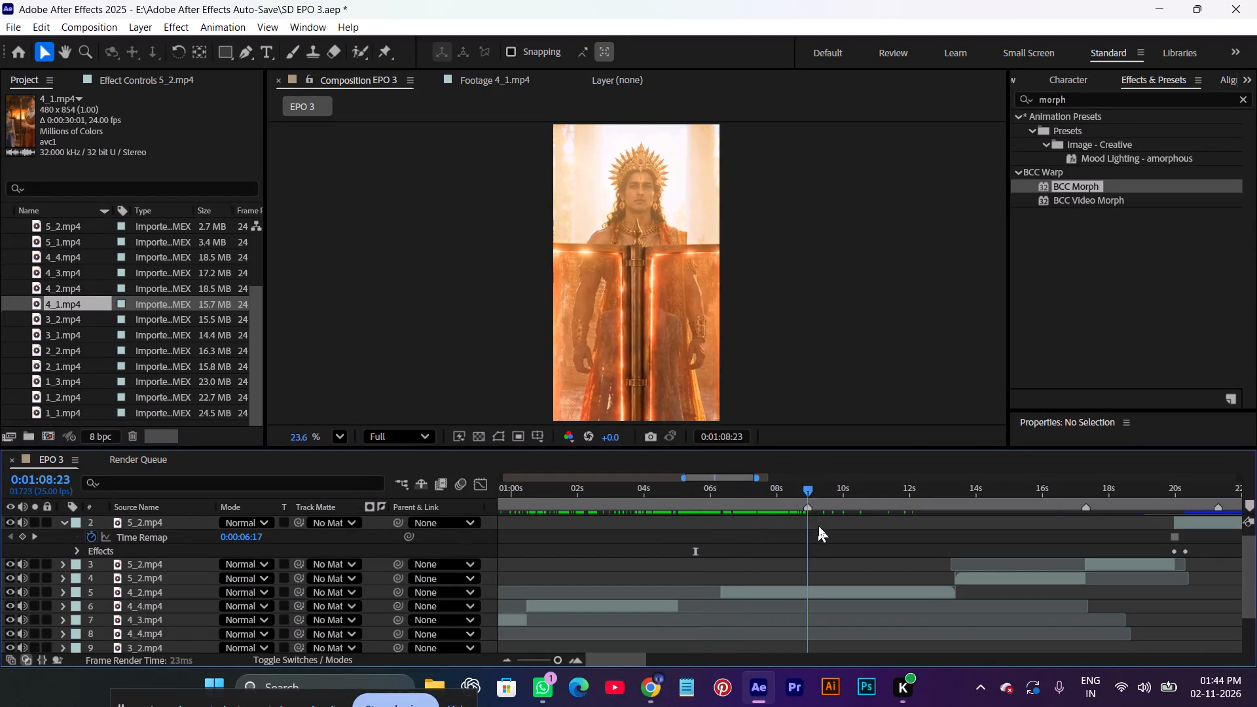
drag(818, 526, 673, 545)
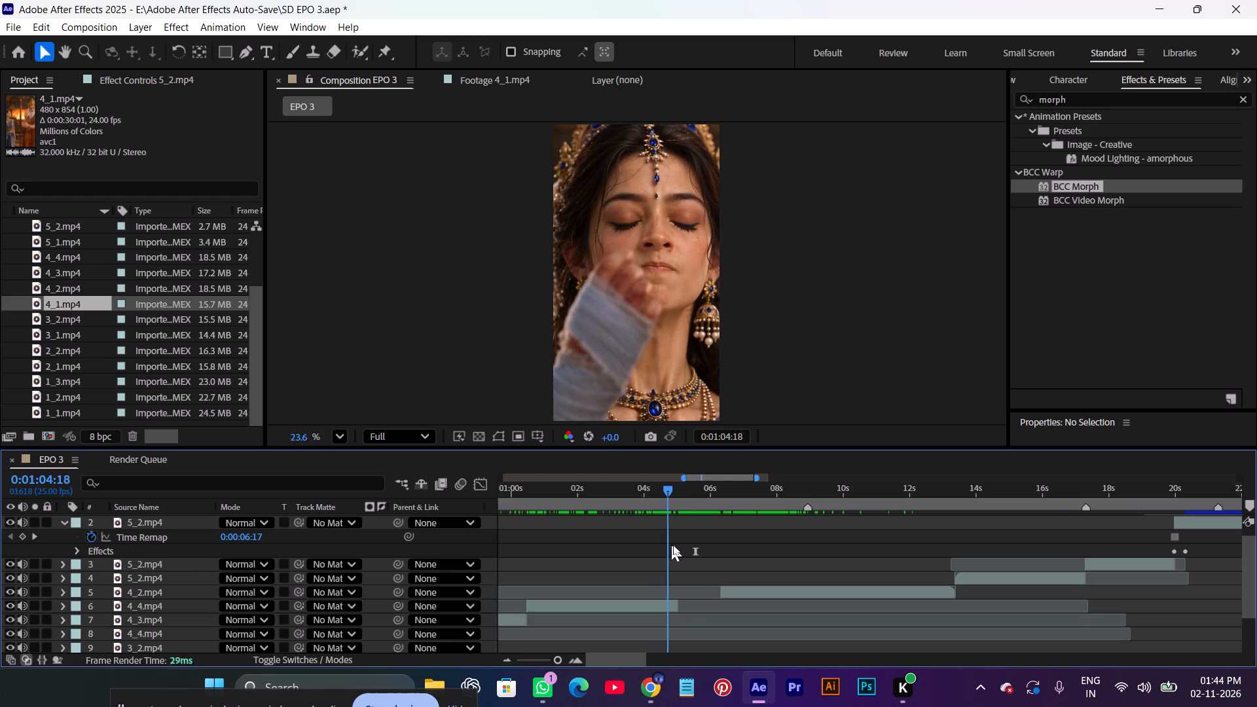
drag(673, 545, 741, 549)
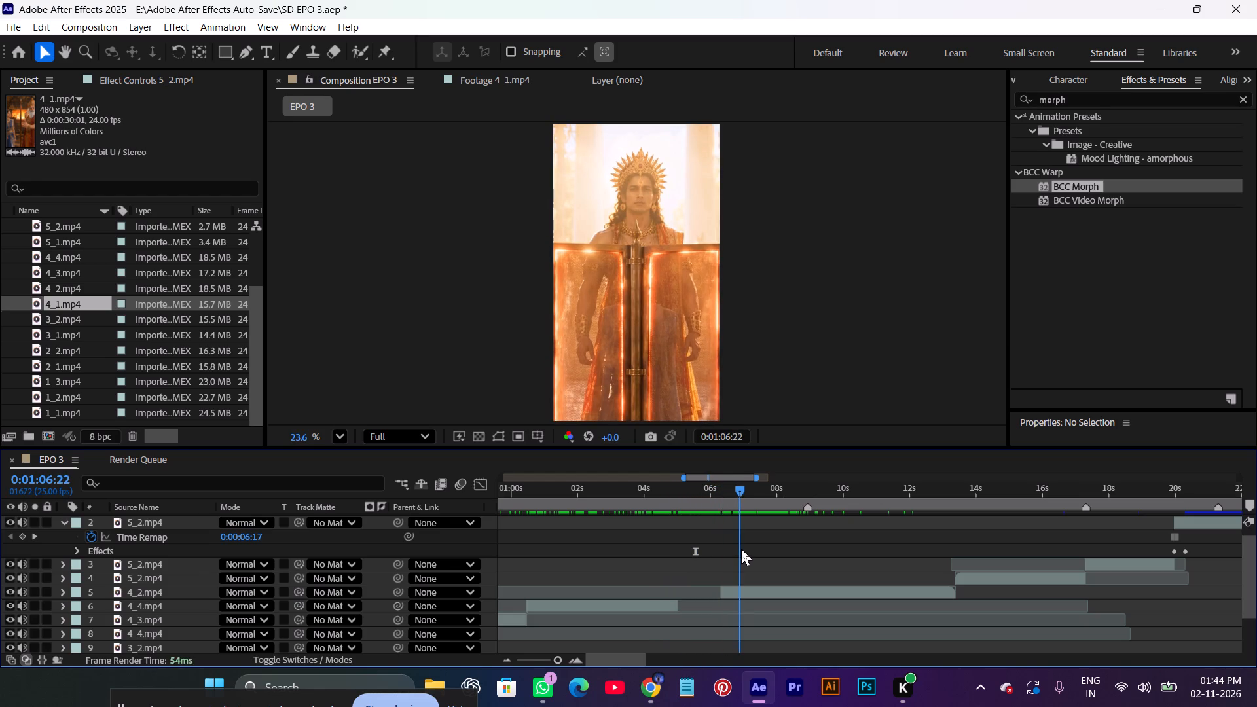
drag(741, 549, 769, 560)
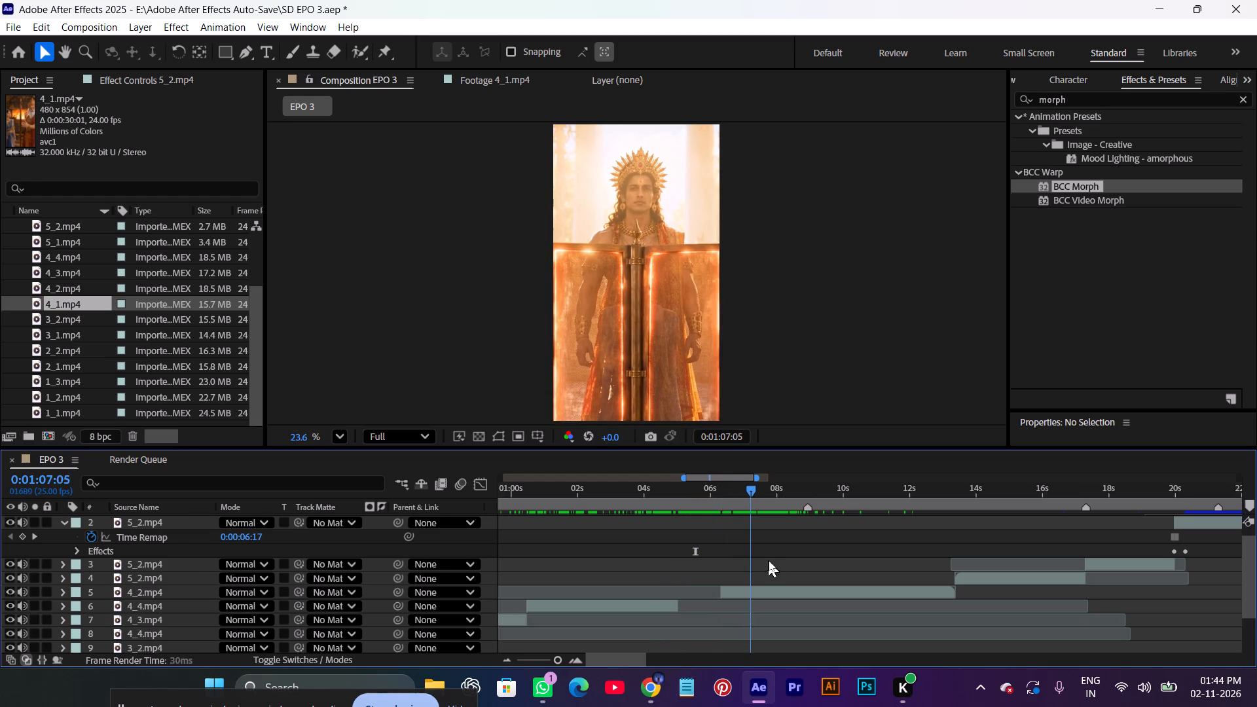
drag(769, 560, 696, 629)
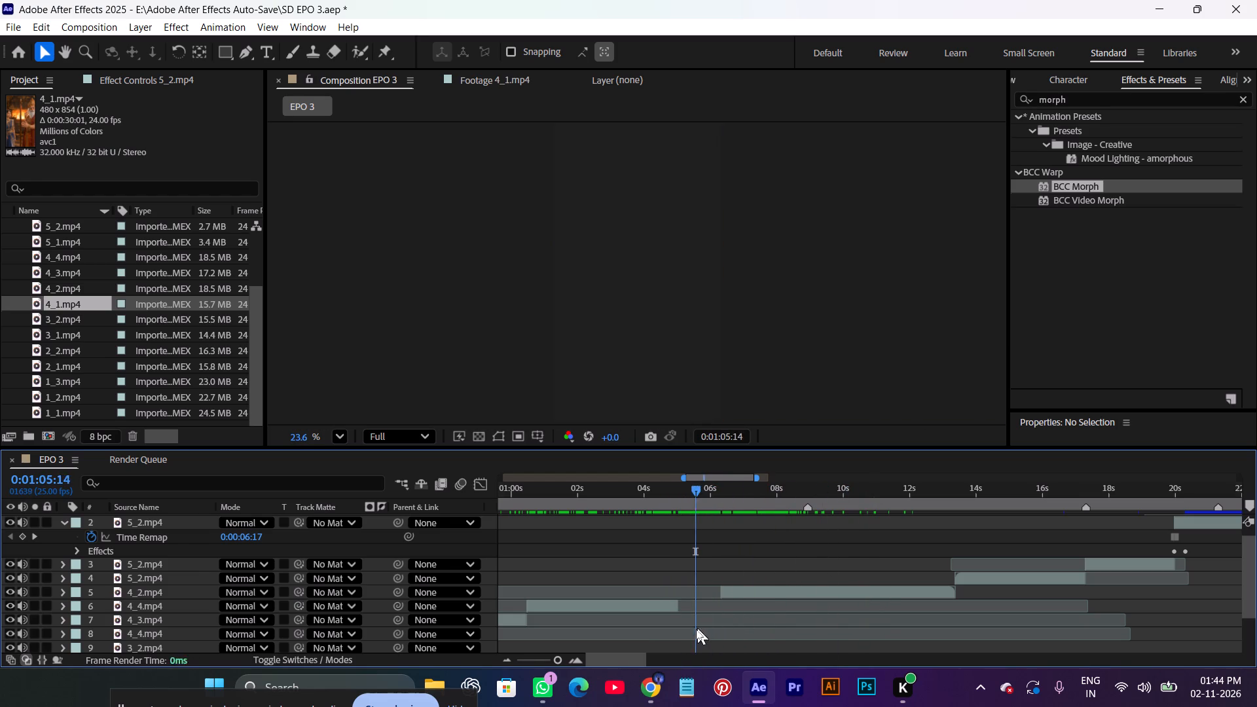
drag(696, 629, 673, 631)
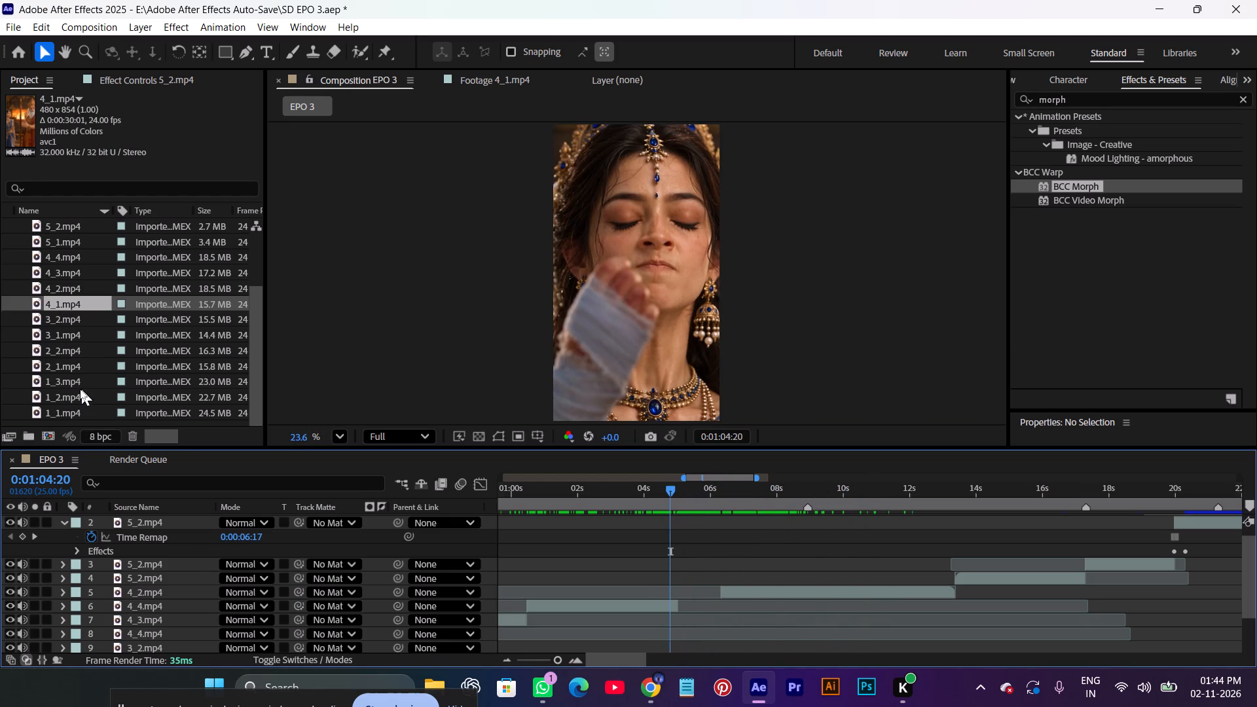
Review the 5_1.mp4, 4_4.mp4 and 4_3.mp4 footage for a shot to fill the gap at about 0:01:05.
click(80, 389)
click(65, 230)
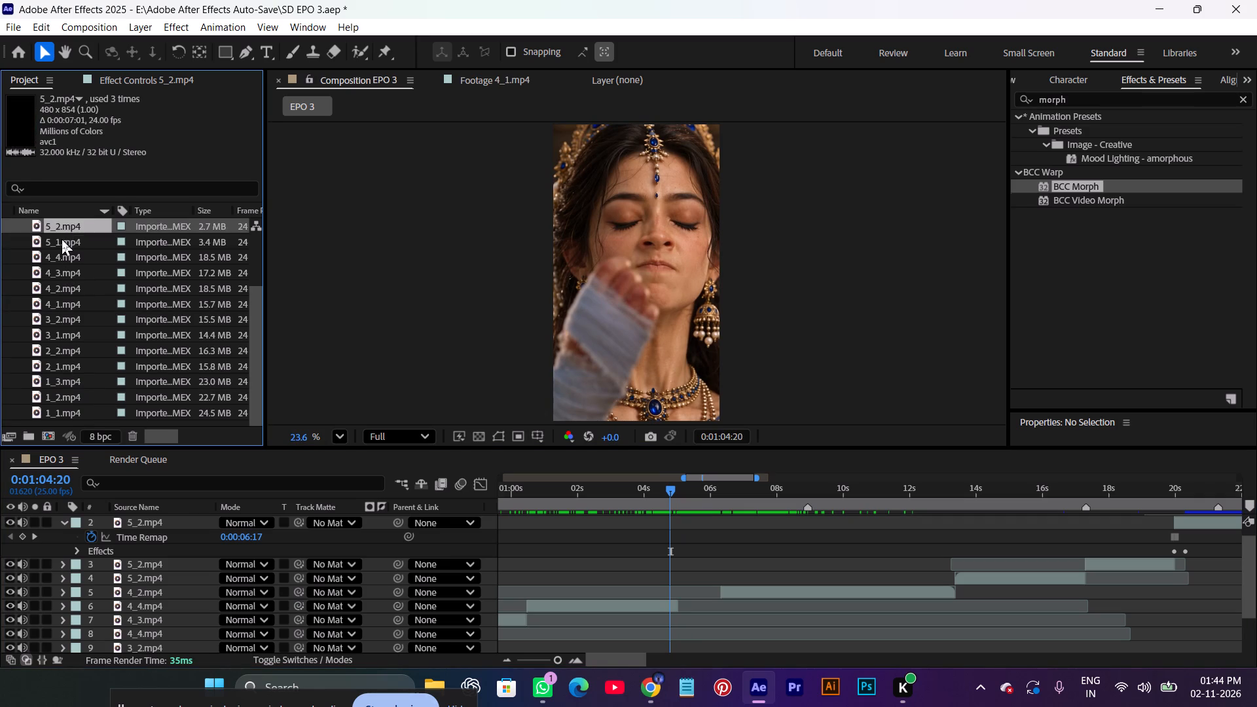
double_click(62, 239)
drag(392, 403, 807, 401)
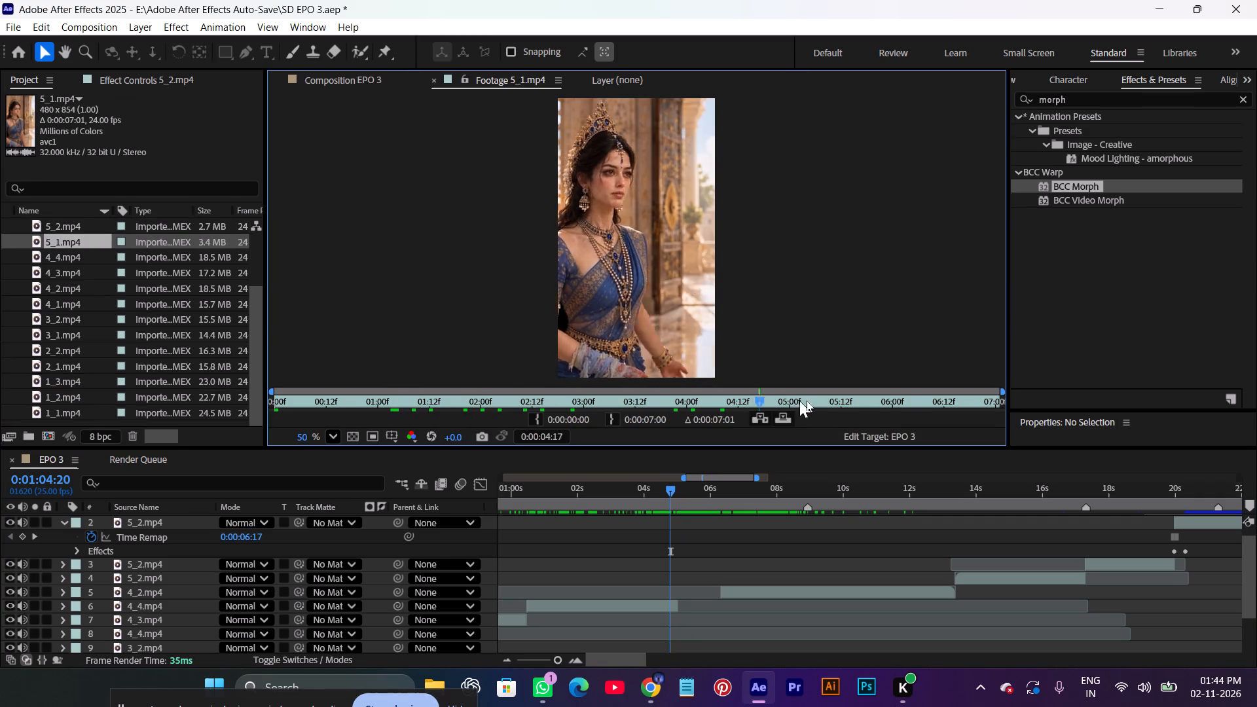
drag(807, 401, 953, 395)
double_click(85, 262)
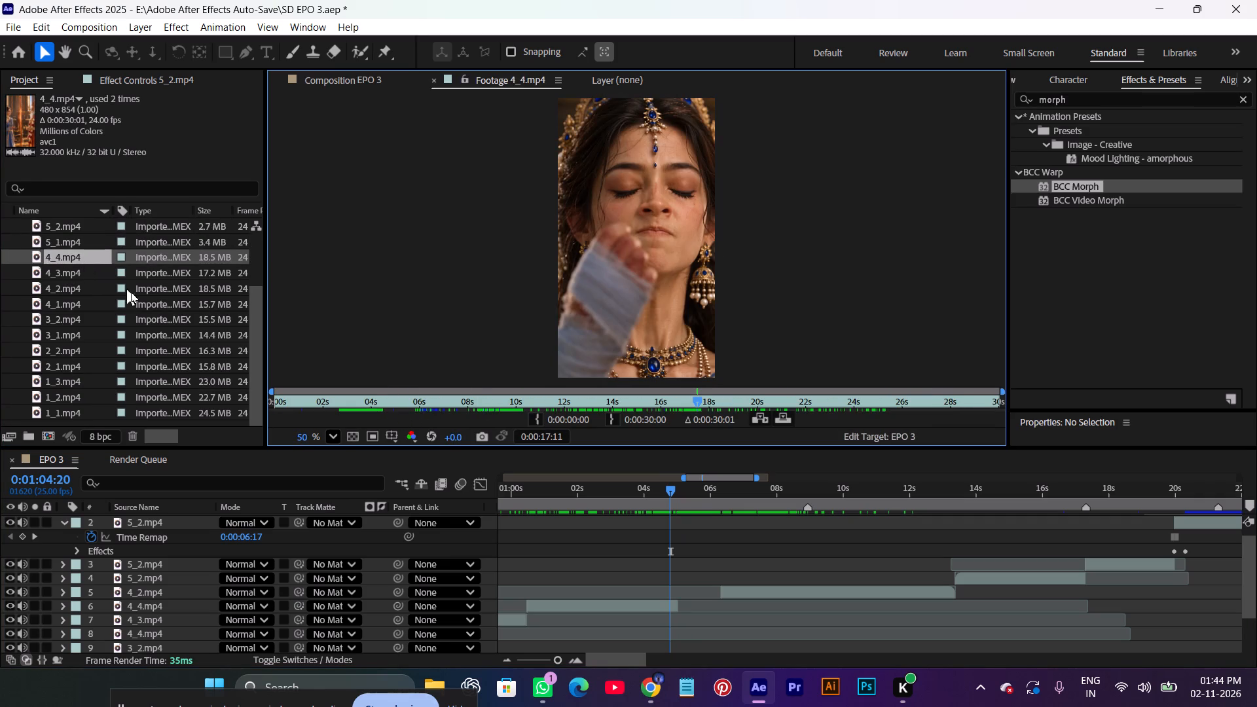
drag(411, 411, 555, 401)
drag(555, 401, 890, 426)
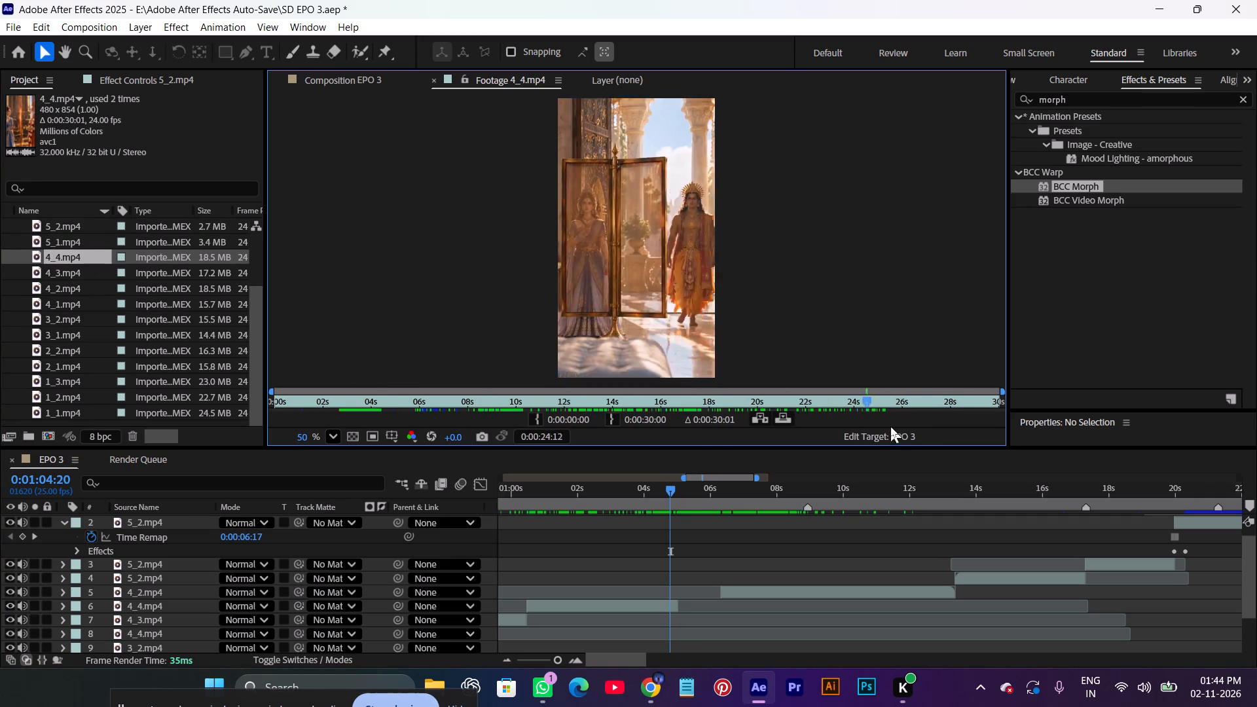
drag(890, 426, 904, 439)
scroll(29, 338, down, 1)
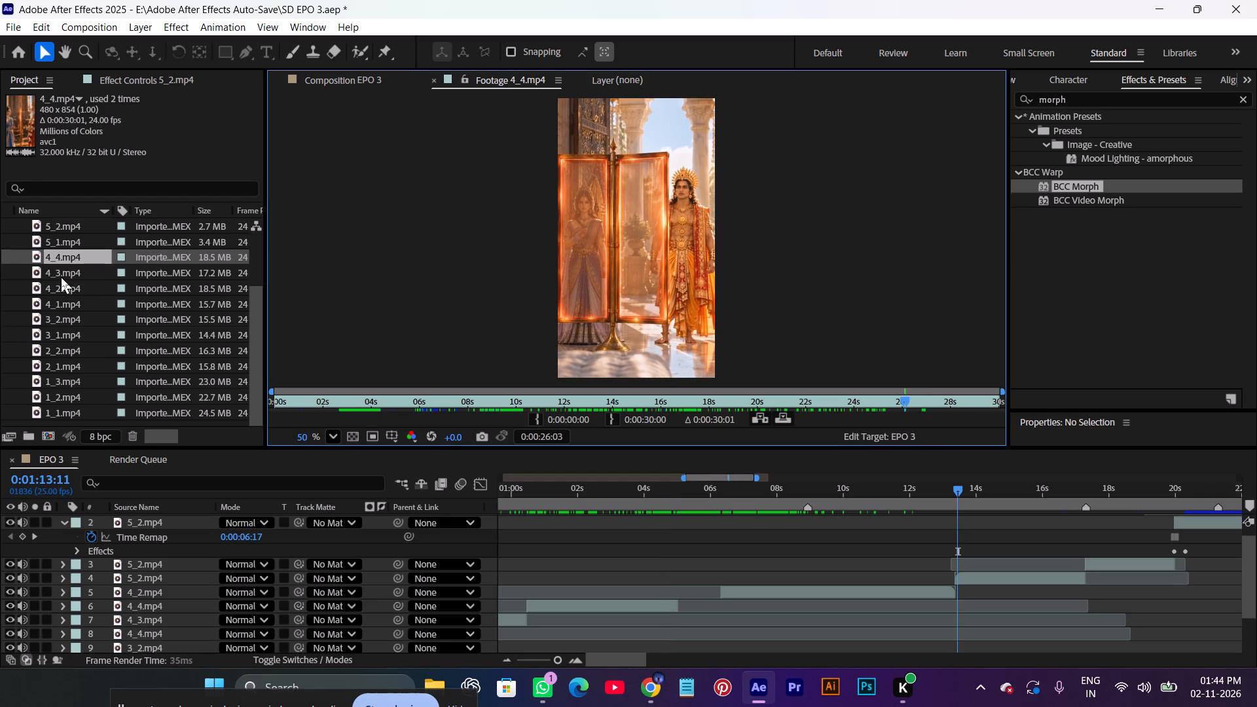
double_click(63, 274)
drag(446, 404, 542, 410)
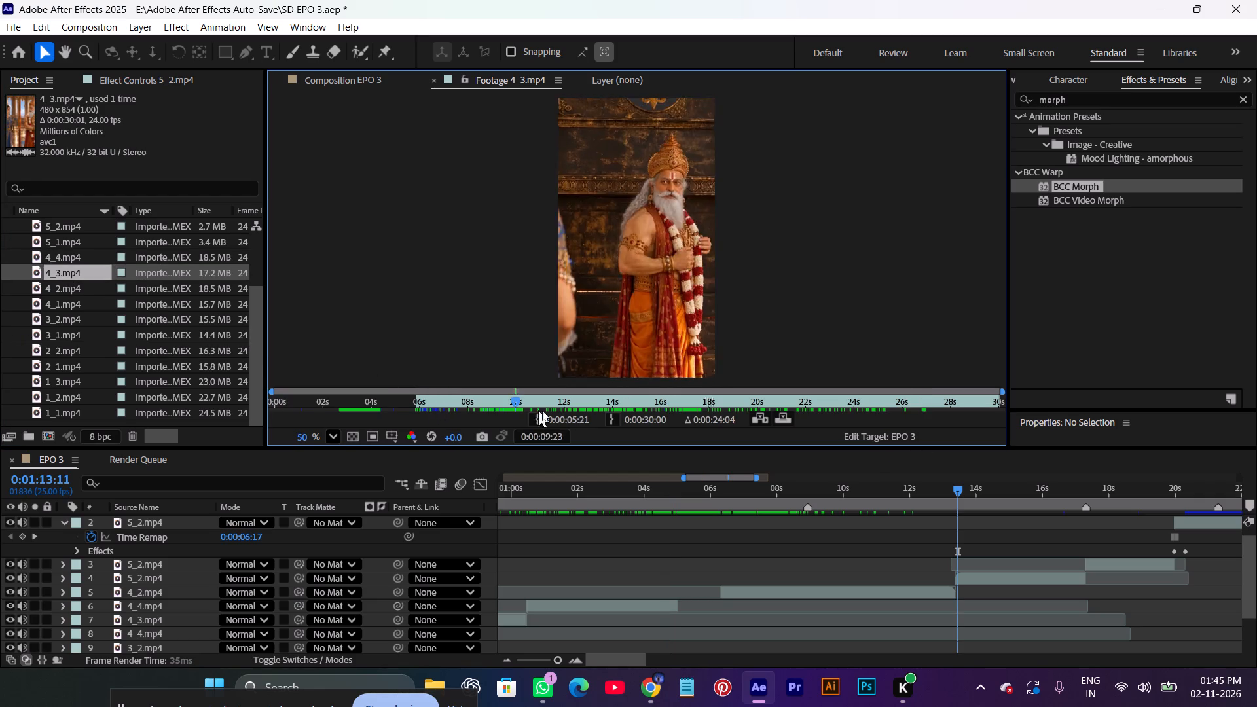
drag(542, 410, 869, 404)
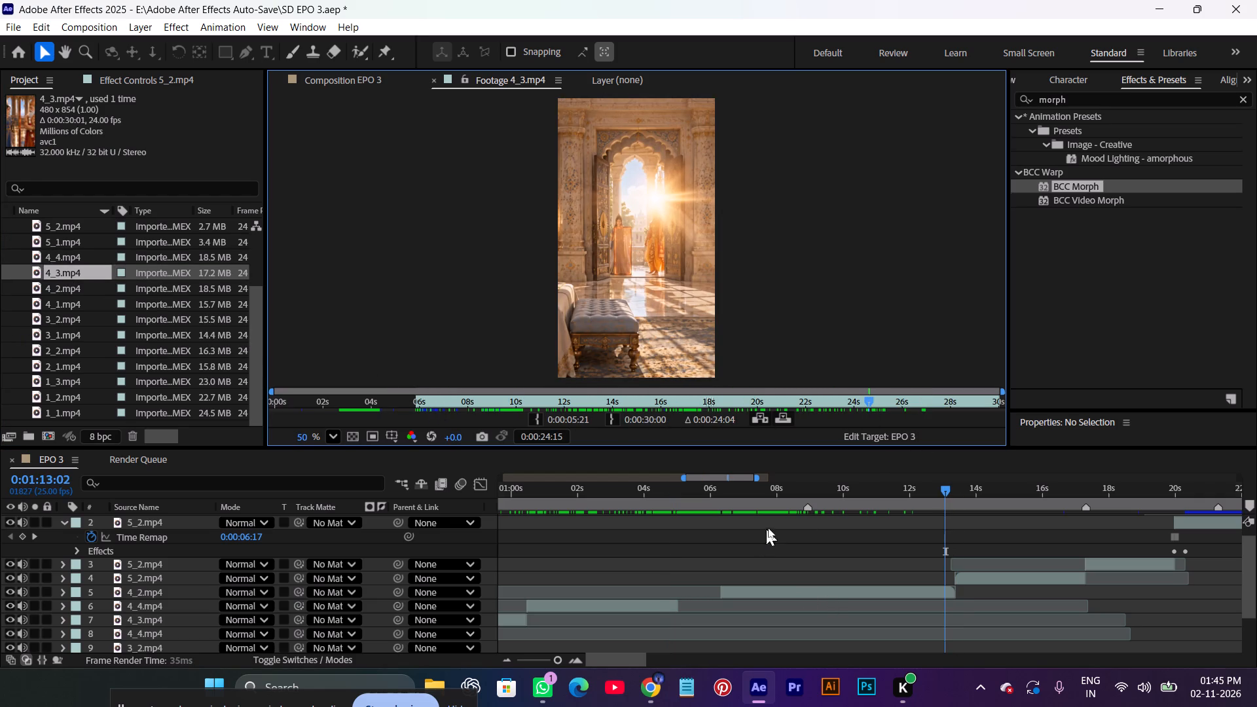
Recheck the shots from about 0:01:05 to 0:01:11 and set the EPO 3 current time to 0:01:05:00, where the 4_4.mp4 shot ends.
drag(949, 489, 733, 613)
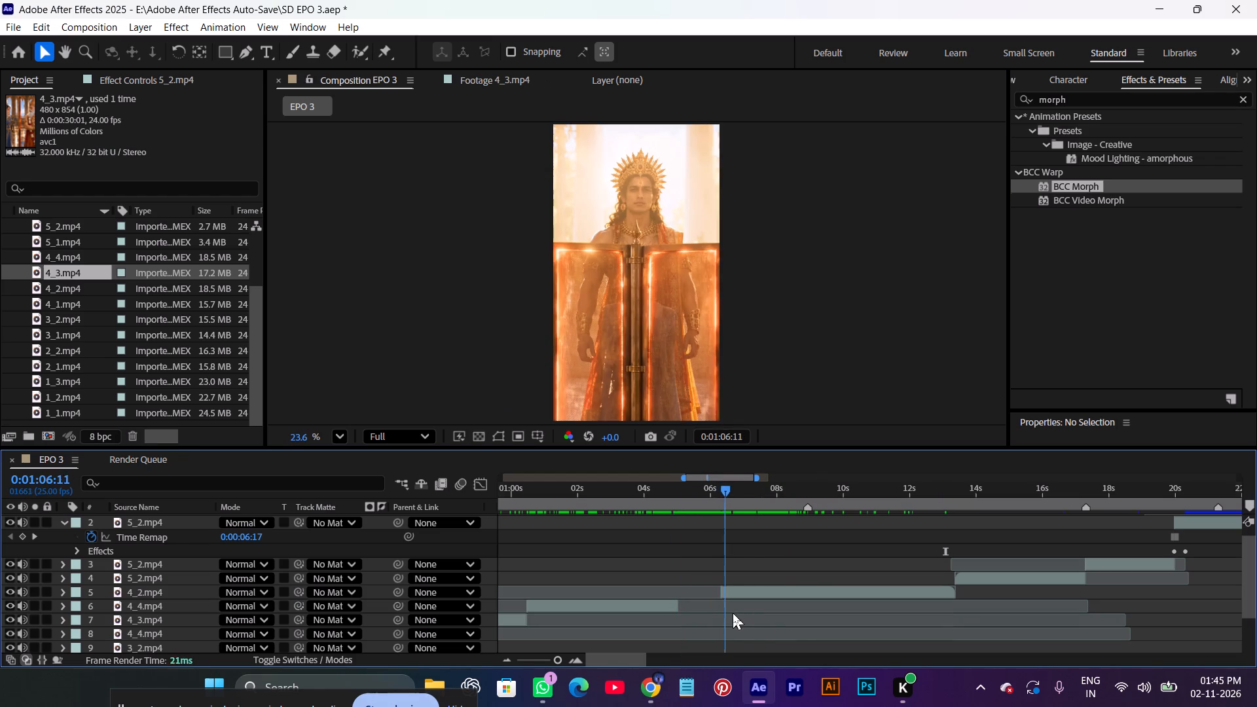
drag(733, 613, 899, 645)
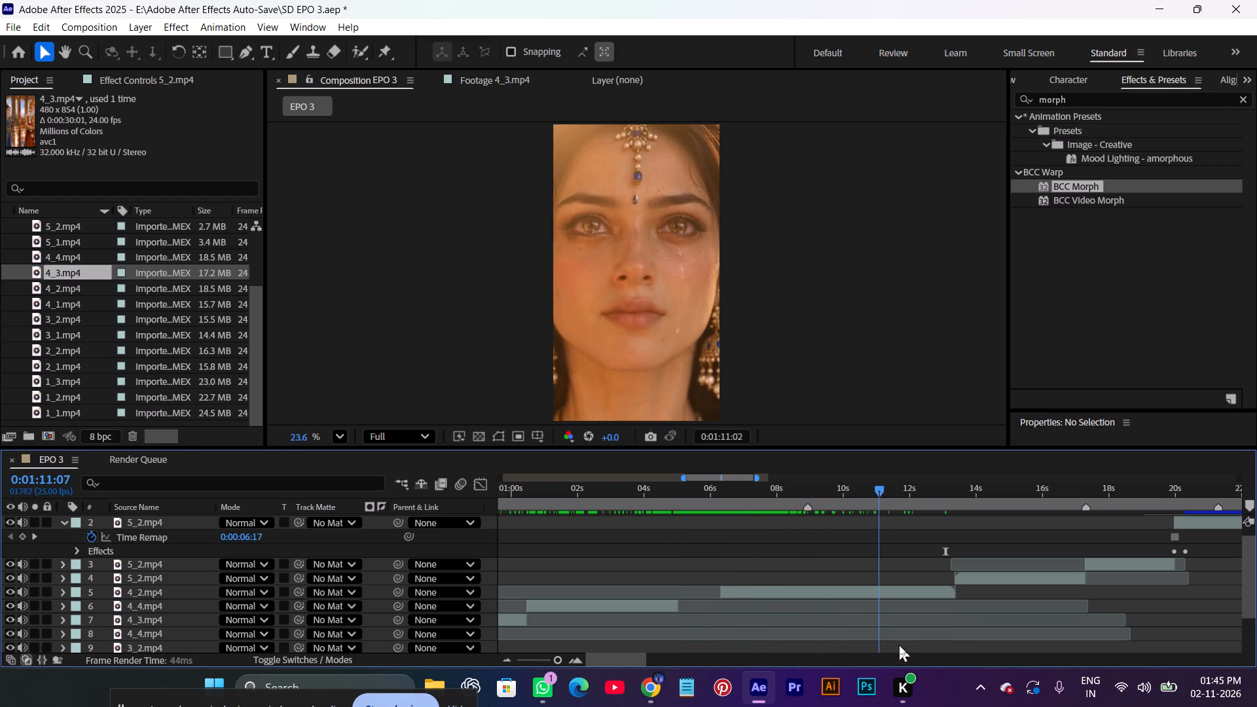
drag(899, 645, 692, 649)
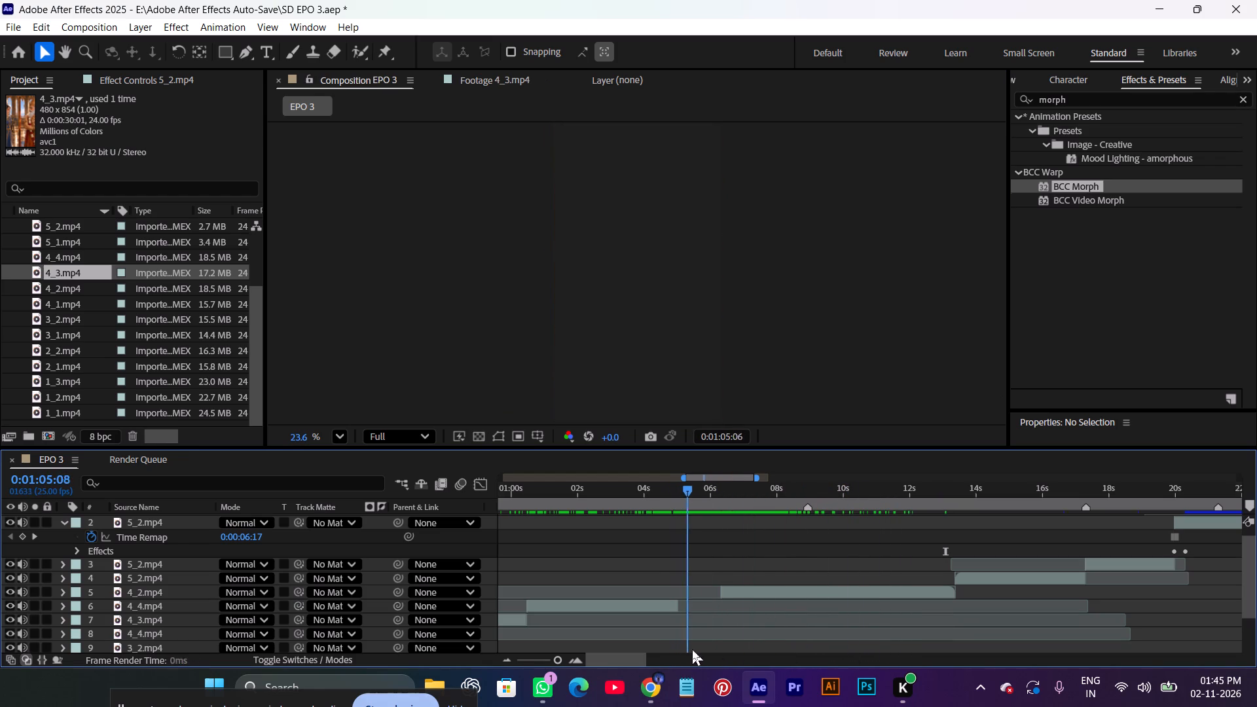
drag(692, 649, 680, 649)
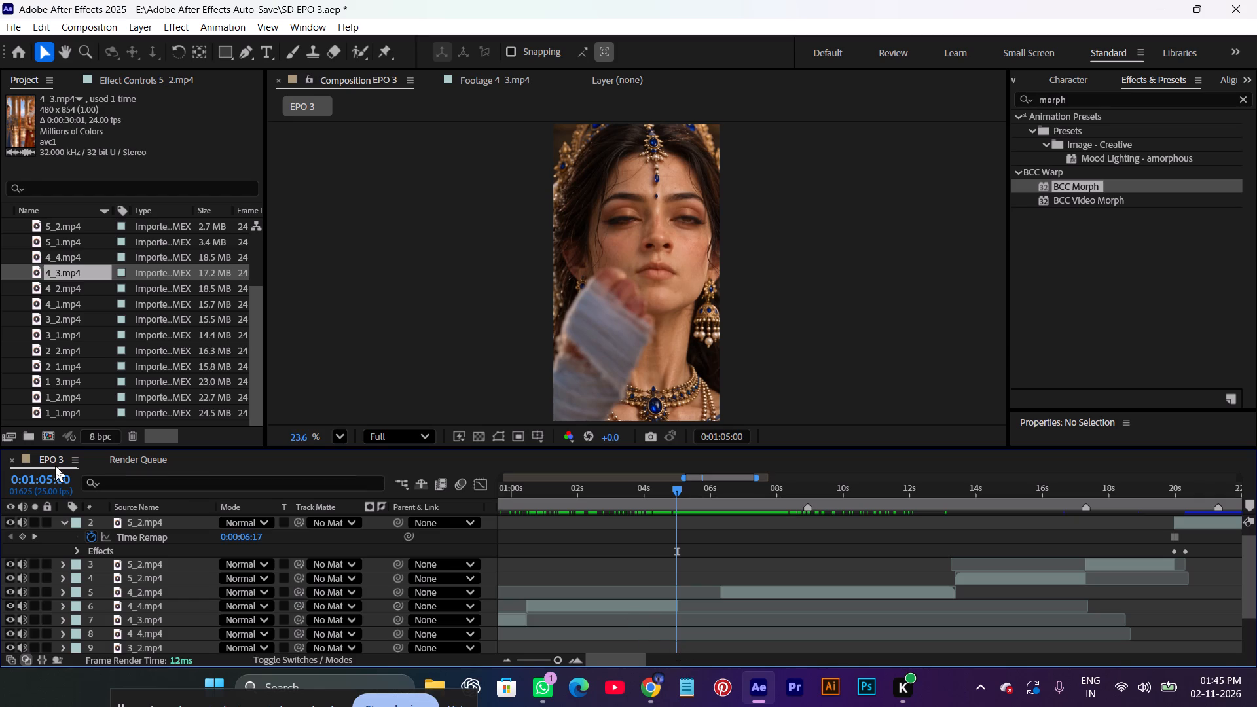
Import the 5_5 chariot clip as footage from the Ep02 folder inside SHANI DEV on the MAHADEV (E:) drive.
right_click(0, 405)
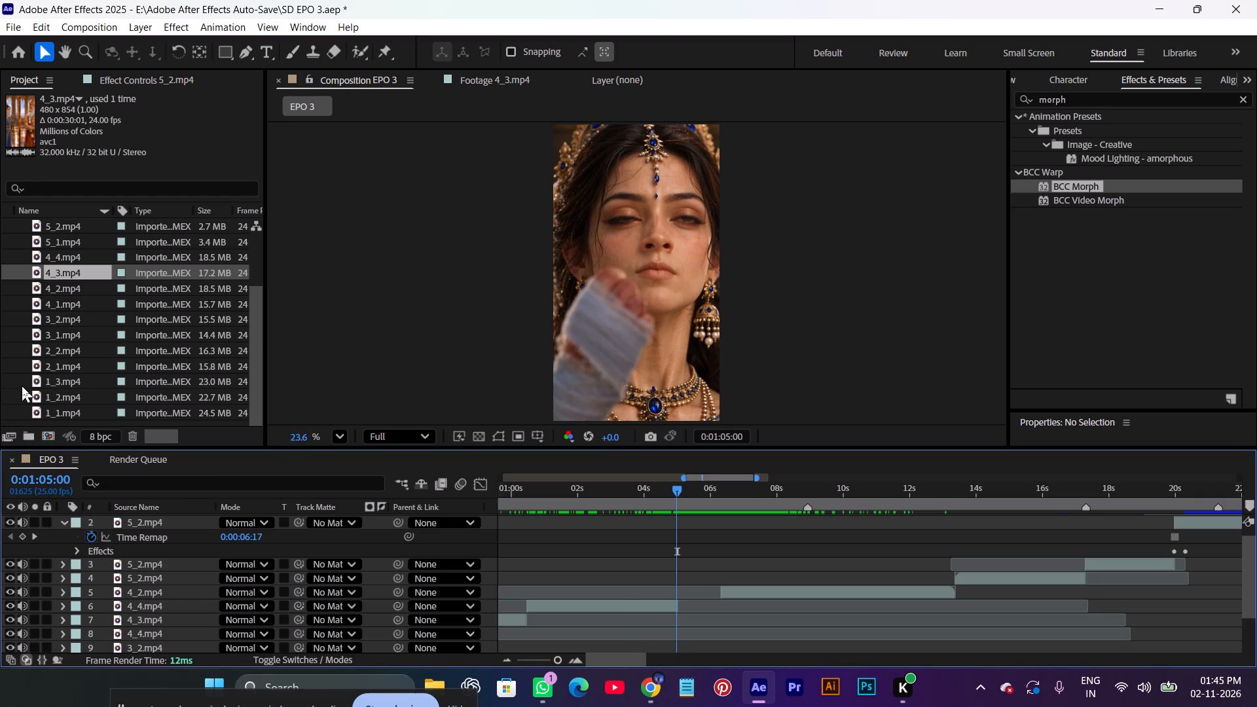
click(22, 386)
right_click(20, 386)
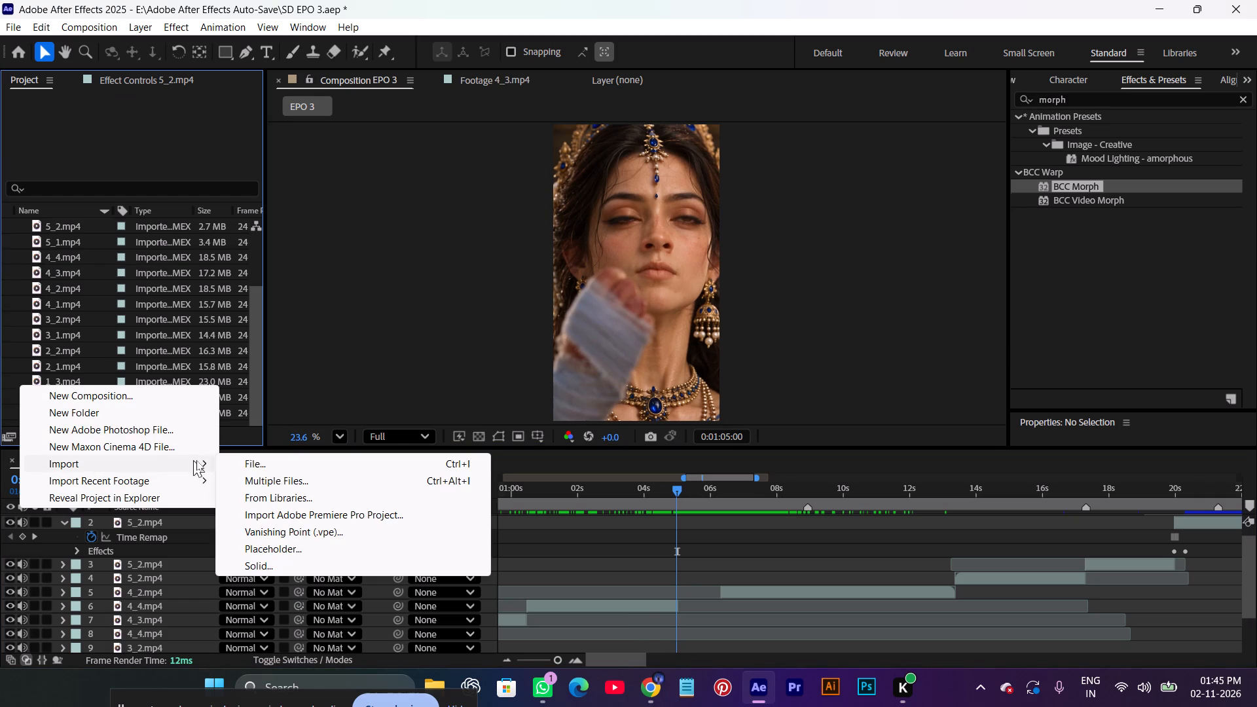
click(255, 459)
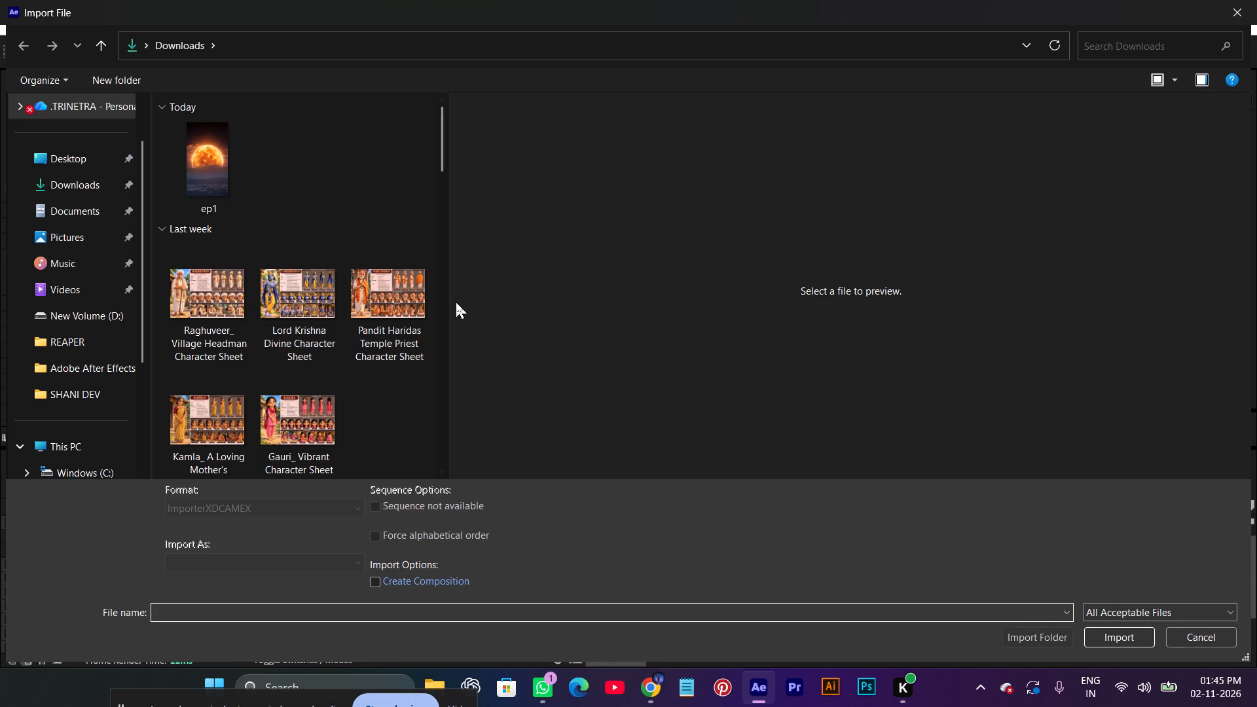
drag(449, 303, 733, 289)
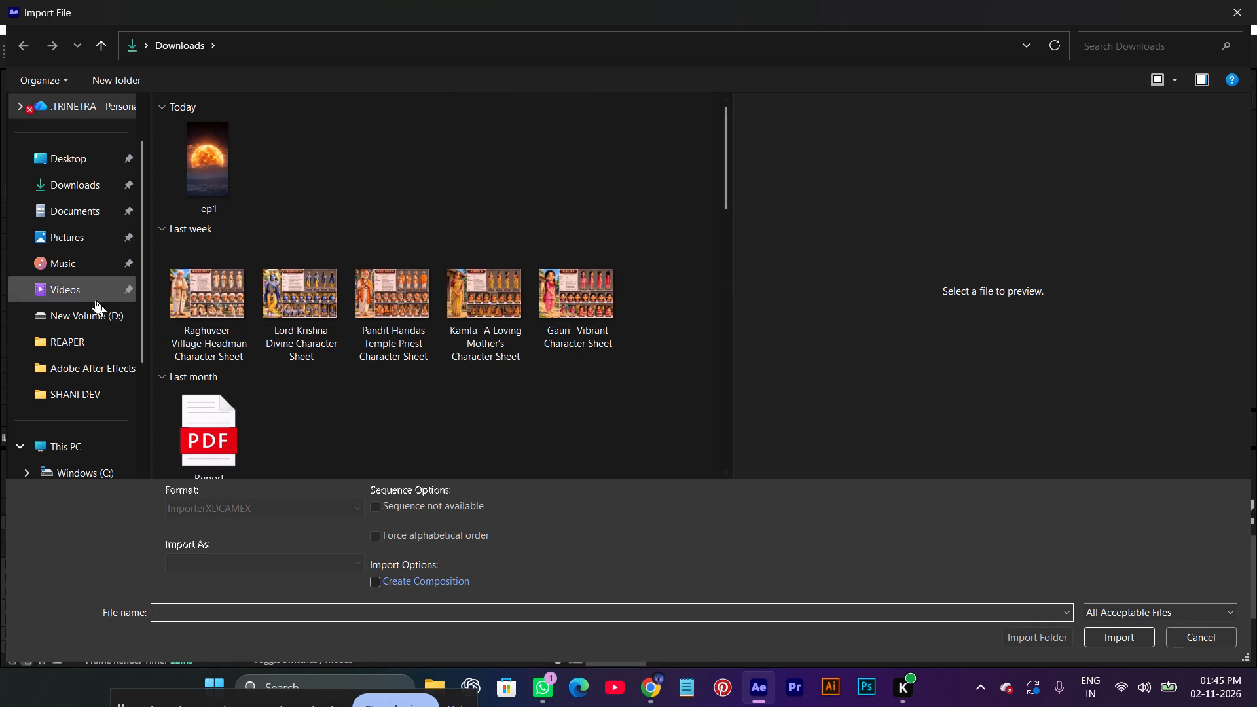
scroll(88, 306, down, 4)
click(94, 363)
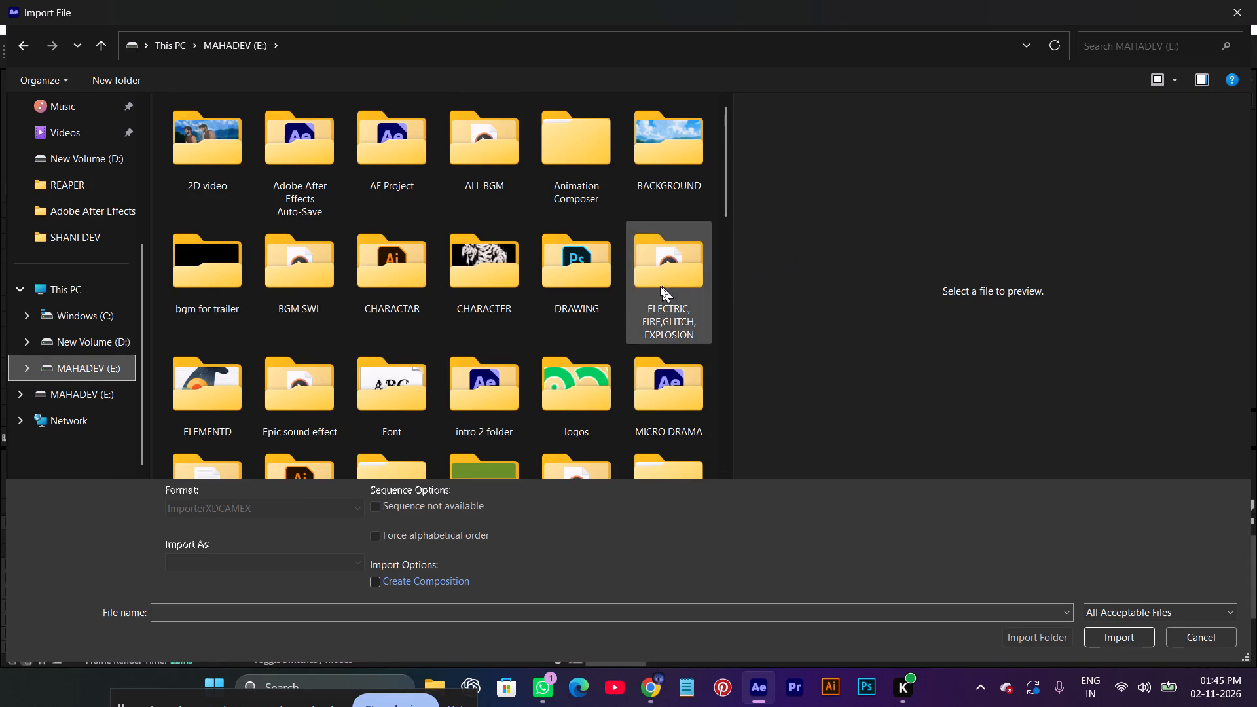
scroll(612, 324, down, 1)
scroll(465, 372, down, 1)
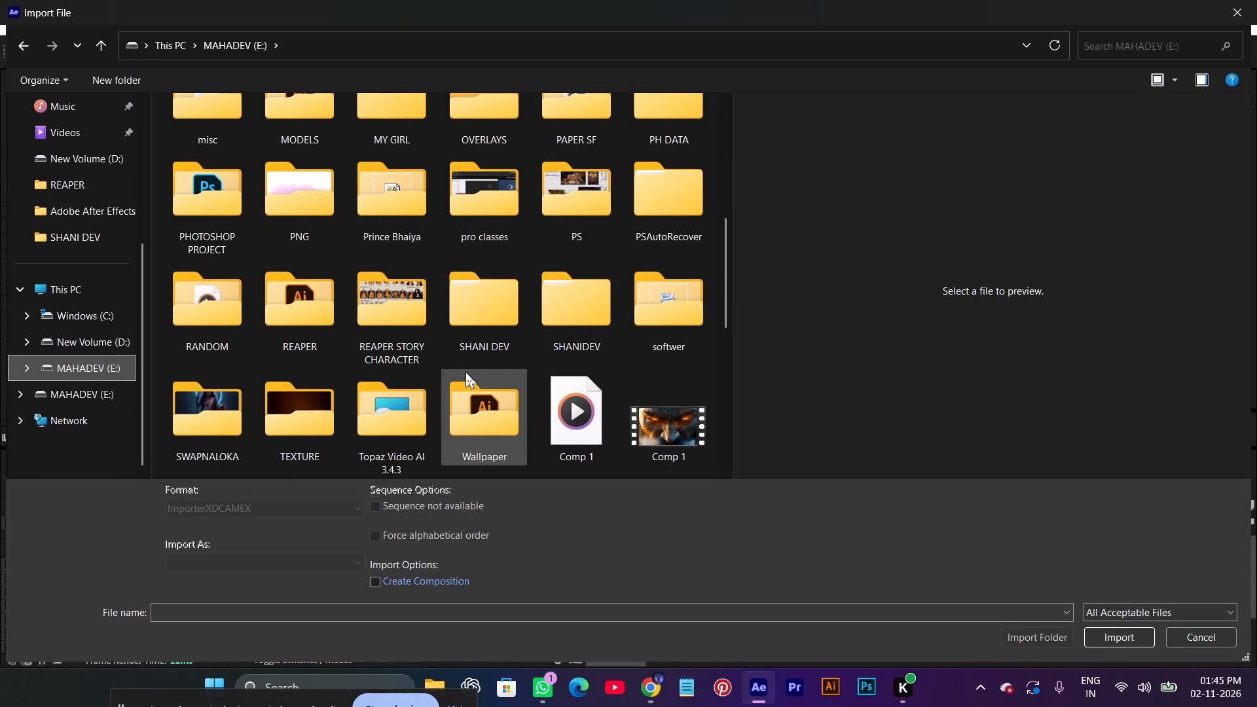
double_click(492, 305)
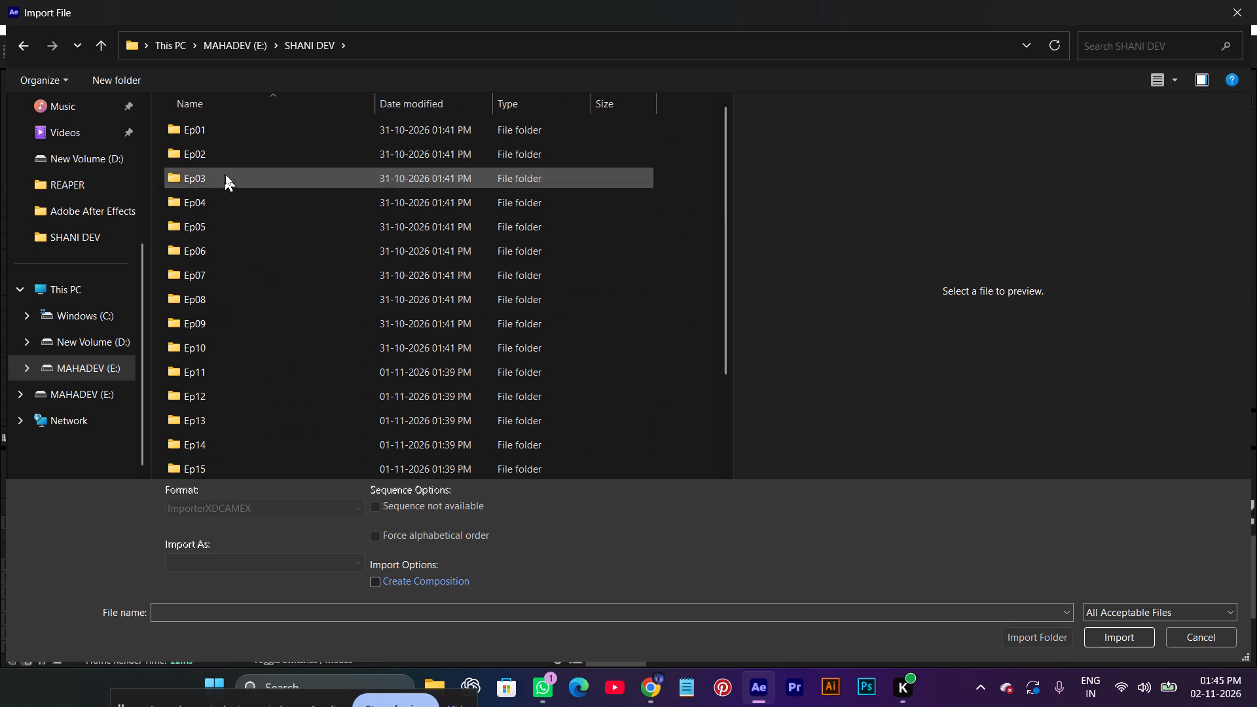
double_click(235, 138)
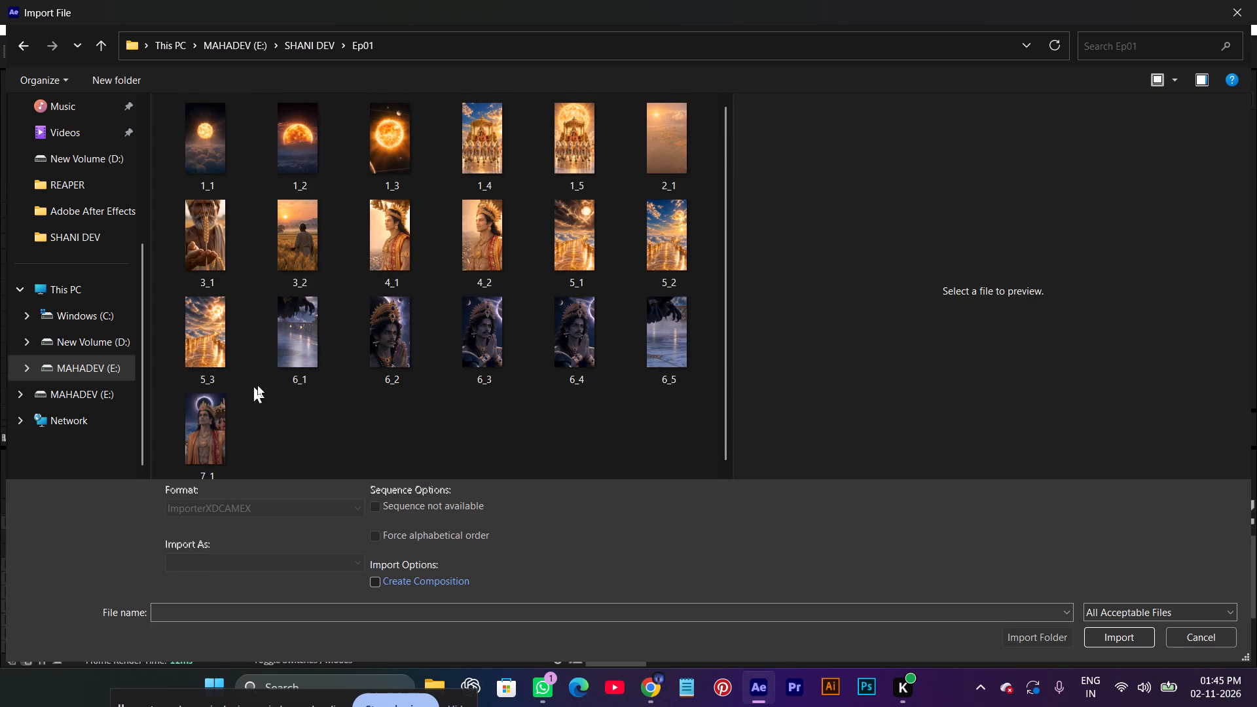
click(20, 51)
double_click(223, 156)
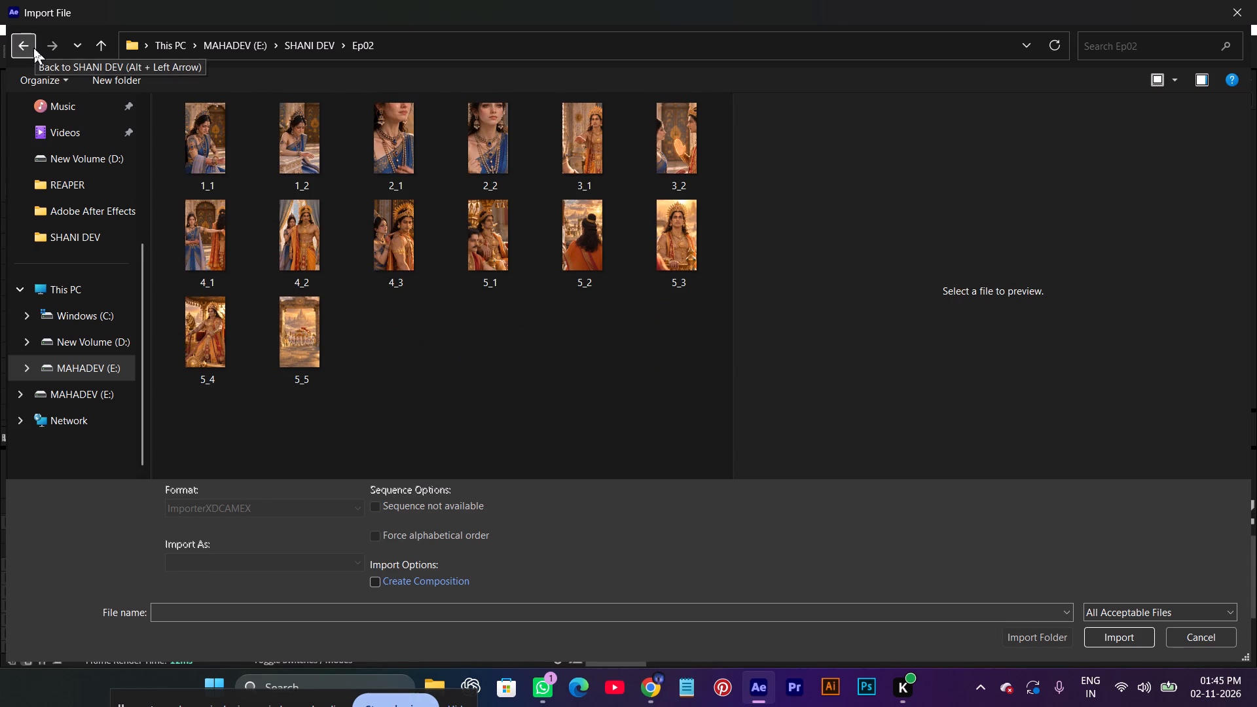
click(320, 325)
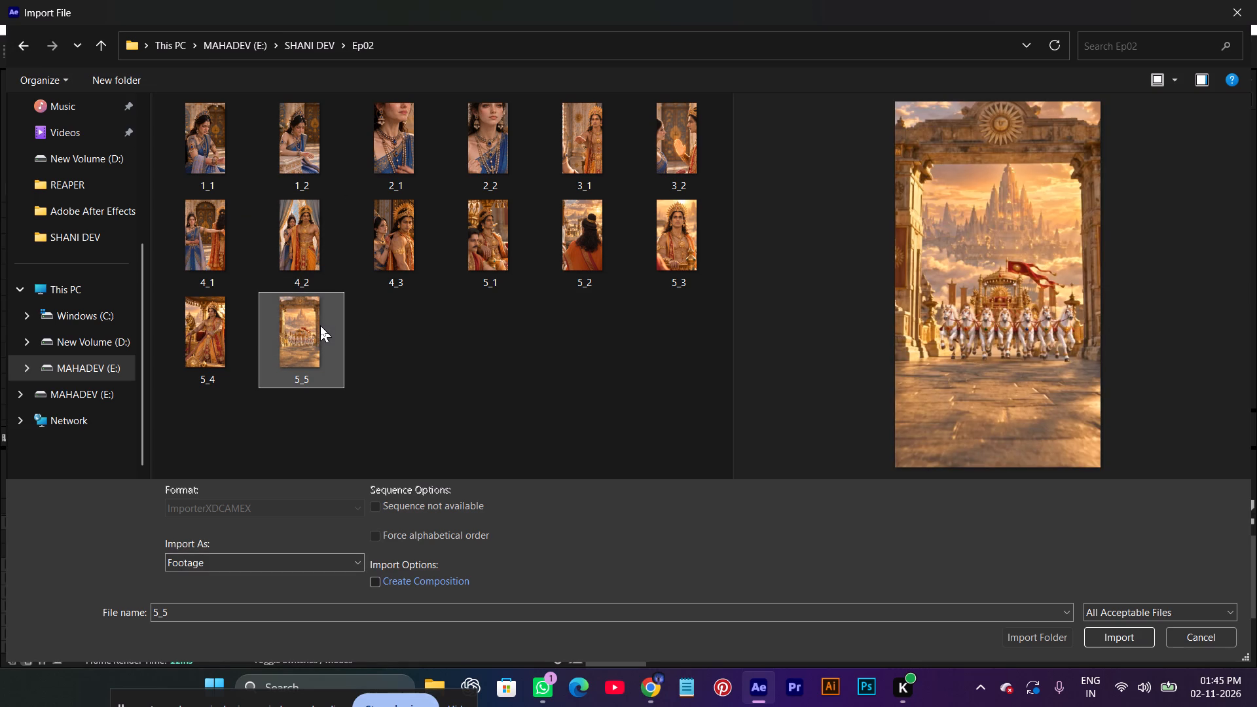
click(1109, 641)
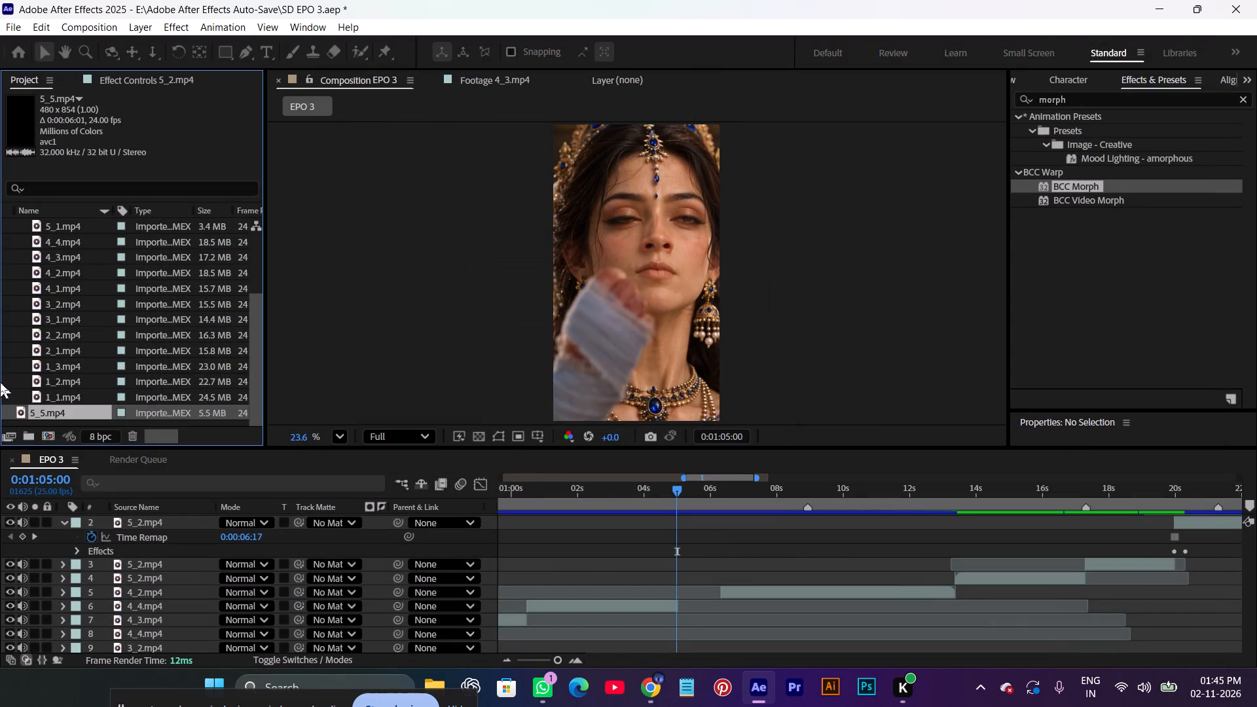
Review the imported 5_5.mp4 footage, scrubbing from its start to about 0:00:04:11, as a candidate for the gap.
scroll(52, 378, down, 1)
double_click(46, 410)
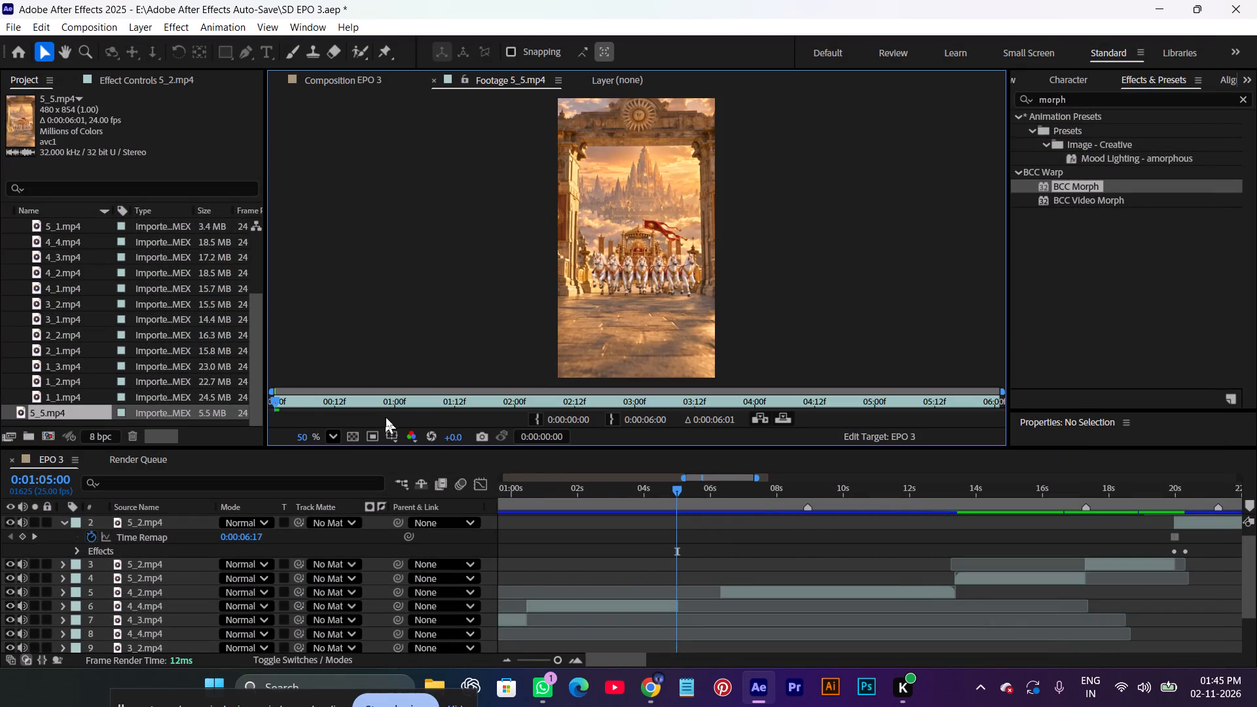
drag(285, 394, 391, 410)
drag(272, 403, 276, 403)
drag(276, 403, 746, 379)
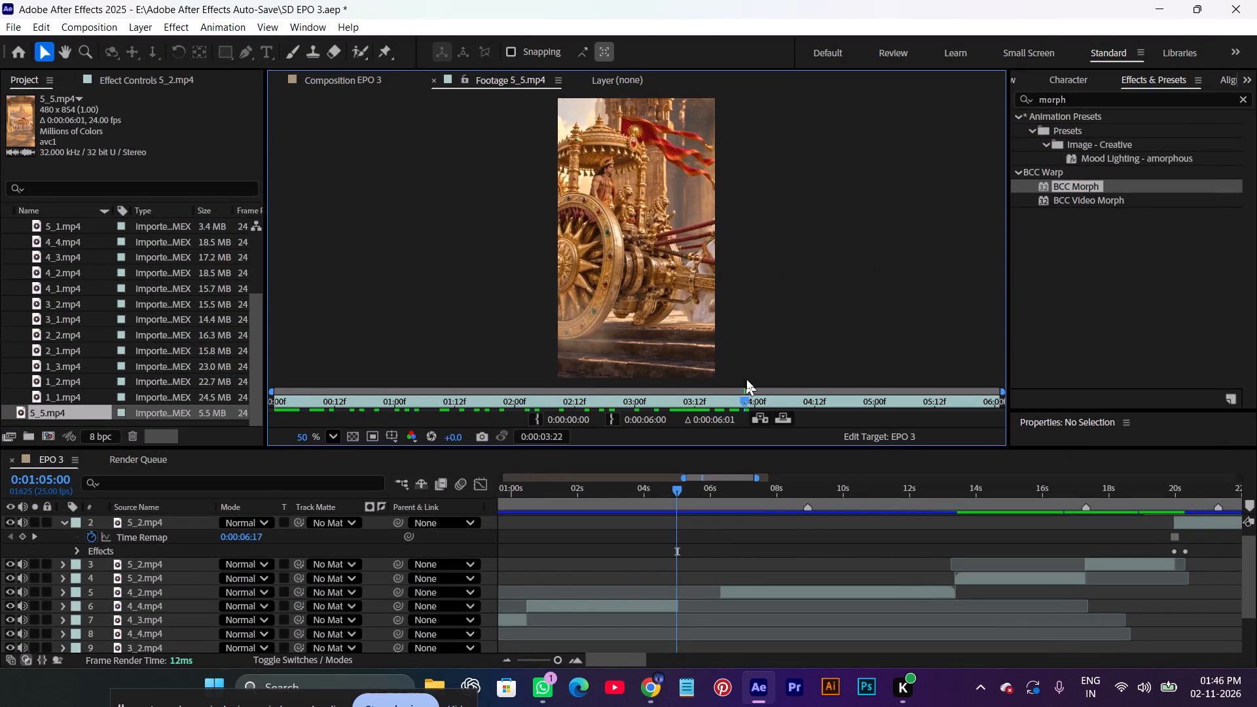
drag(746, 379, 650, 405)
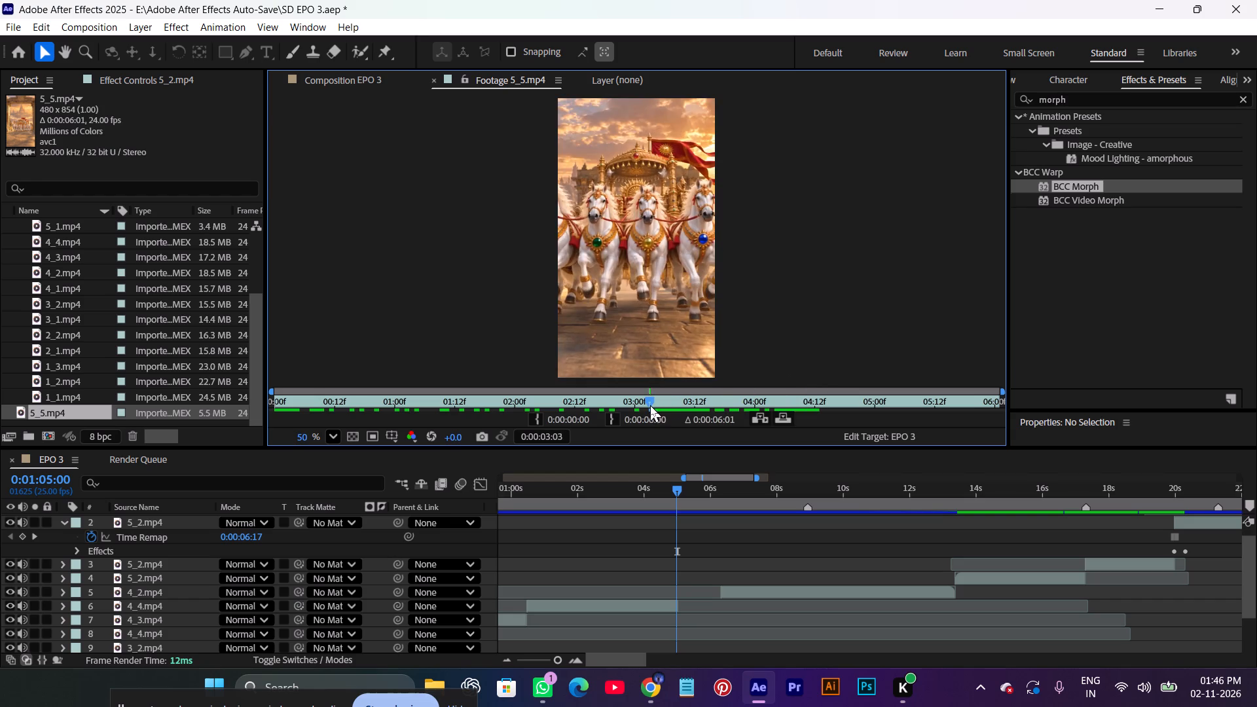
drag(650, 405, 758, 409)
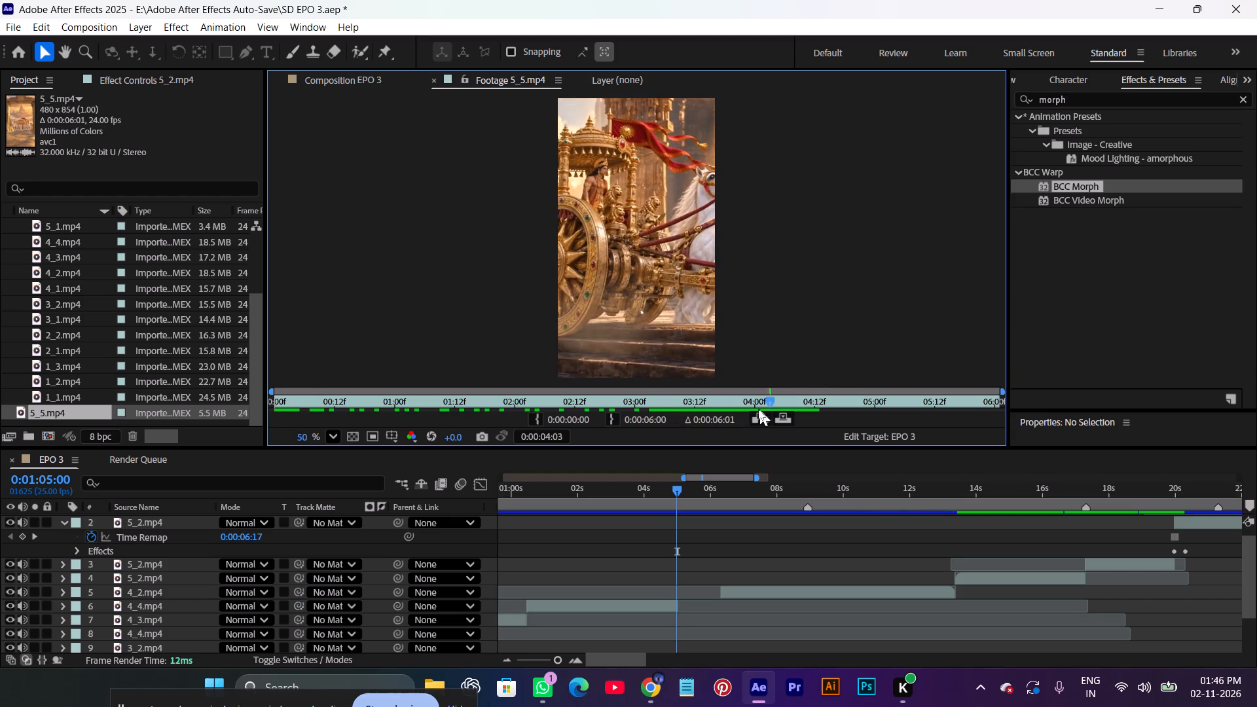
drag(758, 409, 800, 423)
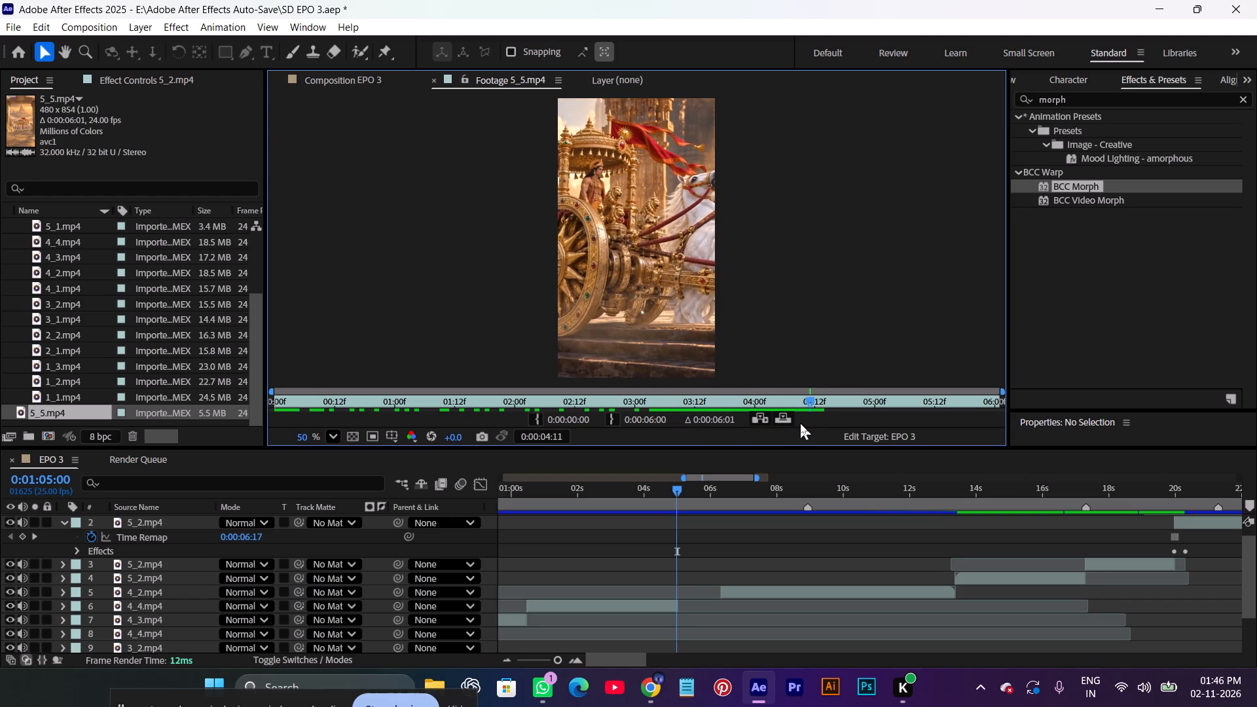
drag(800, 423, 794, 420)
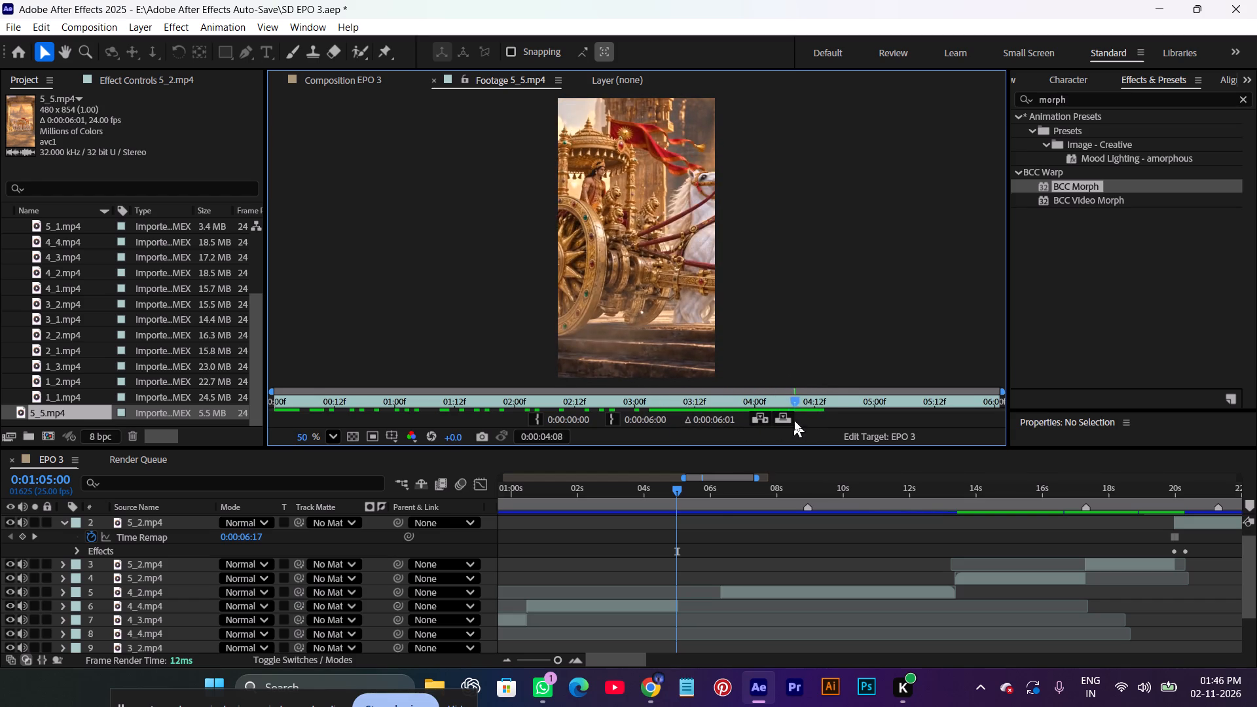
drag(794, 420, 570, 429)
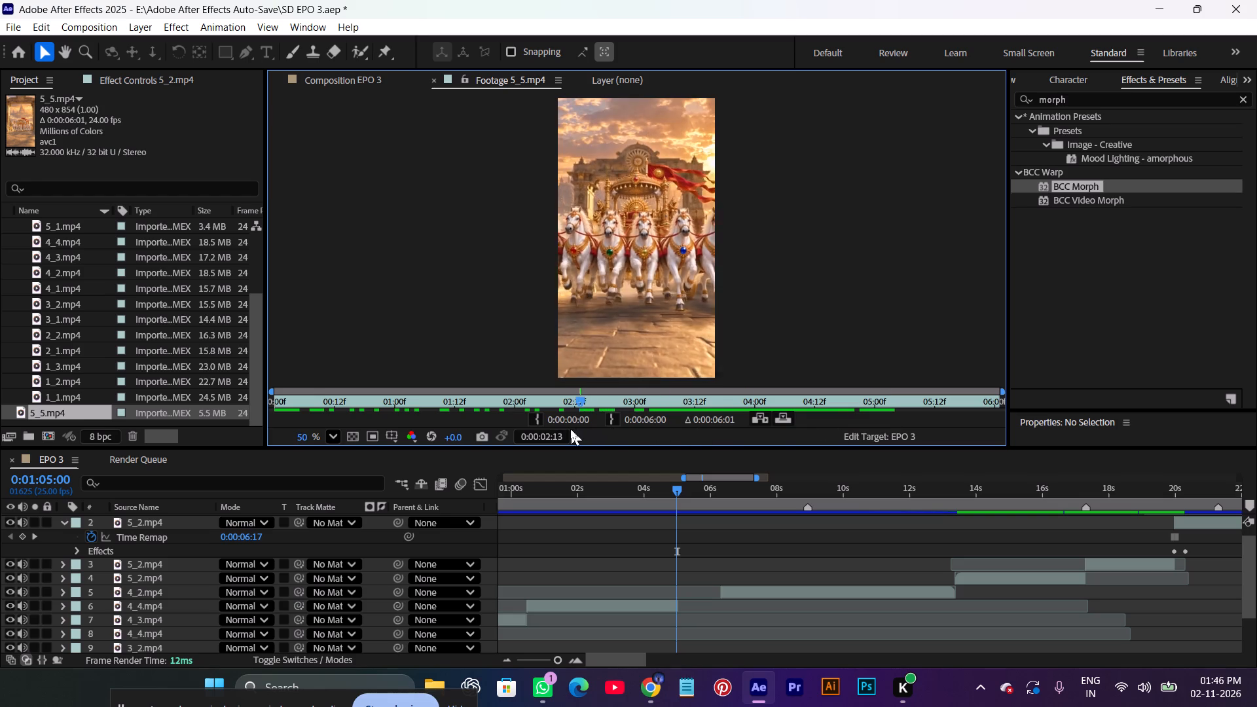
drag(570, 429, 726, 426)
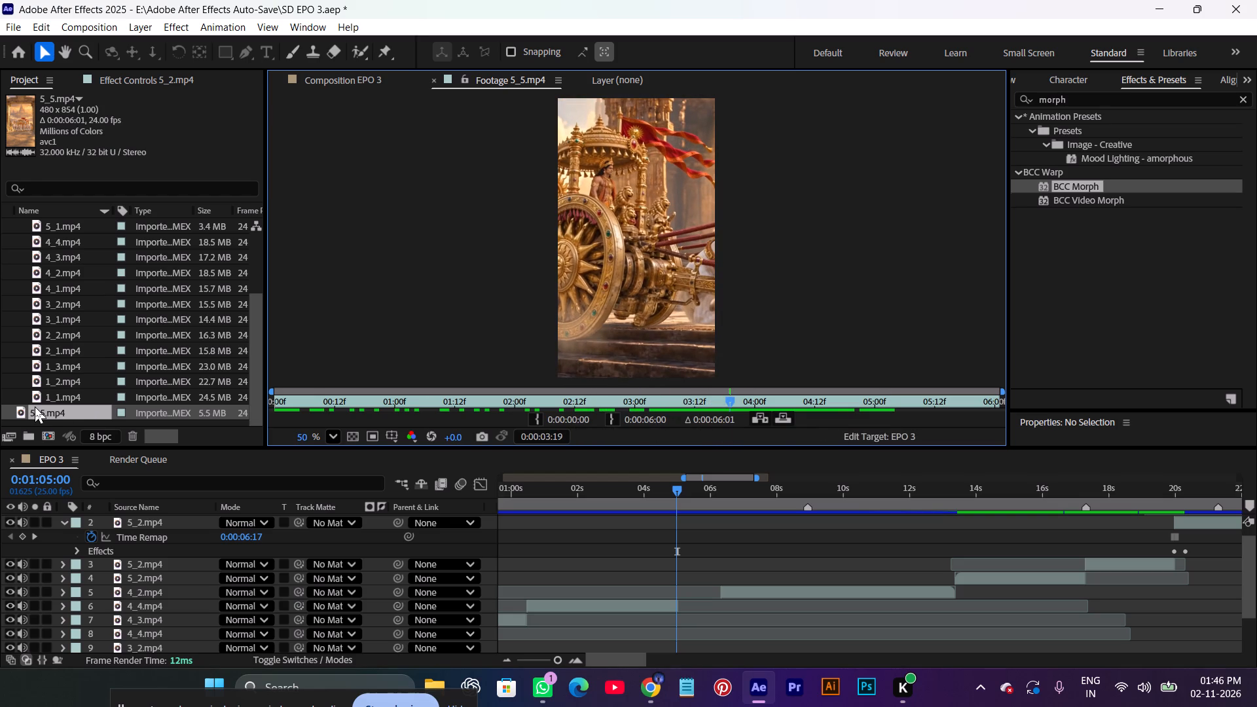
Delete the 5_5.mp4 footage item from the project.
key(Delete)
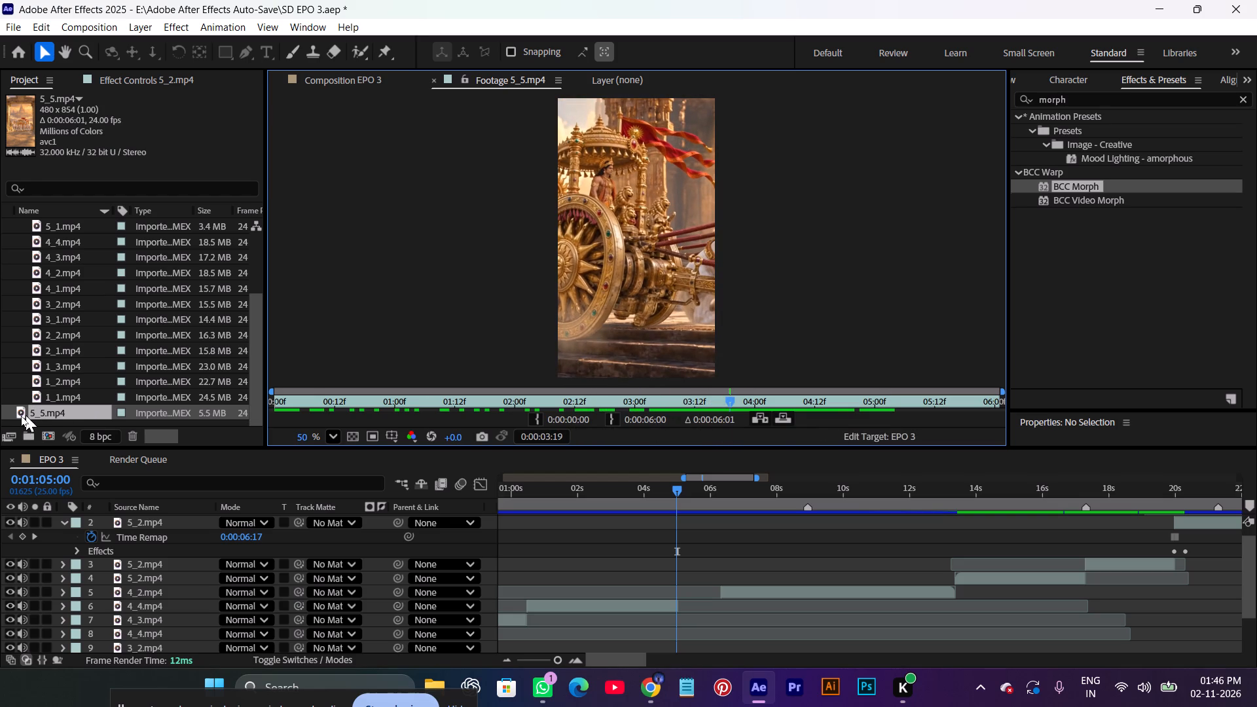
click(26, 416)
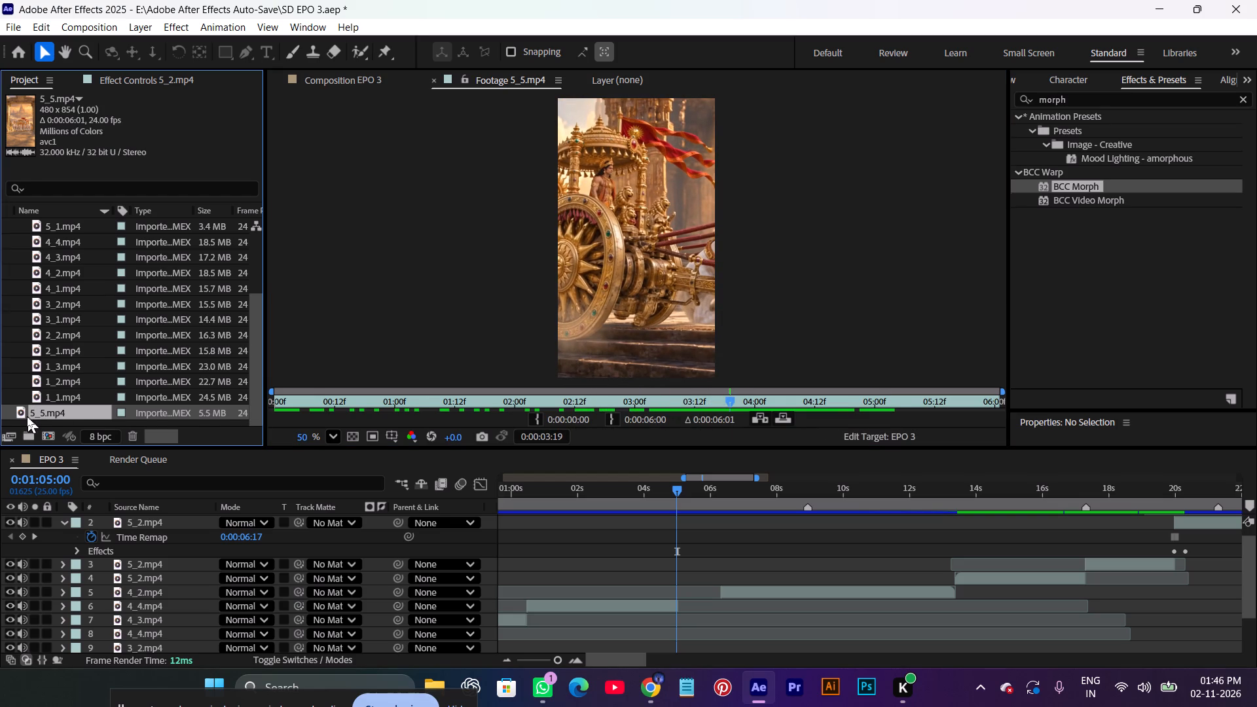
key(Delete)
Start another file import and browse the Ep05 and Ep04 folders in SHANI DEV for a suitable shot.
right_click(22, 401)
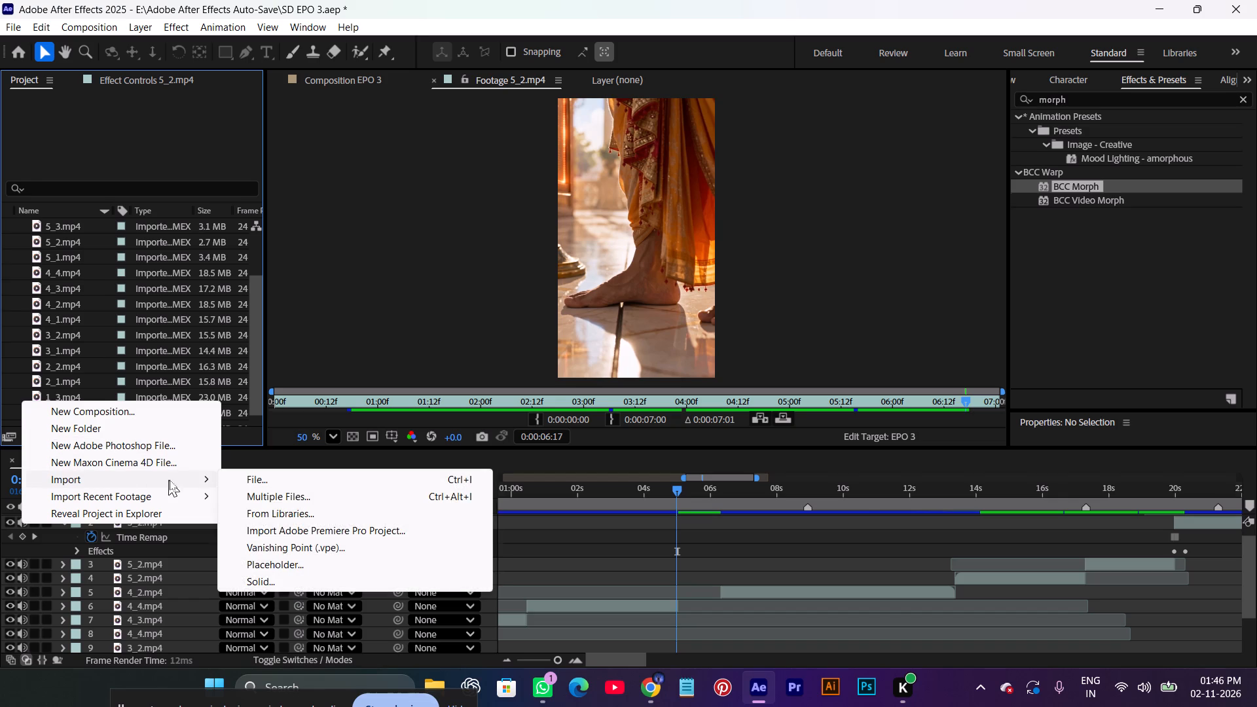
click(240, 479)
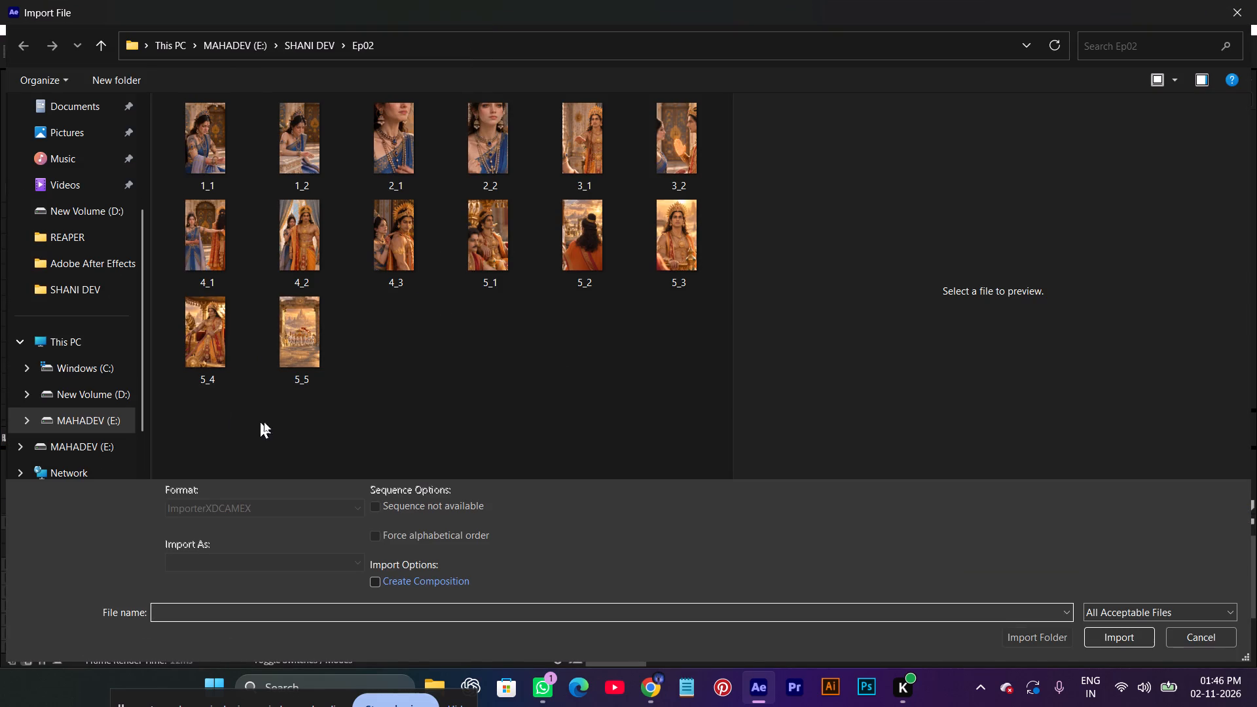
click(22, 51)
click(441, 341)
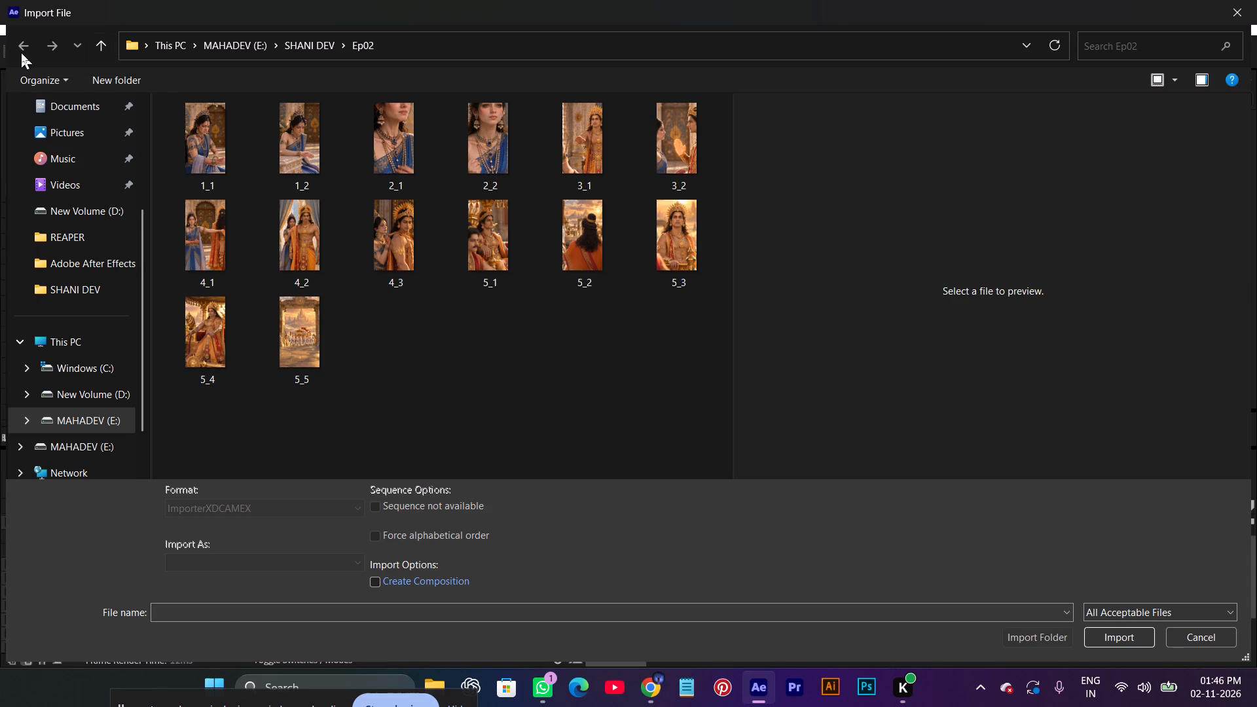
click(110, 412)
scroll(554, 314, down, 1)
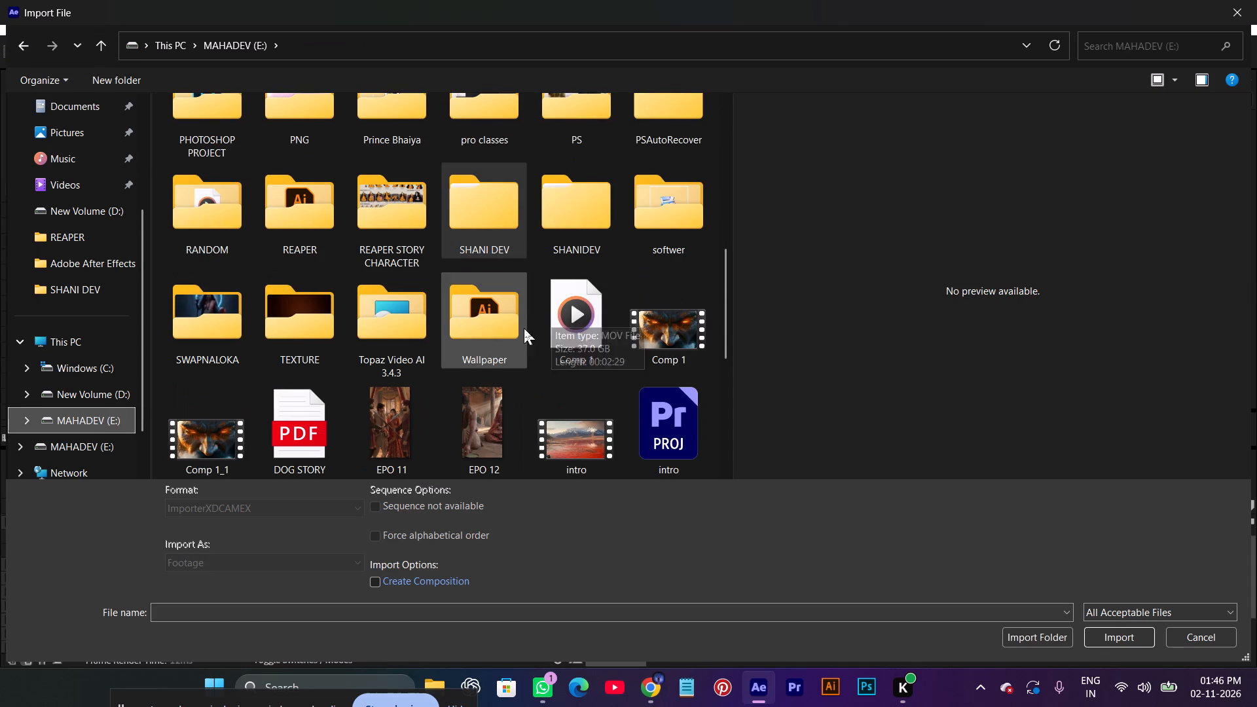
double_click(465, 221)
scroll(312, 308, down, 1)
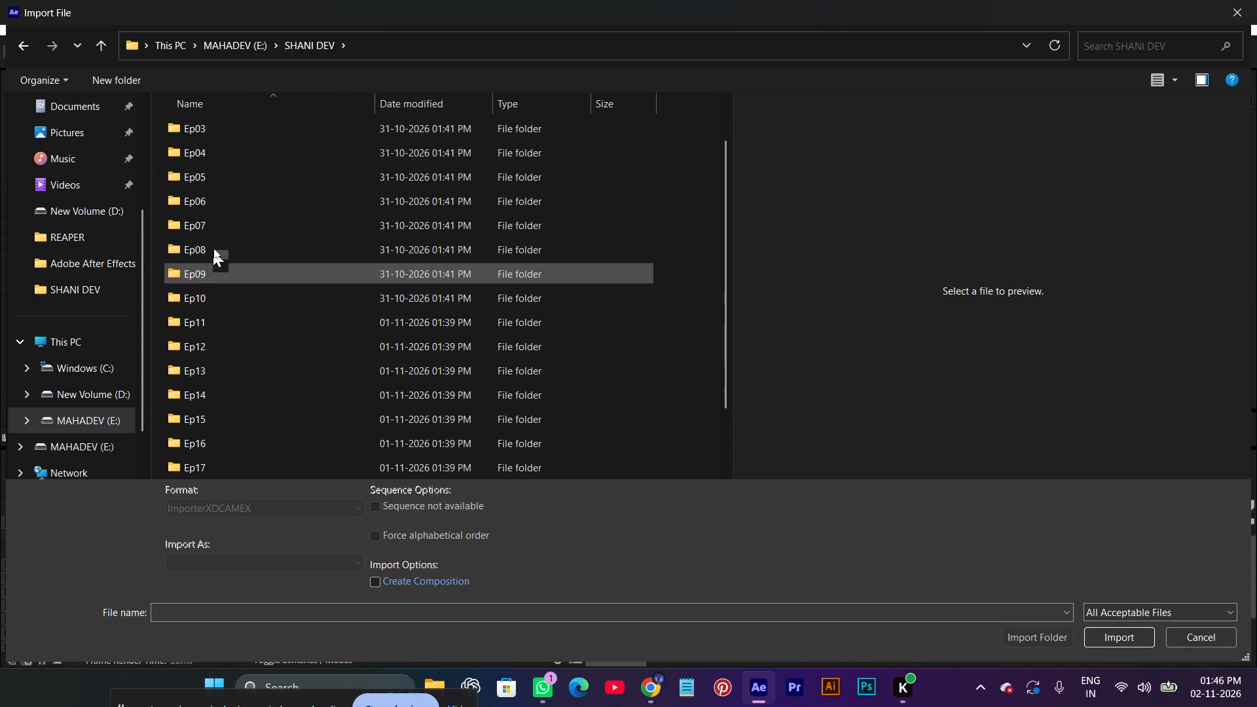
scroll(211, 211, up, 2)
double_click(205, 233)
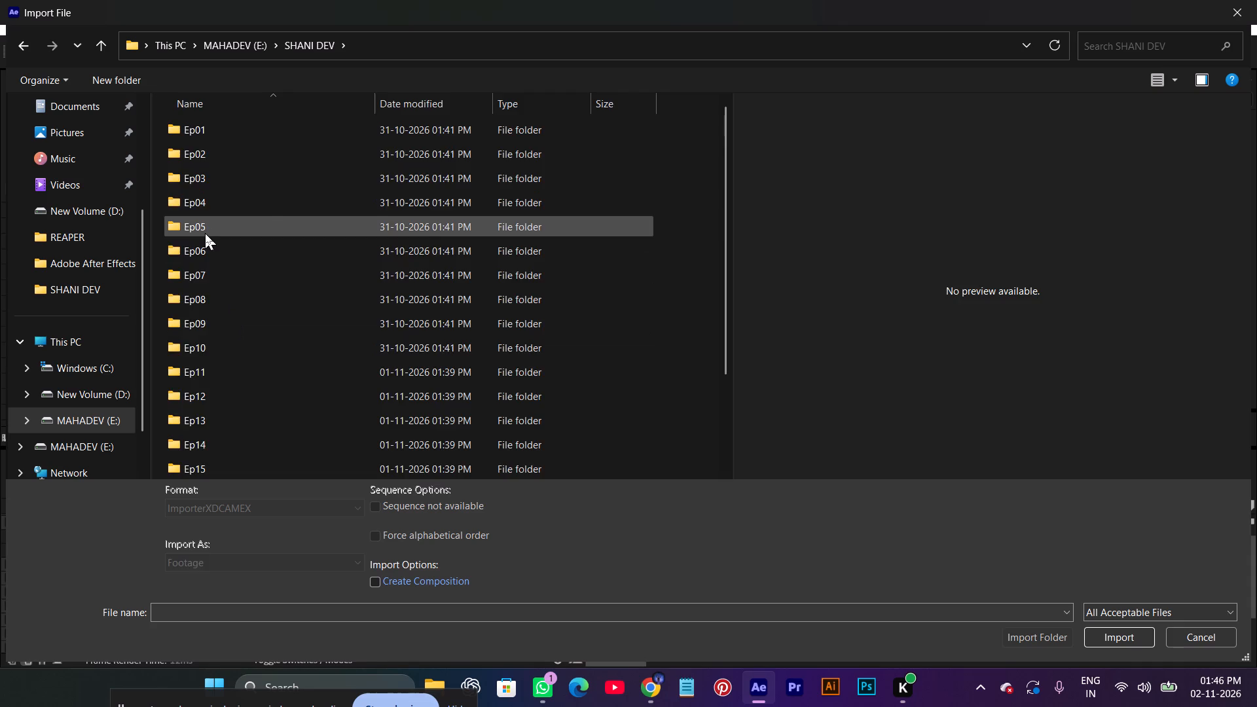
click(23, 44)
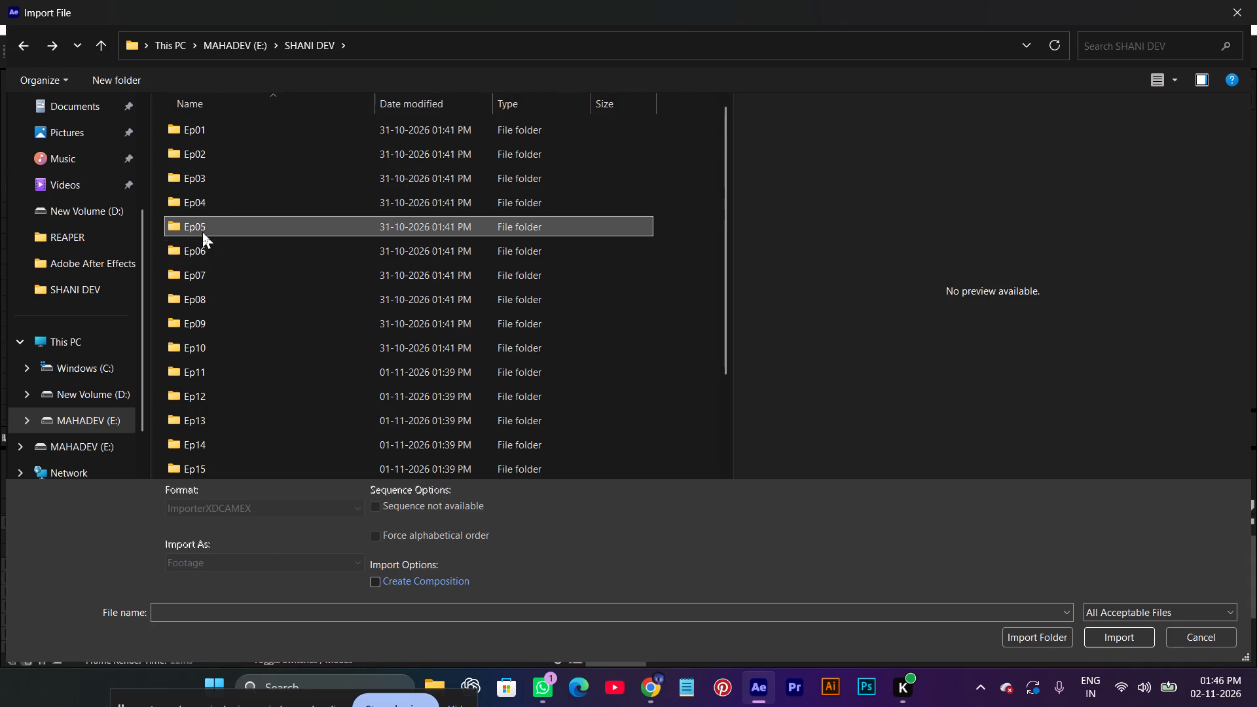
double_click(217, 206)
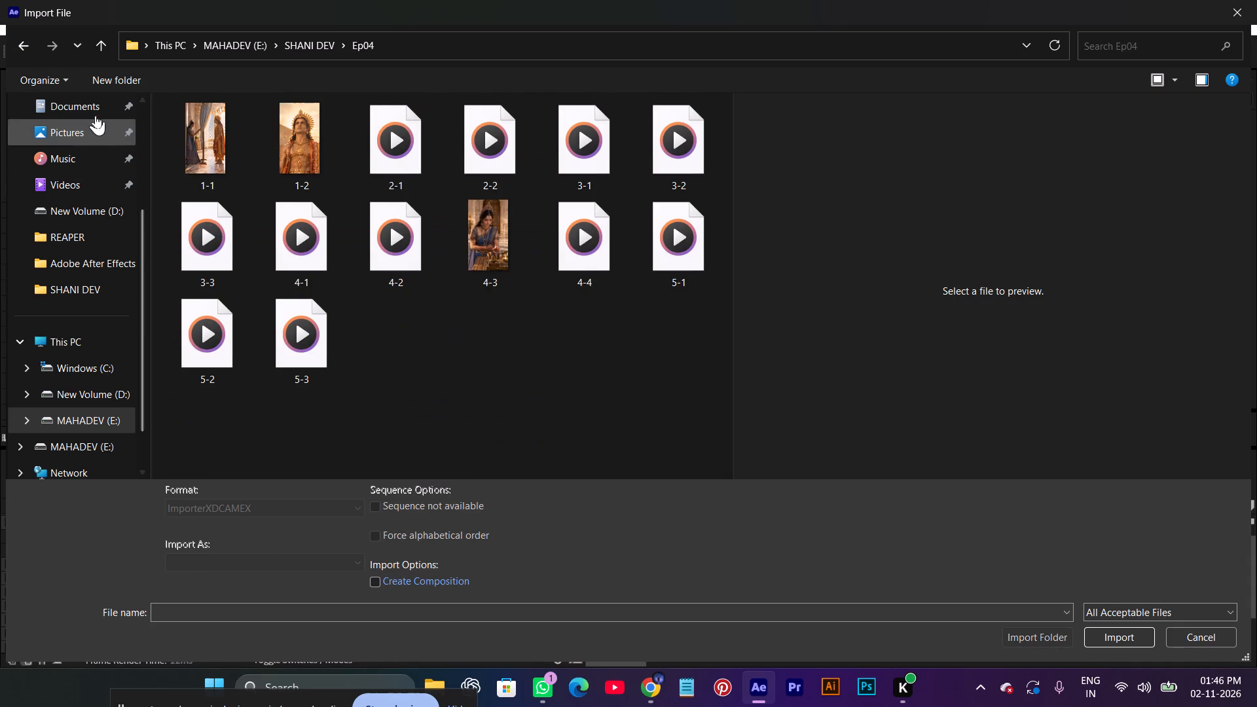
click(25, 51)
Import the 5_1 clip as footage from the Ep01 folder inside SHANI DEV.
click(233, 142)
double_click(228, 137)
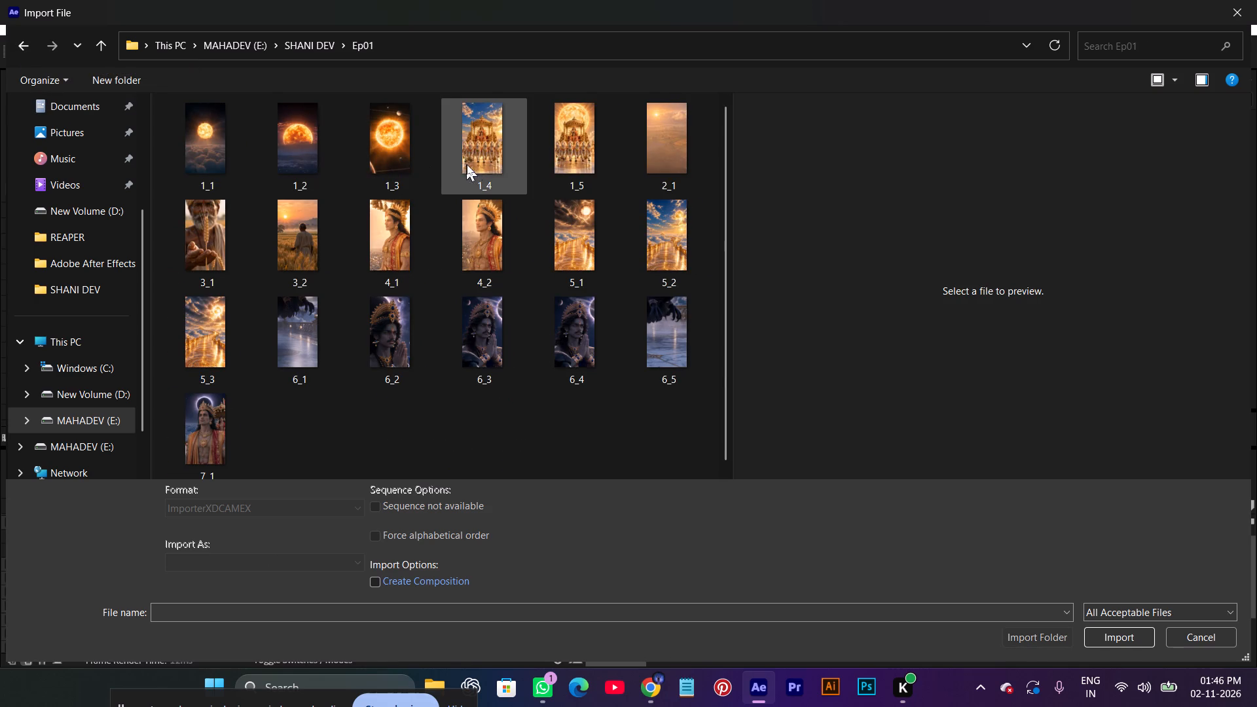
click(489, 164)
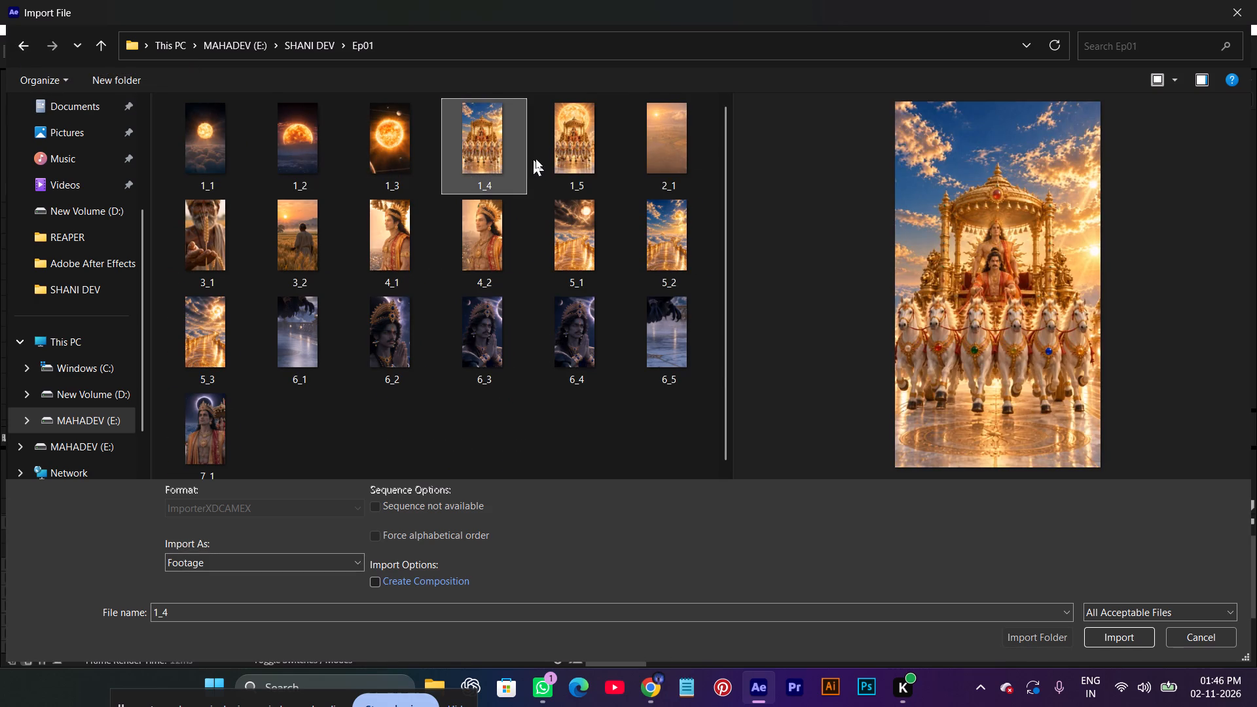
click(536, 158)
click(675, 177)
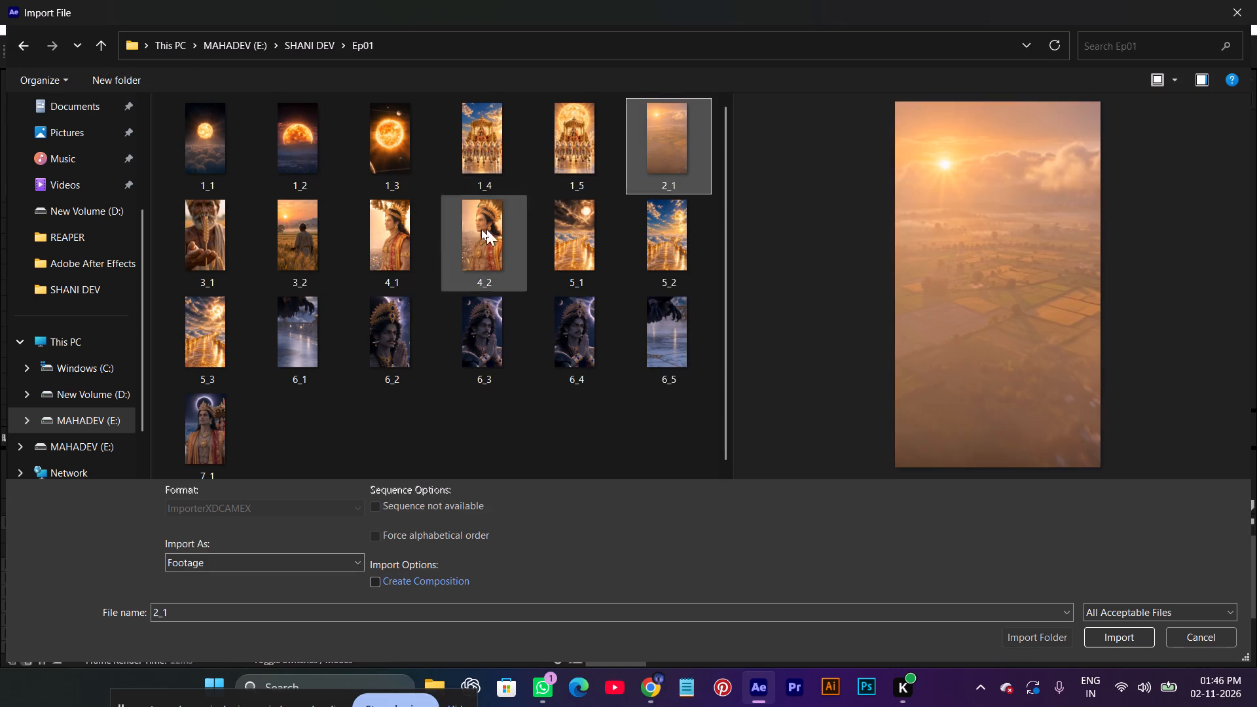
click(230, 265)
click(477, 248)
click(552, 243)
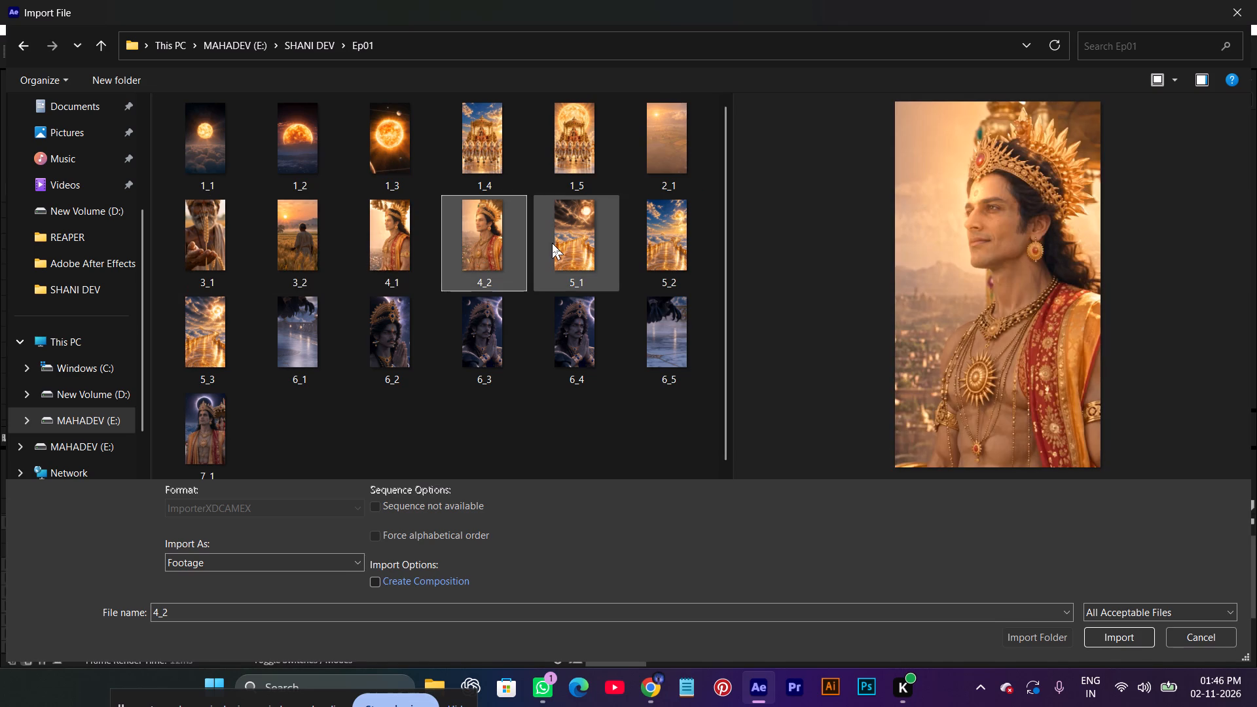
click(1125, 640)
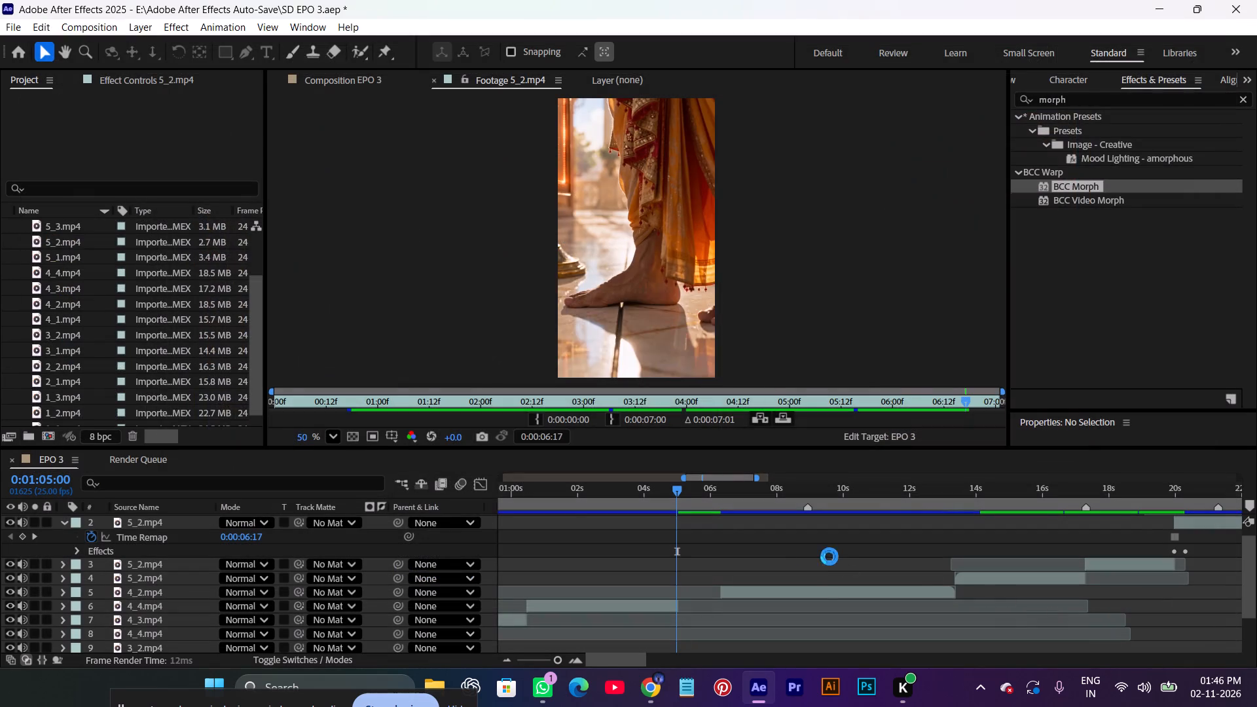
Review the newly imported 5_1.mp4 footage, scrubbing through its opening seconds as a candidate for the gap.
scroll(75, 347, down, 1)
double_click(69, 409)
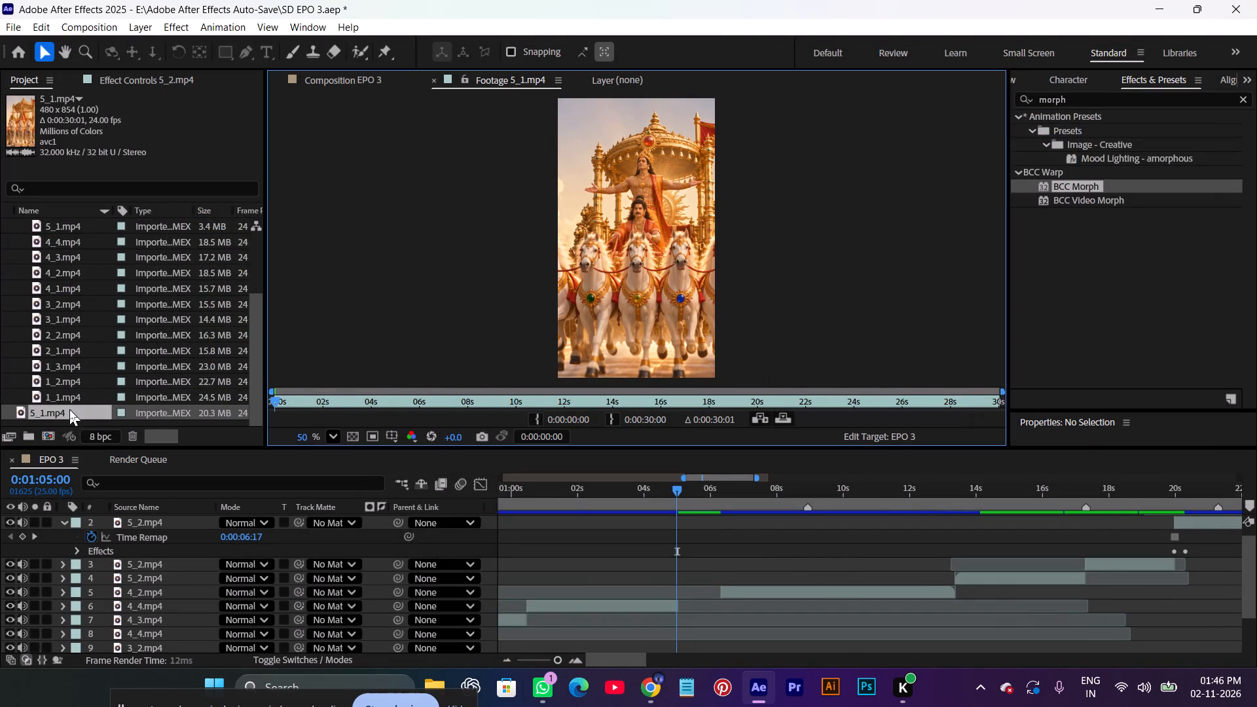
drag(291, 394, 346, 413)
drag(274, 396, 316, 406)
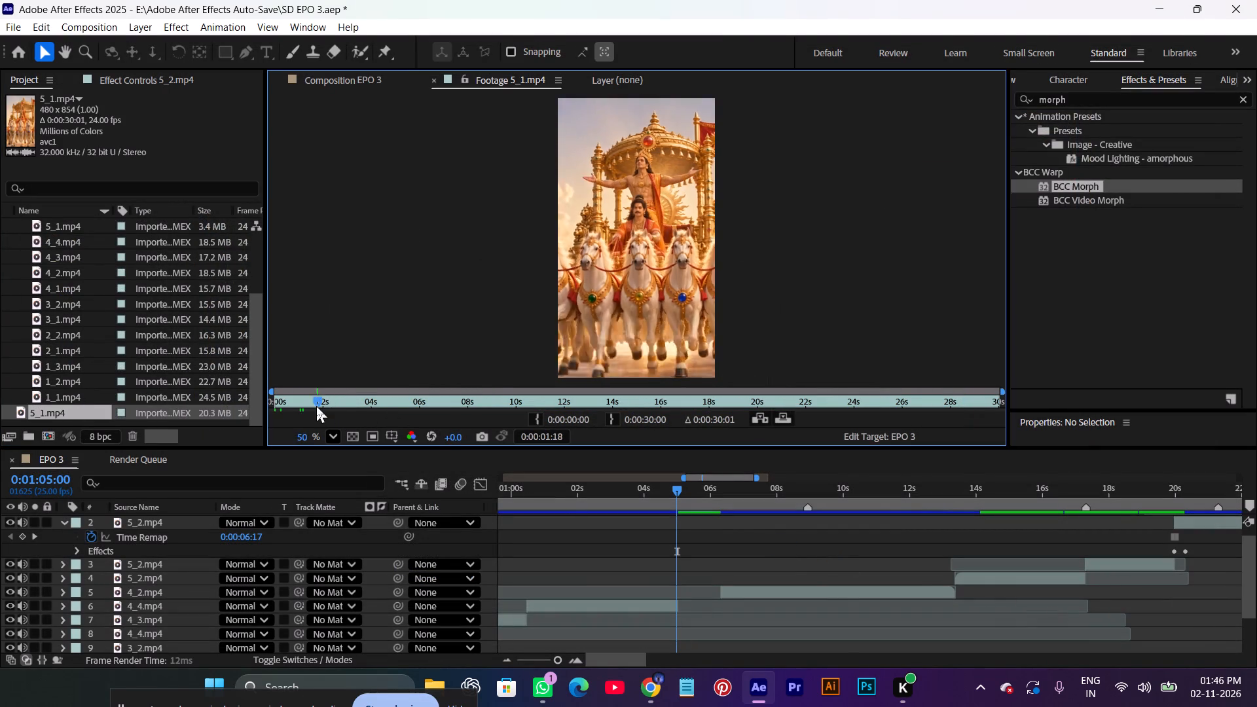
drag(316, 406, 373, 414)
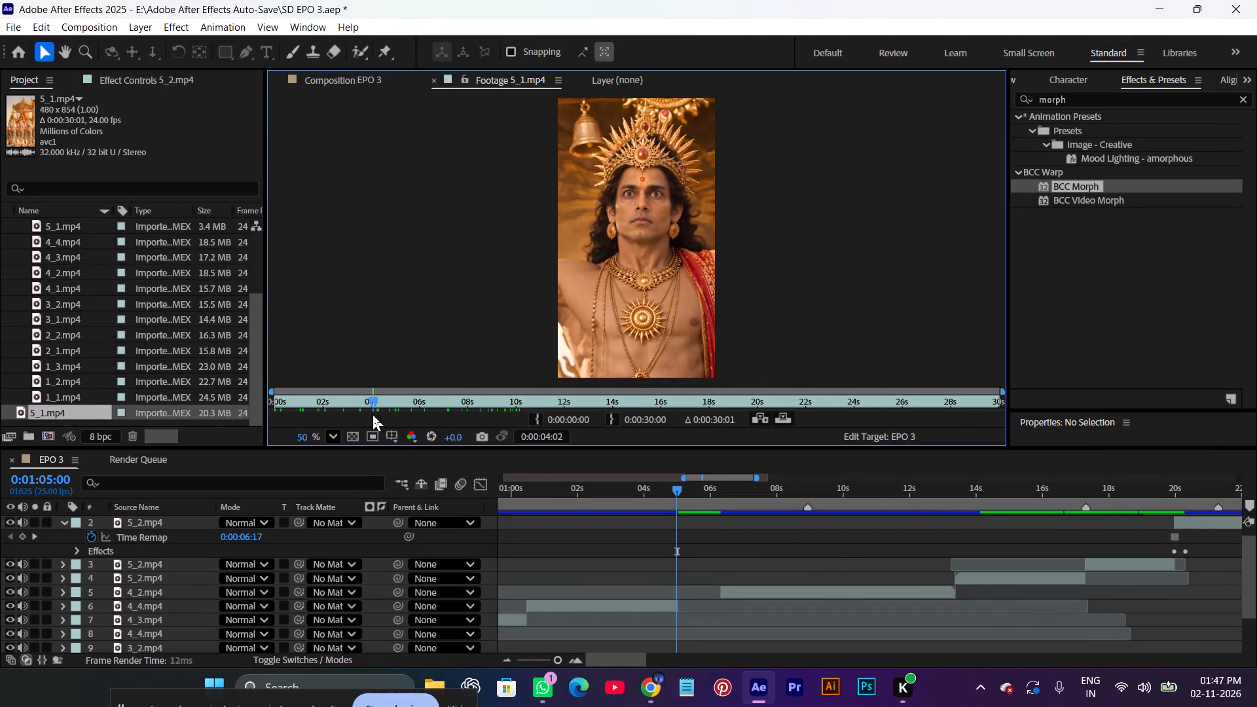
drag(373, 414, 386, 416)
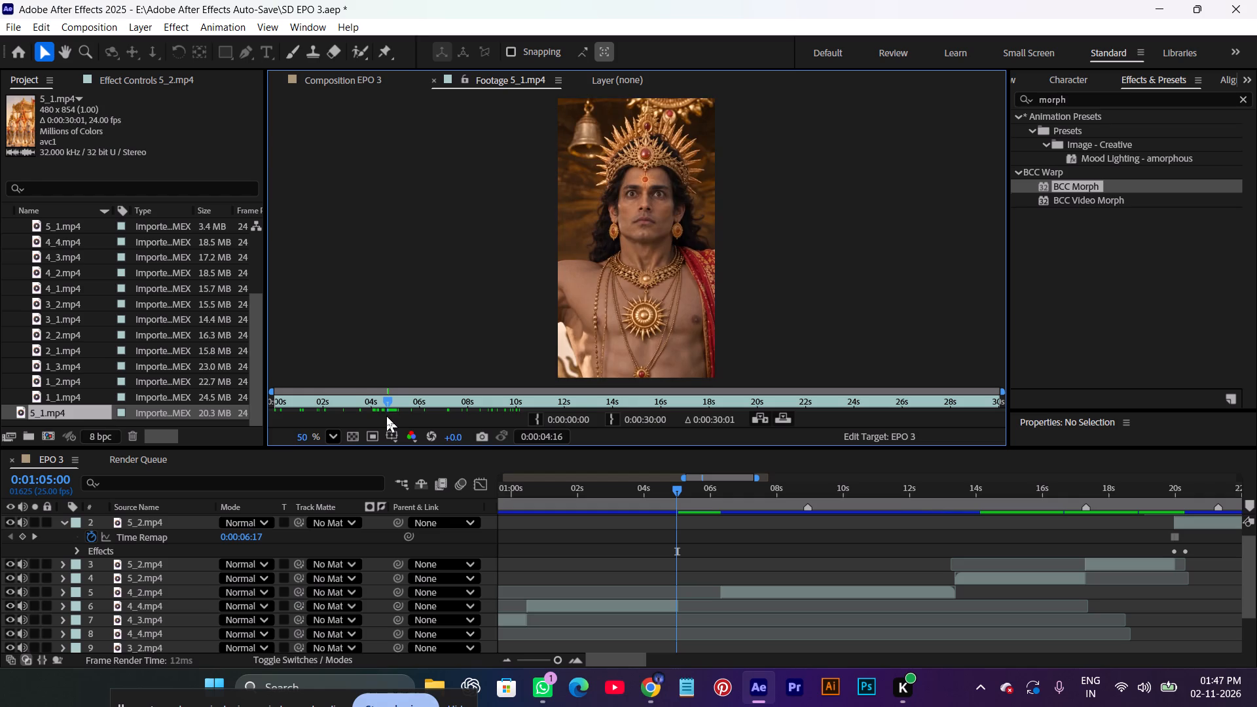
drag(386, 416, 386, 418)
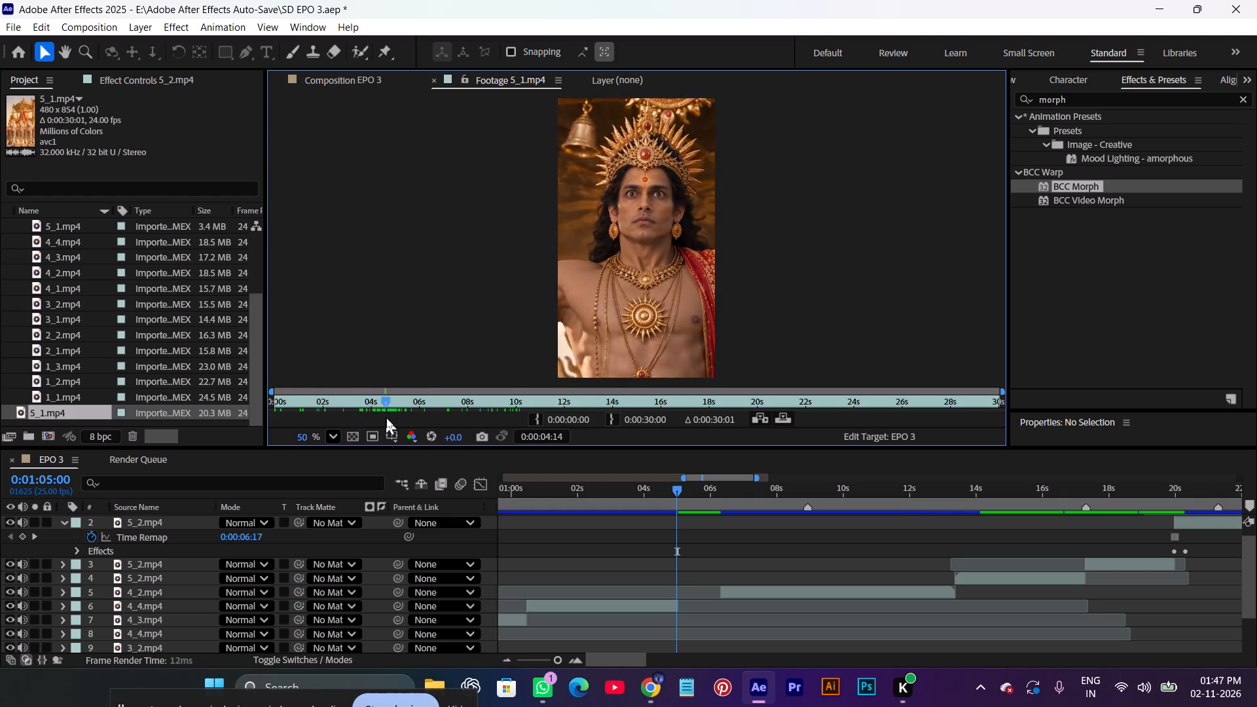
drag(386, 418, 160, 359)
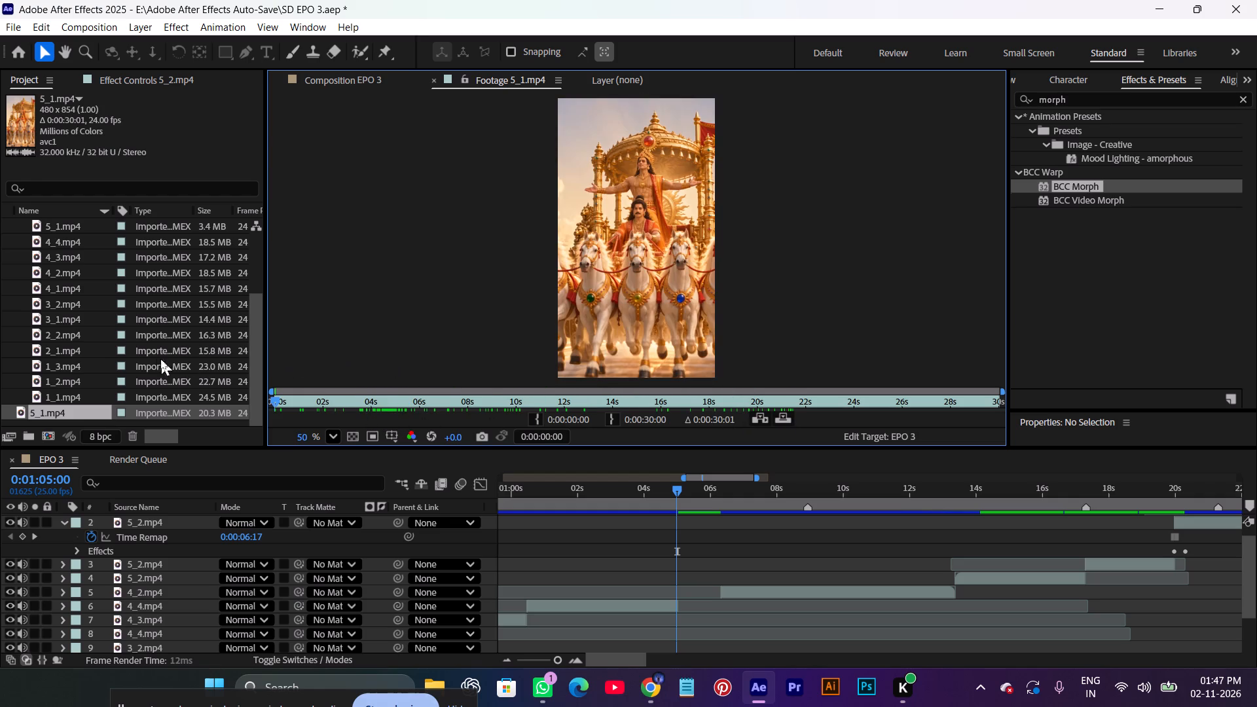
drag(160, 359, 315, 449)
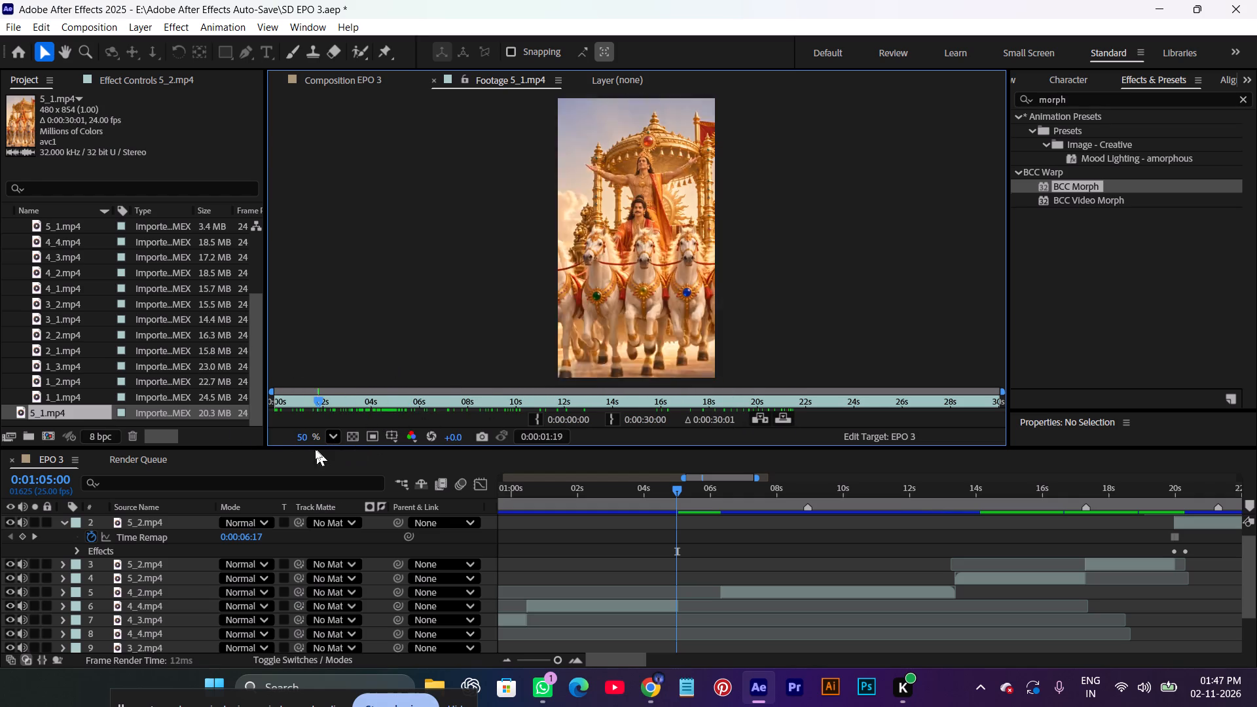
drag(315, 449, 297, 450)
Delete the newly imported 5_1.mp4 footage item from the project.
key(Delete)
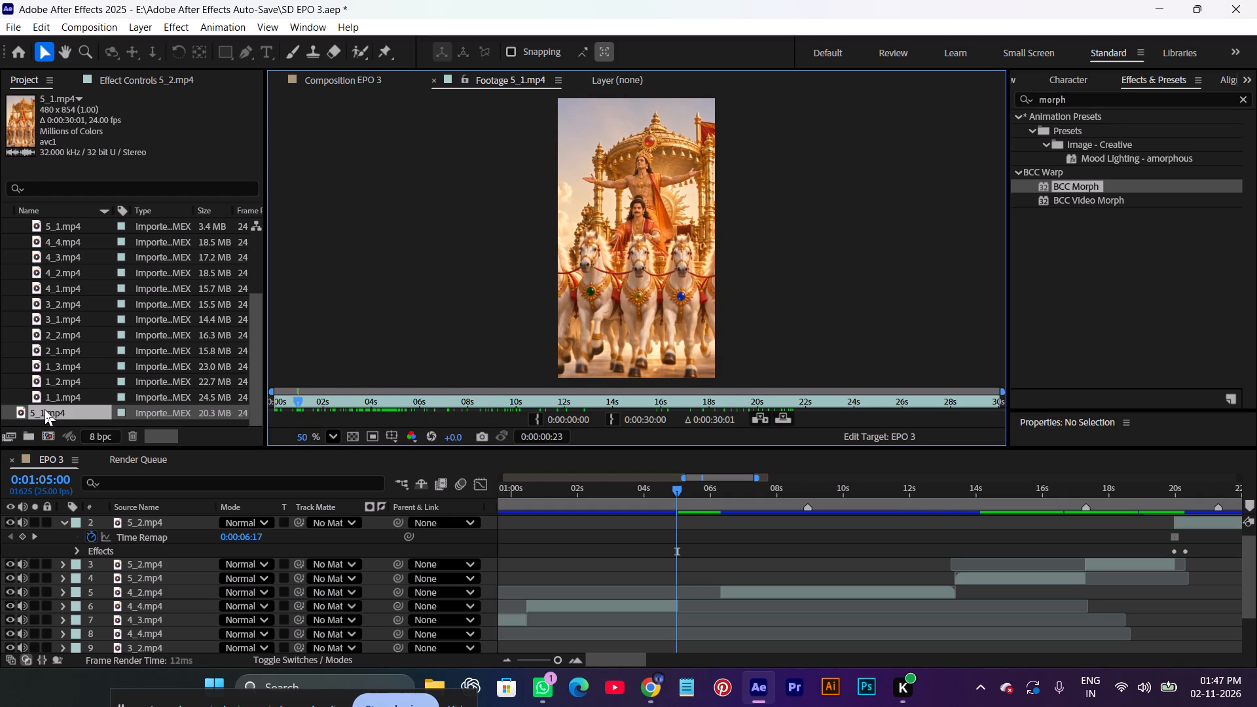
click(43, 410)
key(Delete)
Browse the Ep01 clips in another file import, previewing 1_4 through 5_3 for a suitable shot, and leave without importing.
right_click(22, 401)
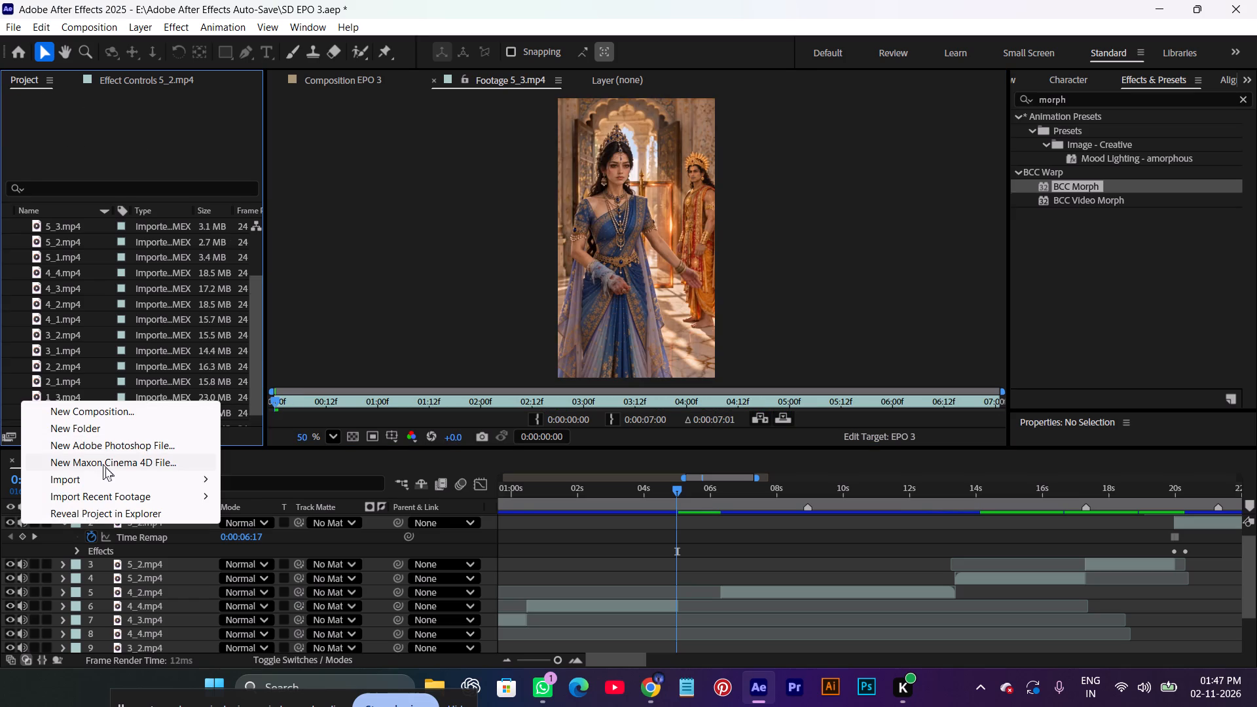
click(266, 479)
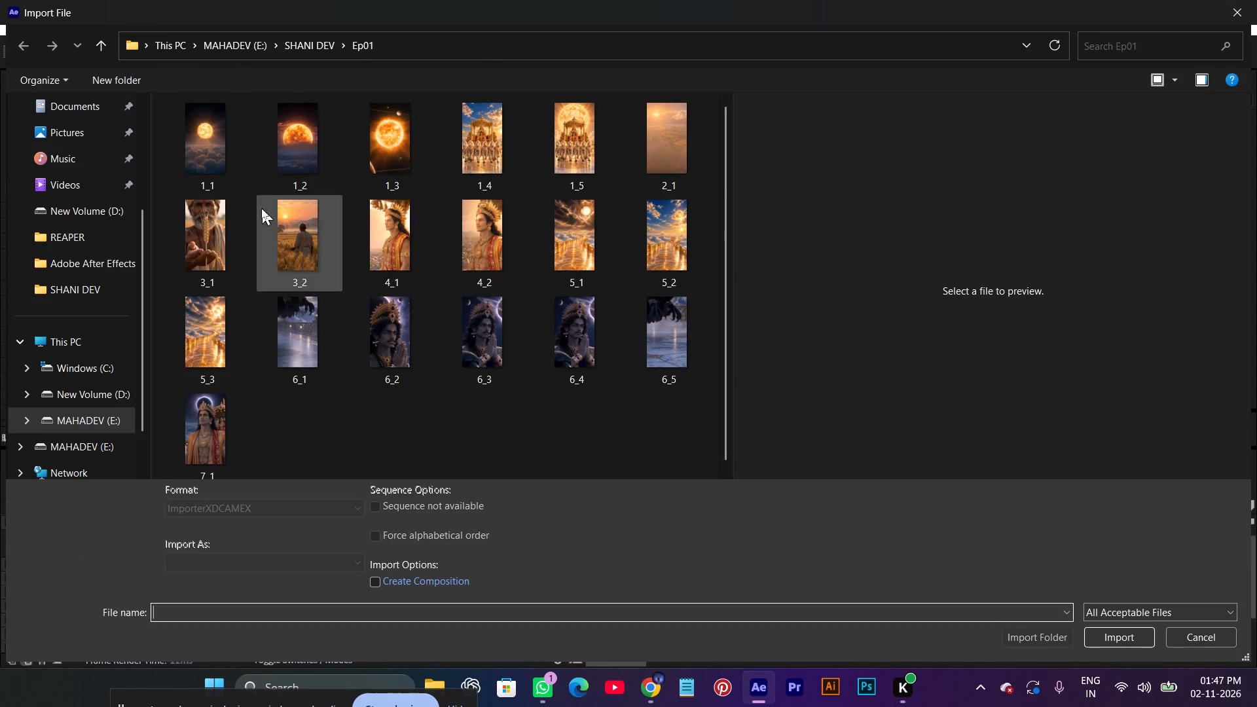
click(479, 176)
click(549, 164)
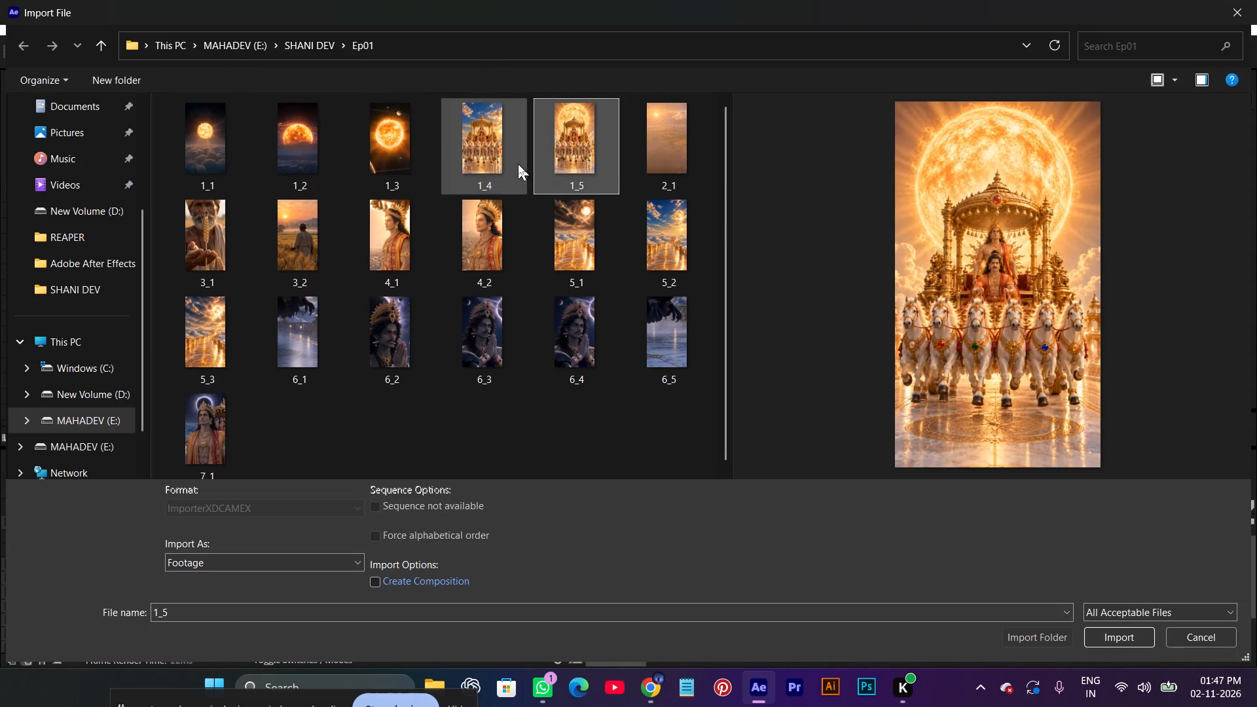
click(645, 164)
click(243, 238)
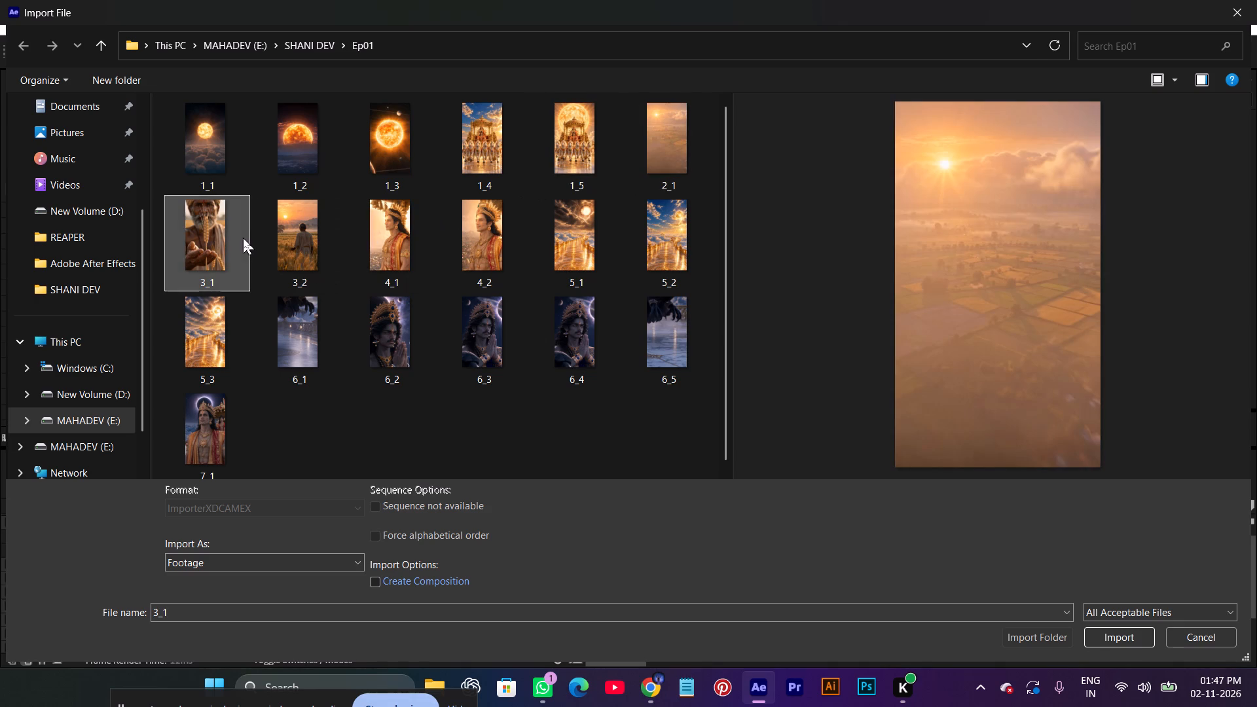
click(264, 239)
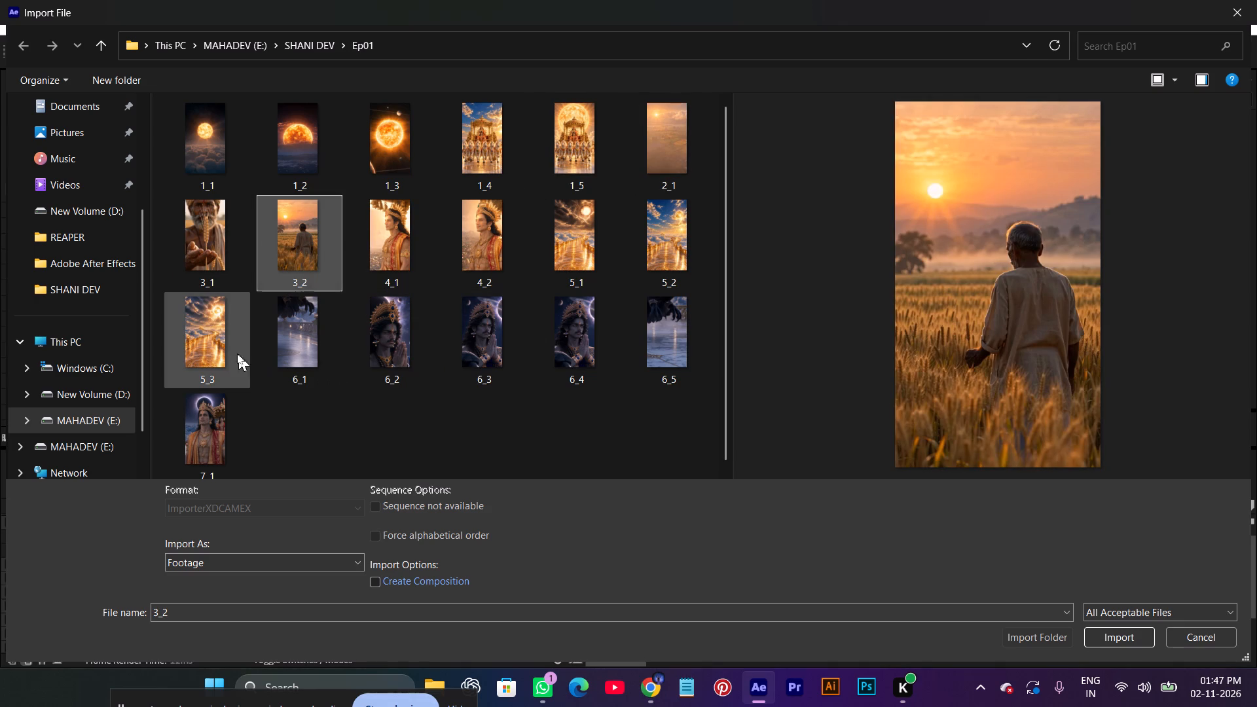
click(227, 348)
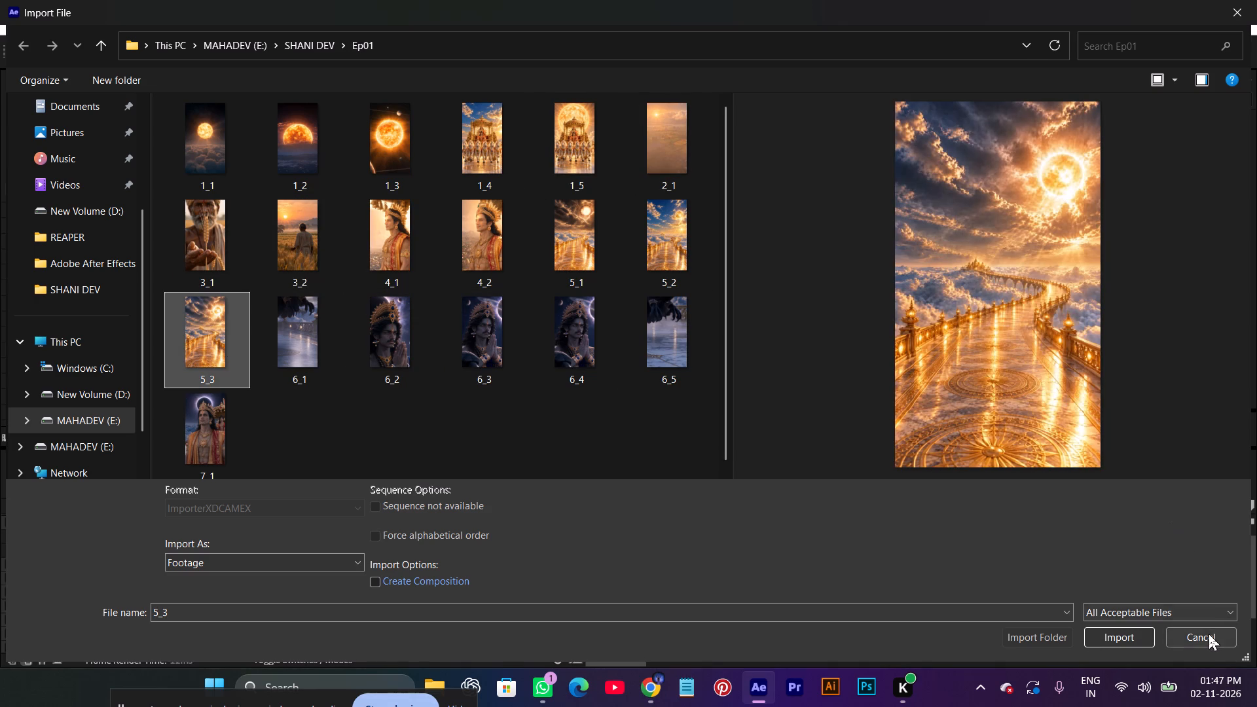
click(1209, 634)
Examine the gap in the EPO 3 composition around 0:01:05, collapsing the properties of the 5_2.mp4 layer 2.
drag(670, 485, 659, 486)
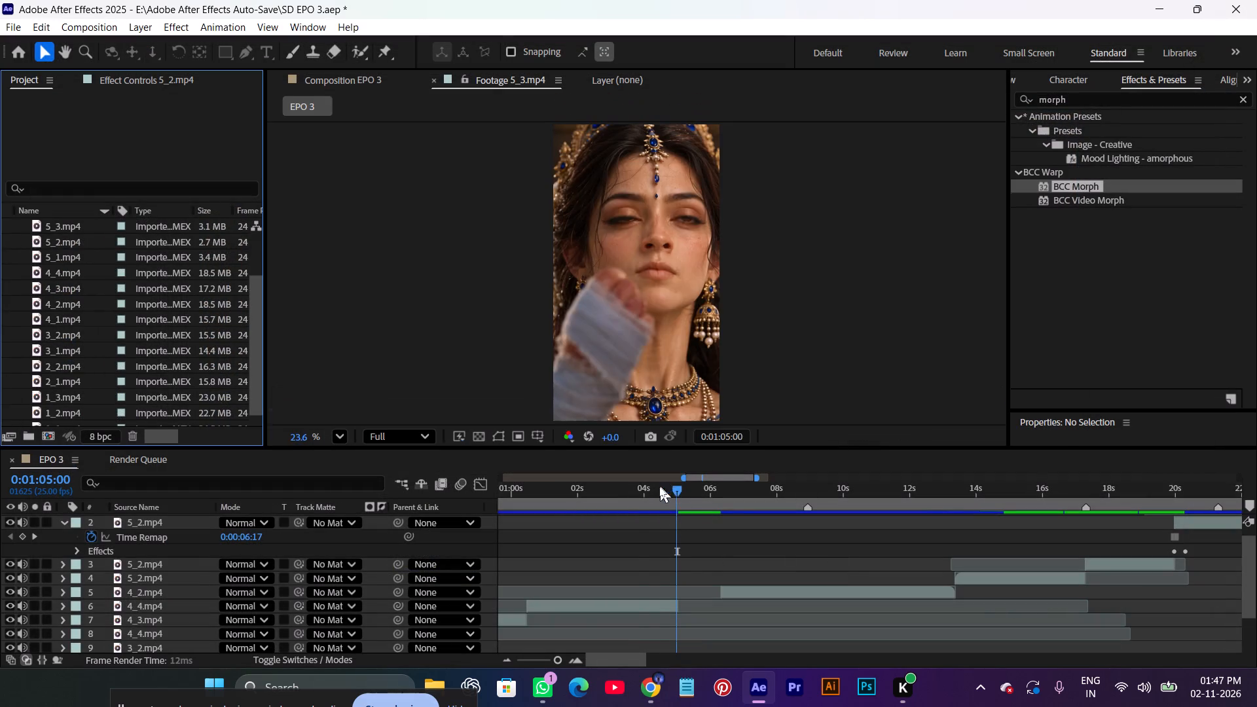
drag(659, 486, 690, 513)
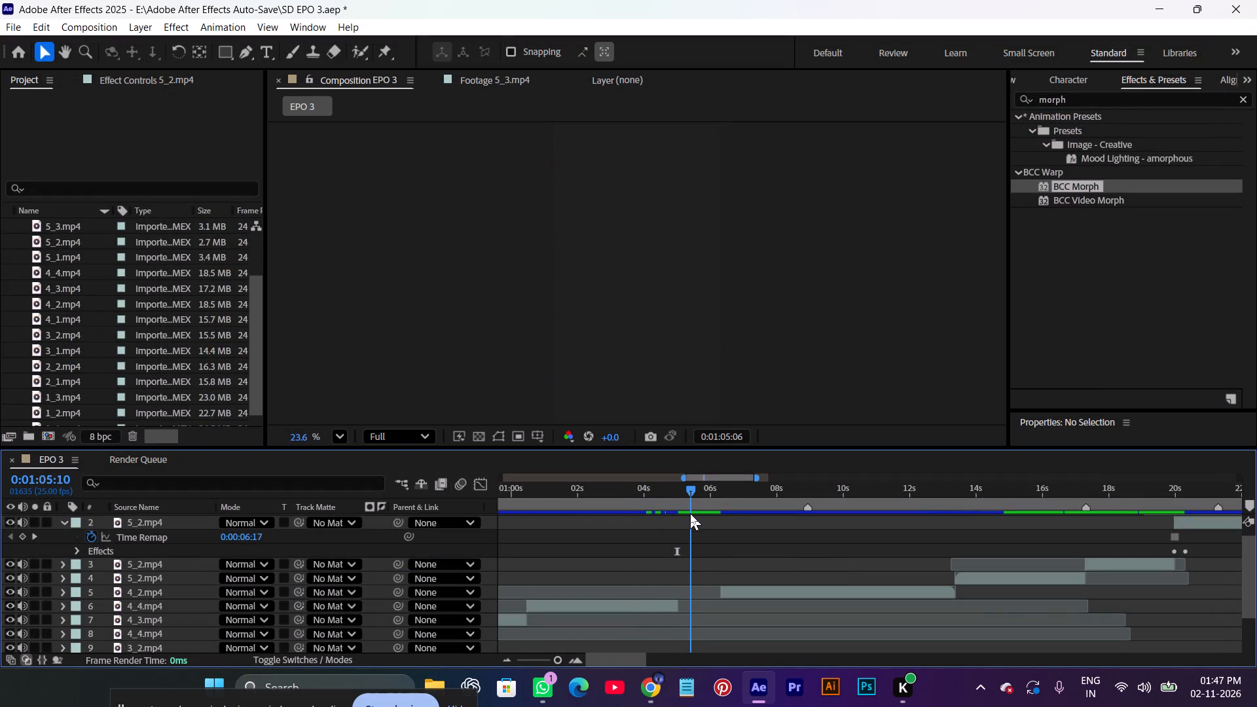
drag(690, 513, 683, 513)
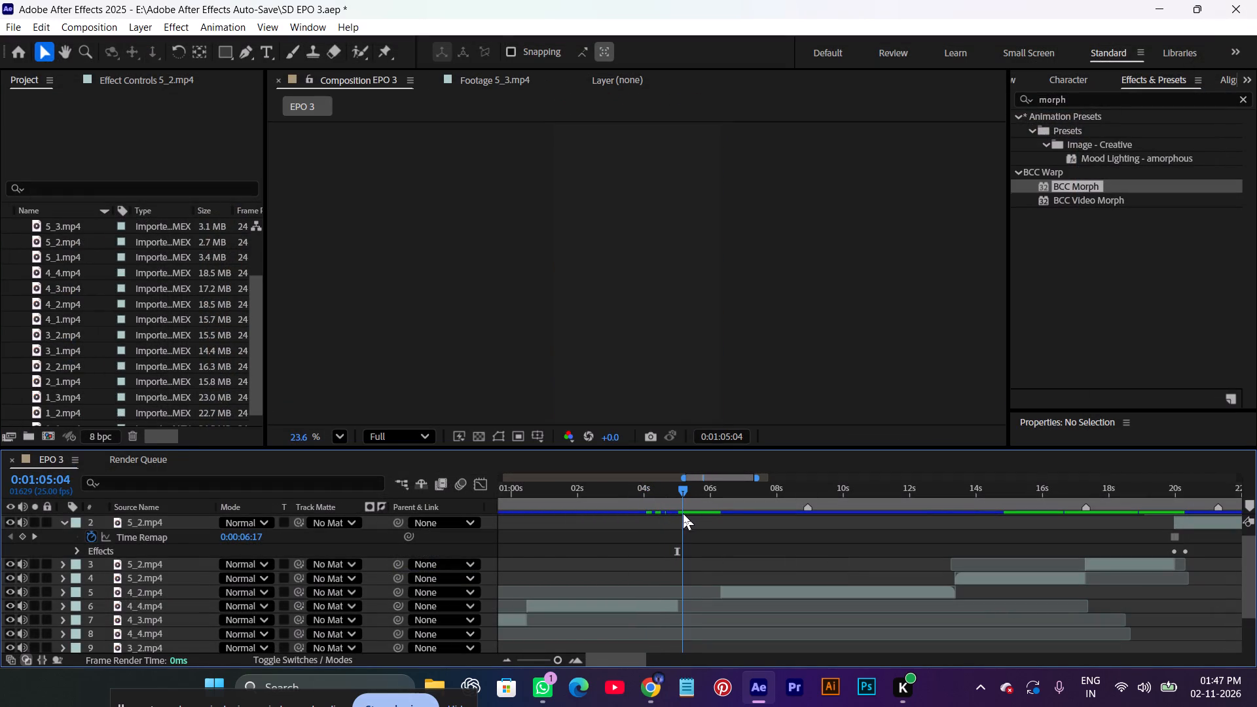
drag(683, 513, 682, 515)
click(740, 541)
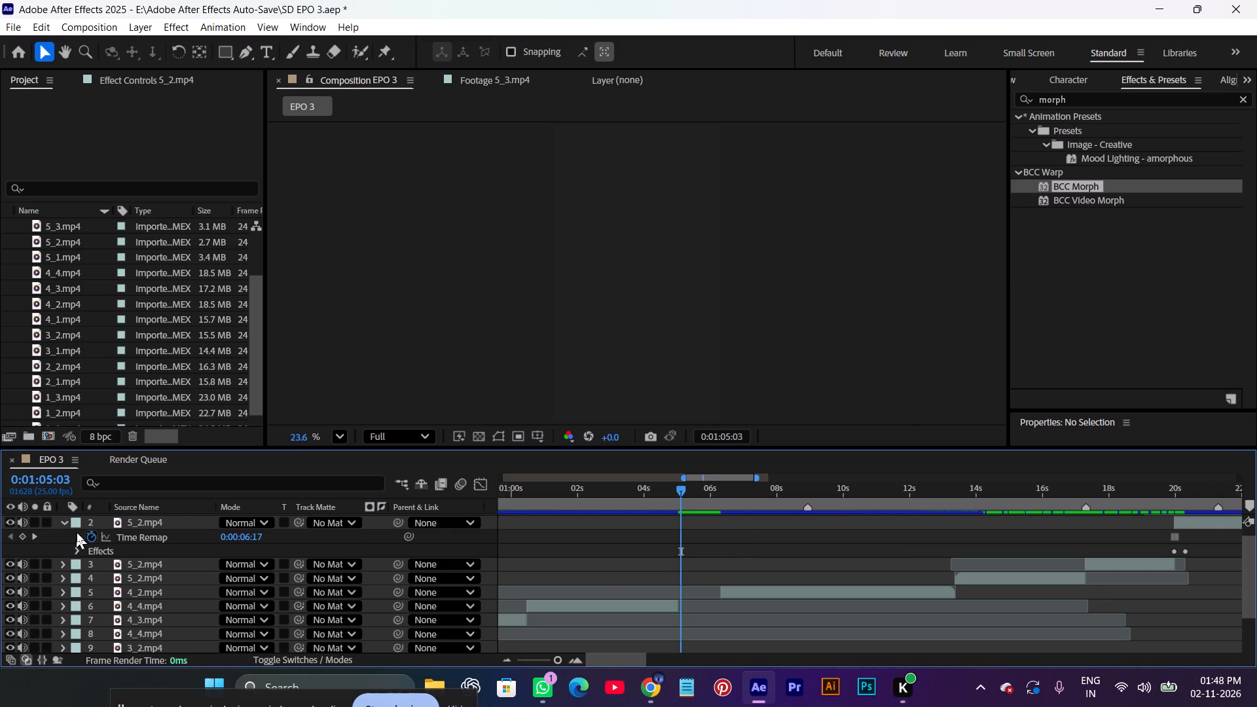
click(63, 521)
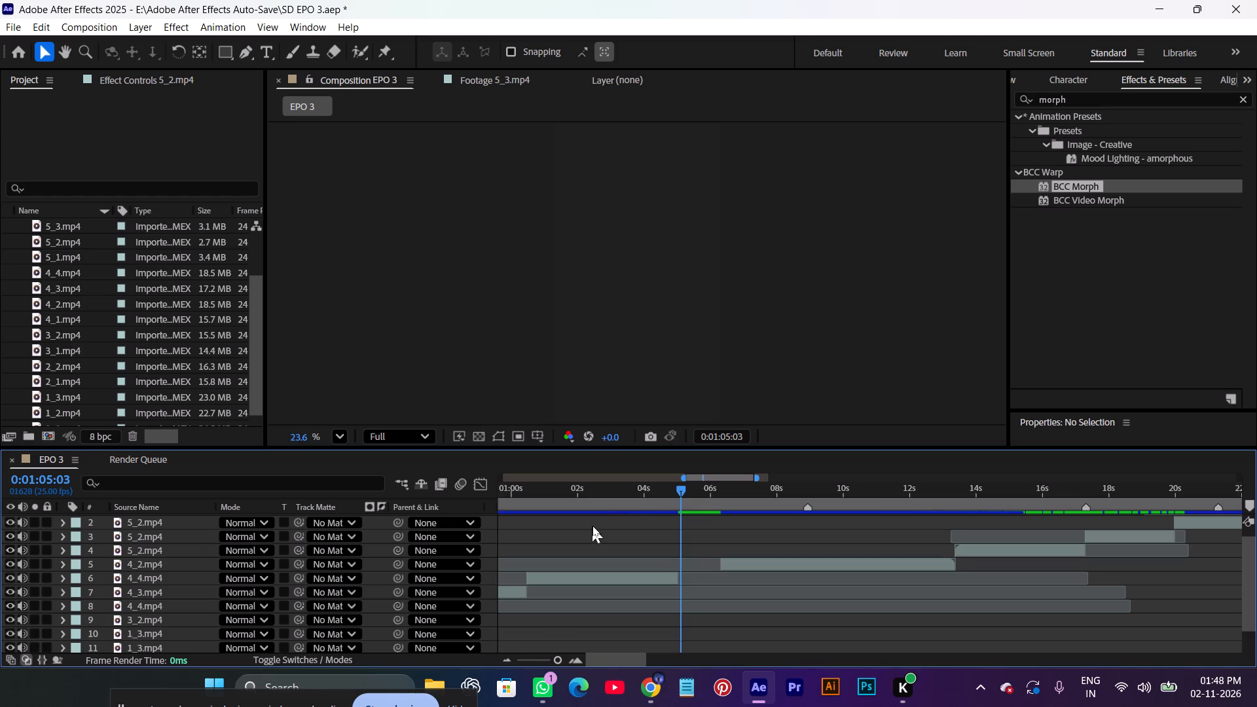
drag(676, 488, 669, 490)
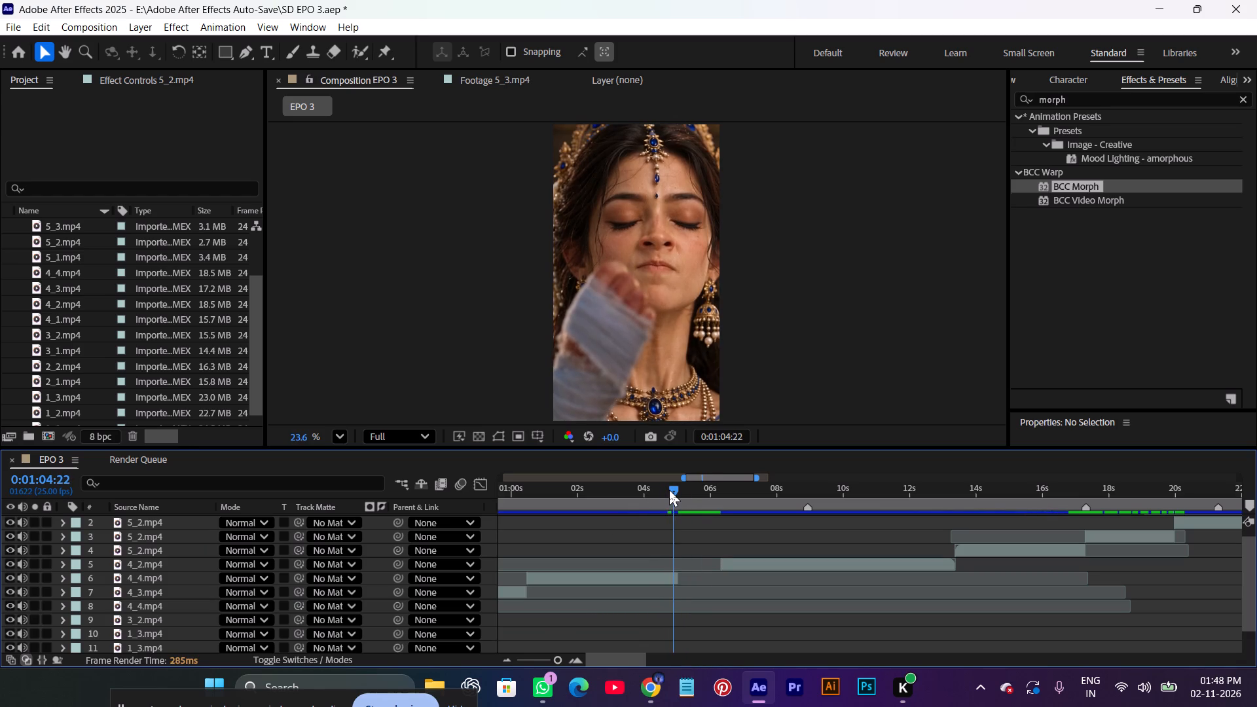
drag(669, 490, 670, 490)
Undo the removal of the short 4_2.mp4 layer that fills the gap from about 0:01:05 to 0:01:06.
key(ctrl+z)
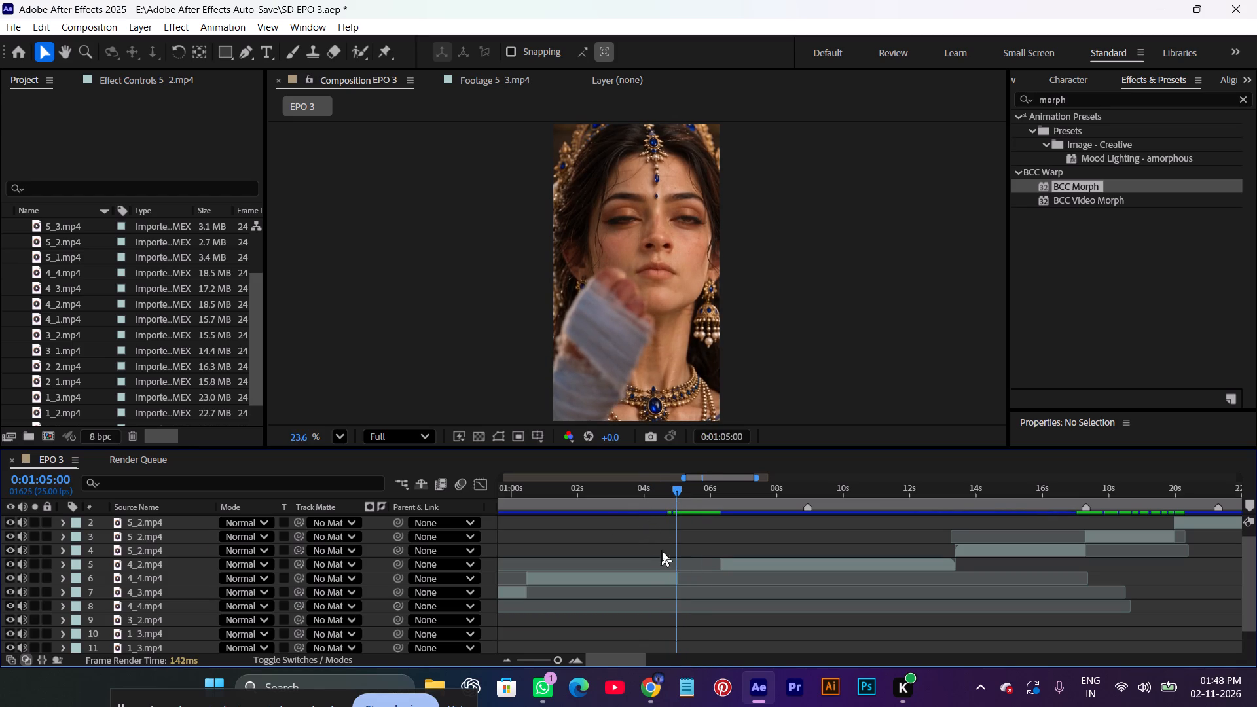
key(ctrl+z)
key(ctrl+z)
key(ctrl+z)
key(ctrl+z)
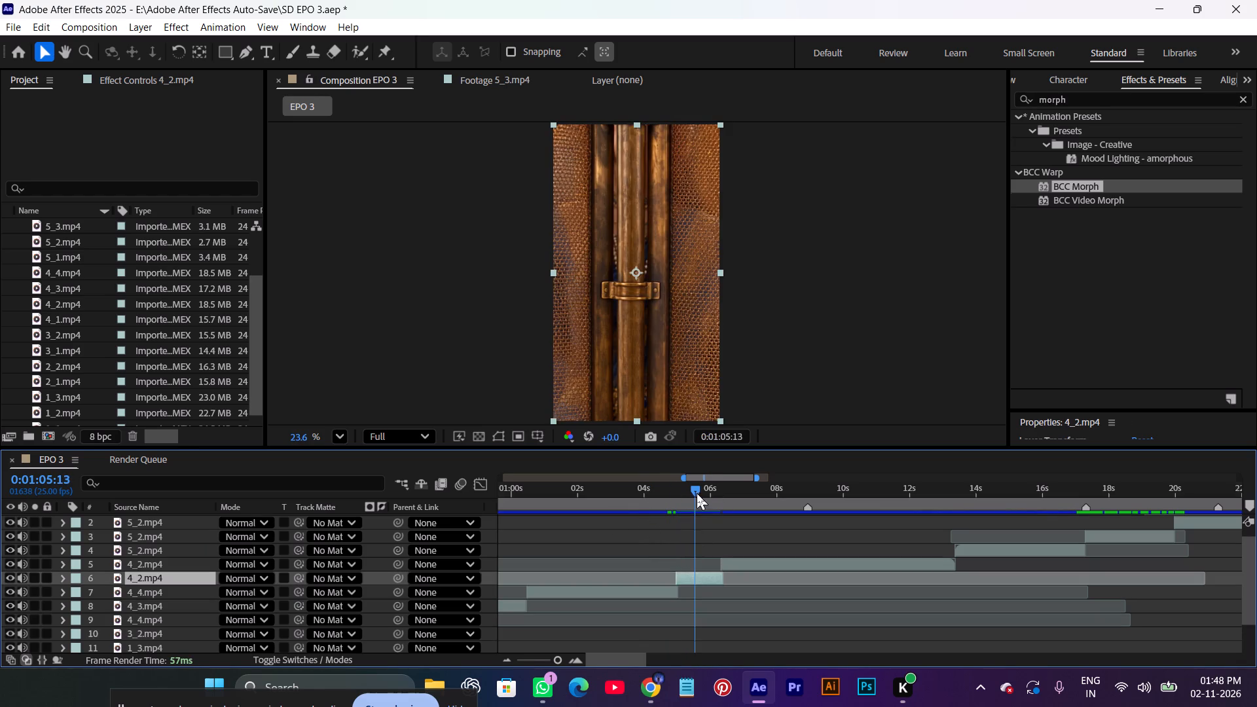
Play EPO 3 from about 0:01:04:07 and scrub over the short 4_2.mp4 segment to review the sequence.
drag(697, 493, 652, 493)
click(638, 538)
key(space)
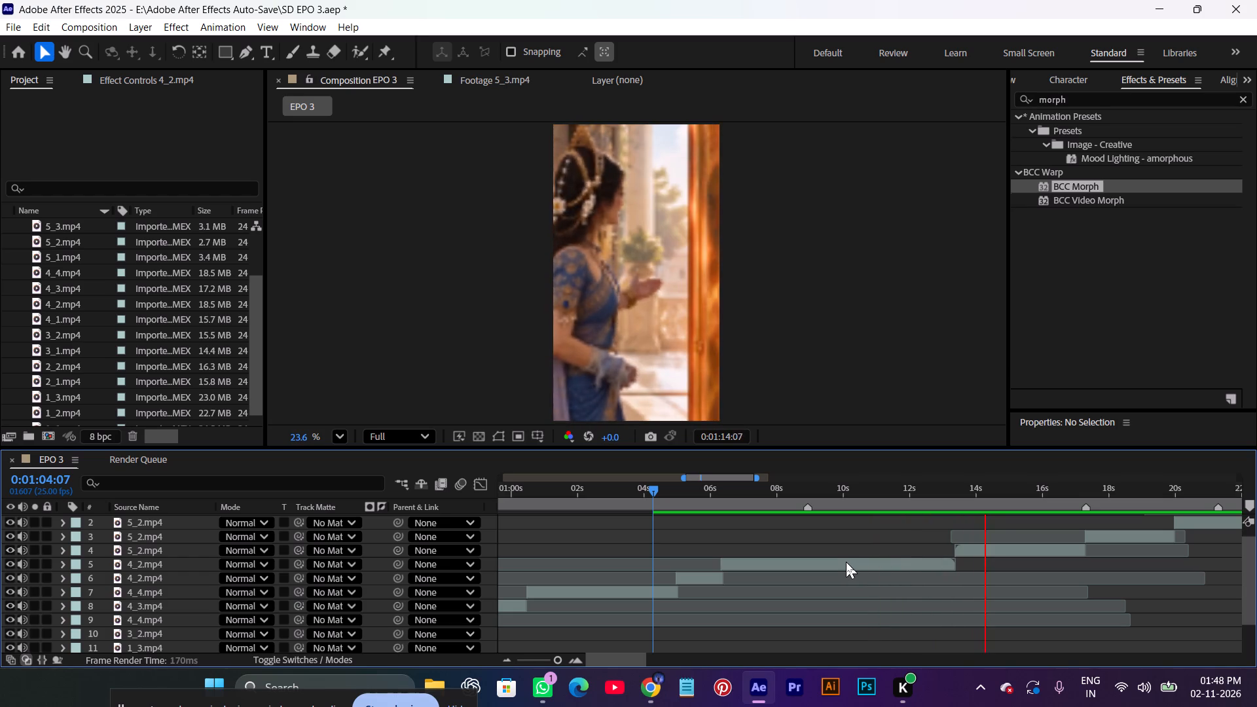
key(space)
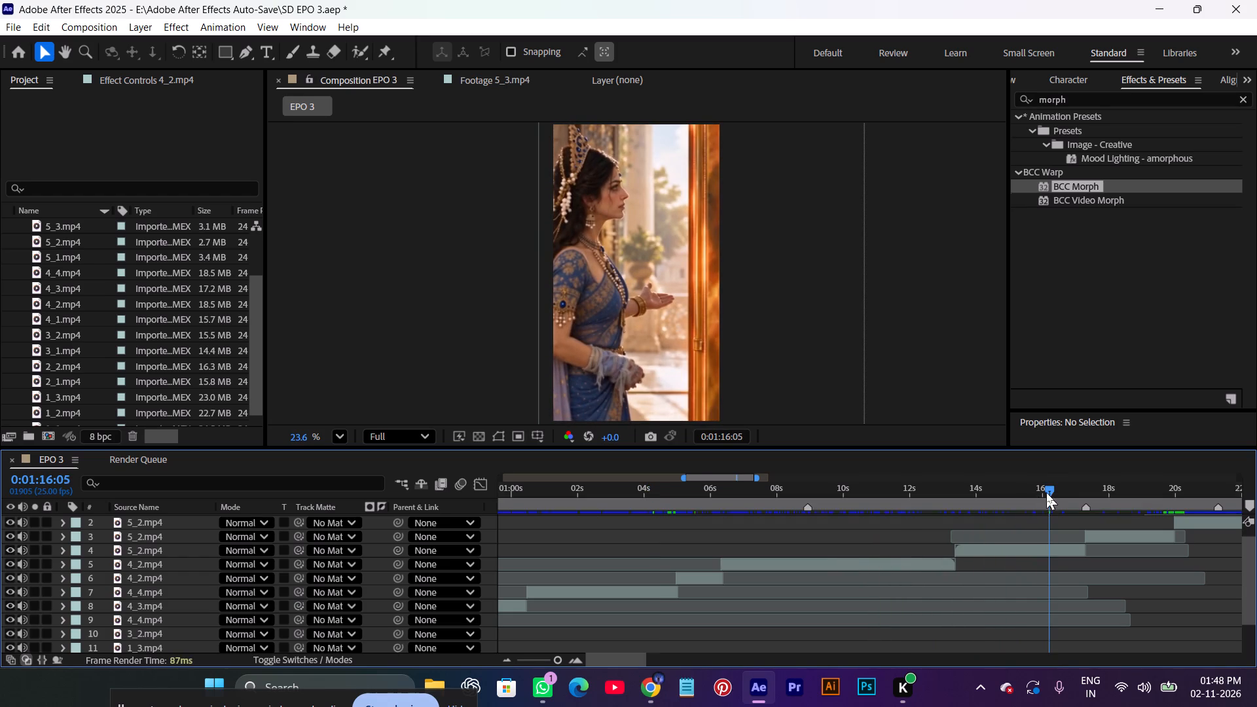
drag(1046, 492, 693, 563)
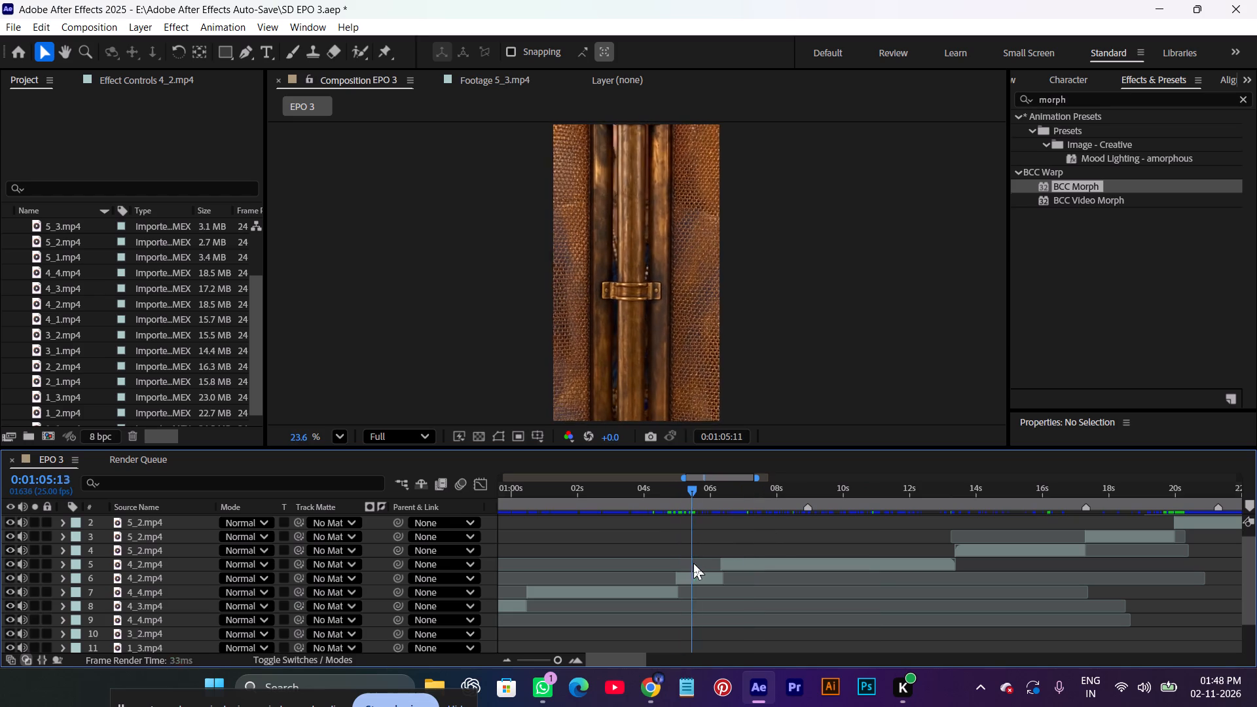
drag(693, 563, 685, 584)
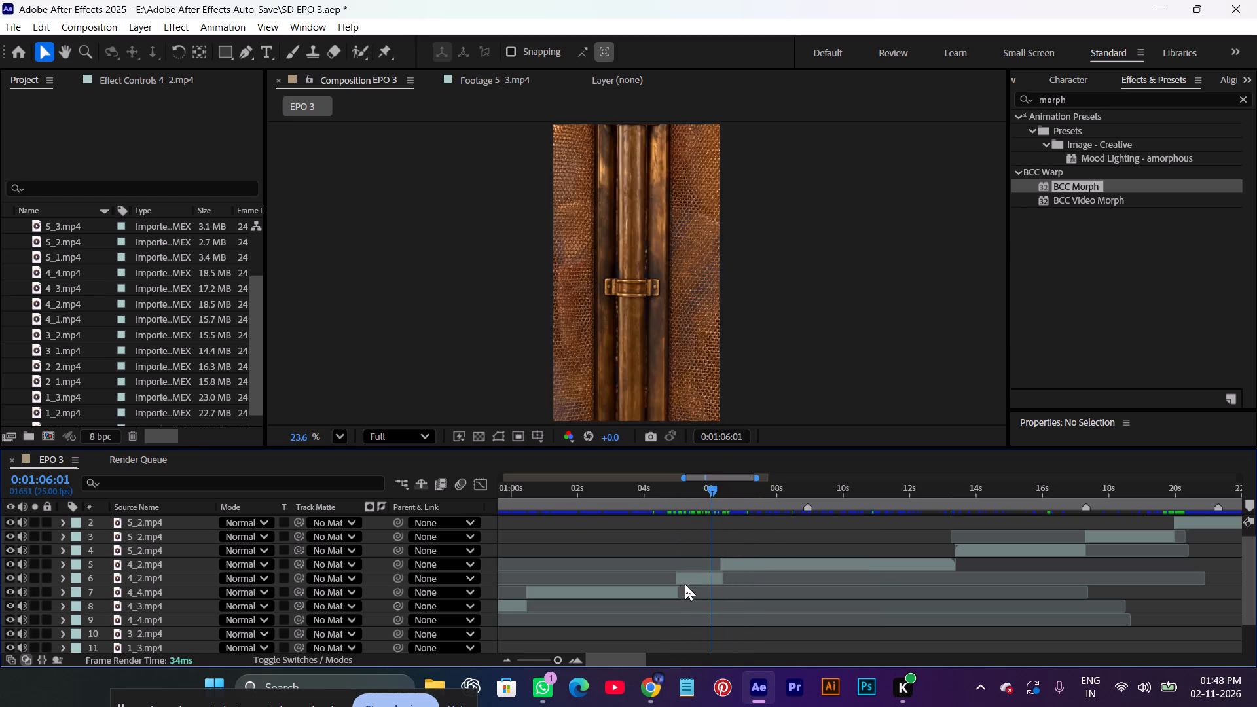
drag(685, 584, 706, 596)
Fade out the short 4_2.mp4 layer 6 with opacity keyframes of 100% at 0:01:06:02 and 0% at 0:01:06:07.
alt+scroll(712, 603, up, 1)
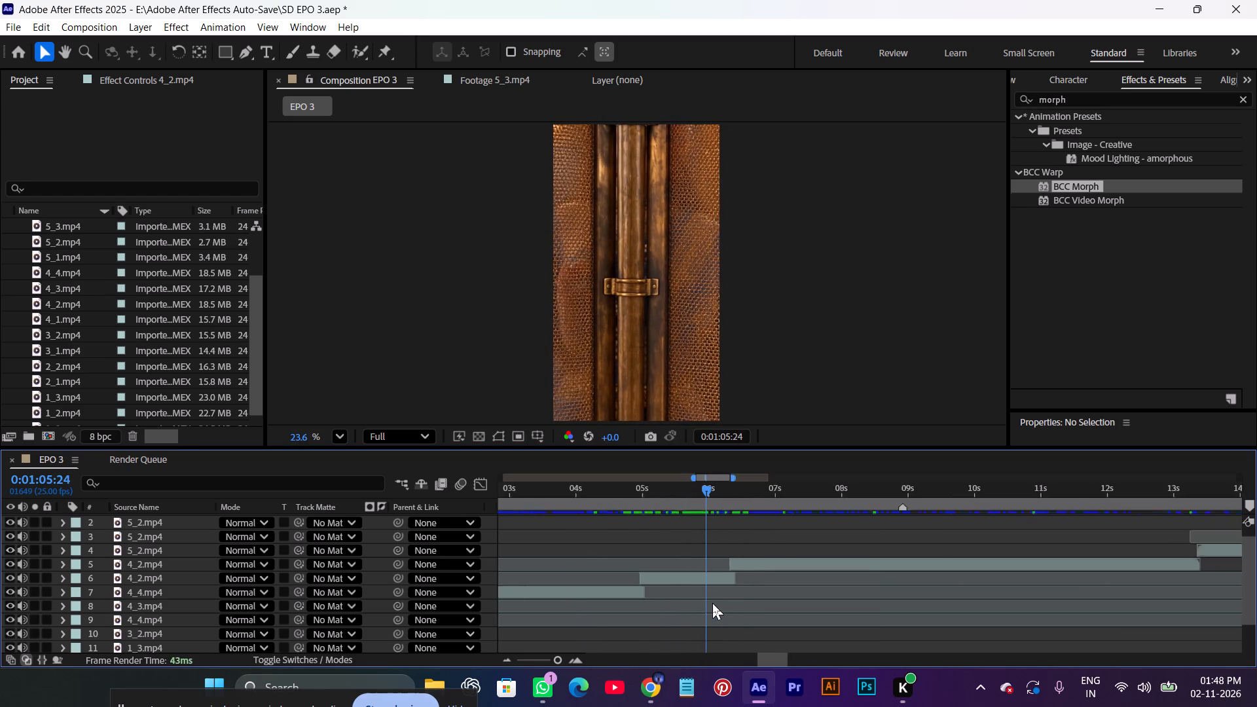
alt+scroll(712, 603, up, 1)
drag(703, 491, 716, 492)
click(707, 568)
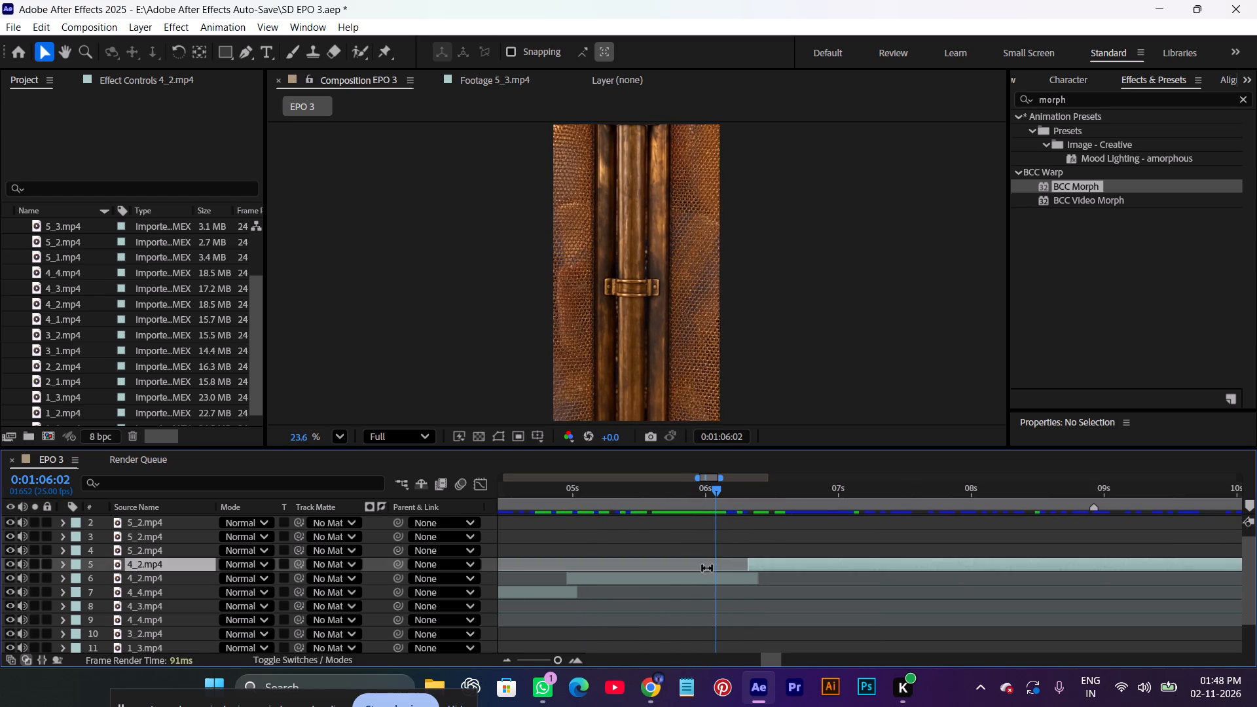
click(703, 579)
key(t)
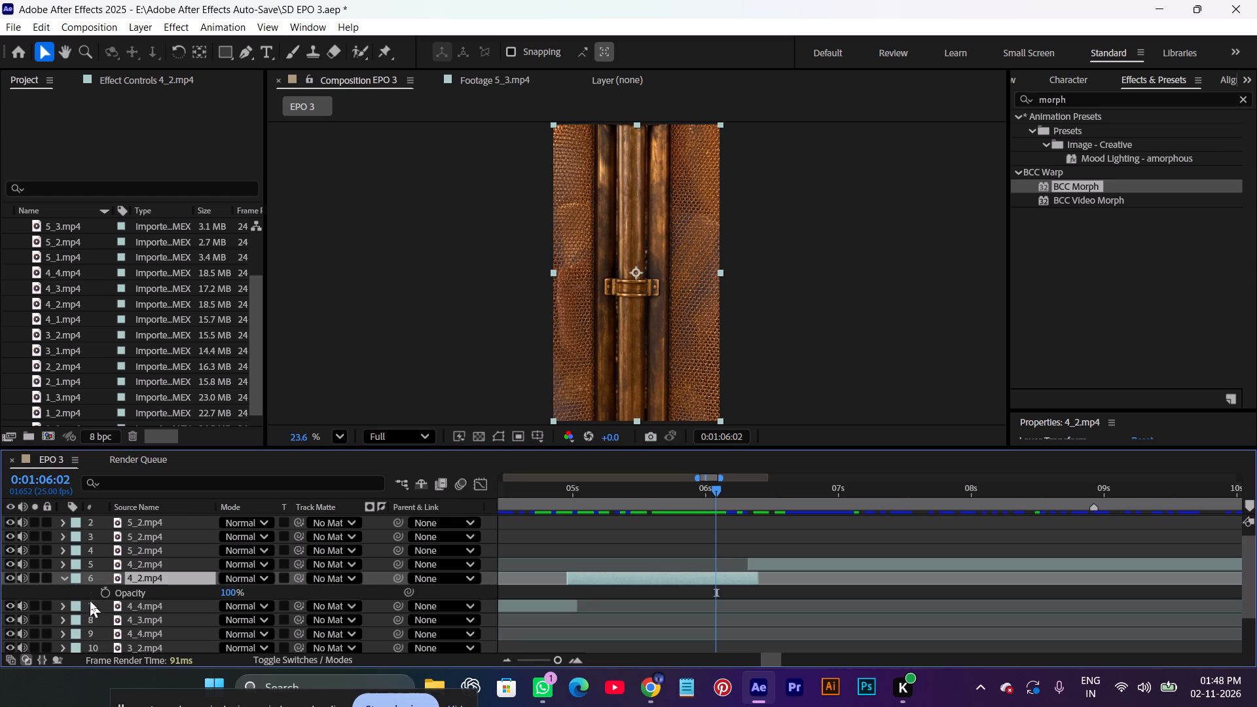
click(103, 590)
drag(719, 494, 750, 501)
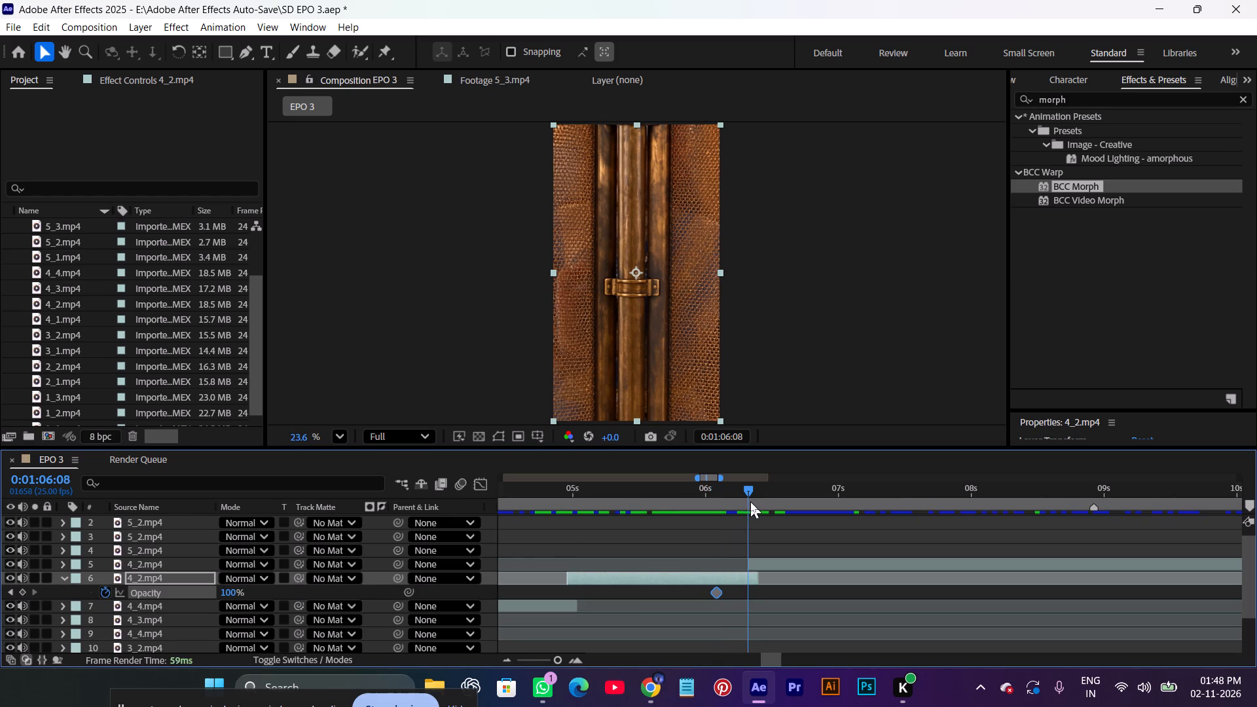
drag(750, 501, 744, 502)
drag(219, 594, 15, 590)
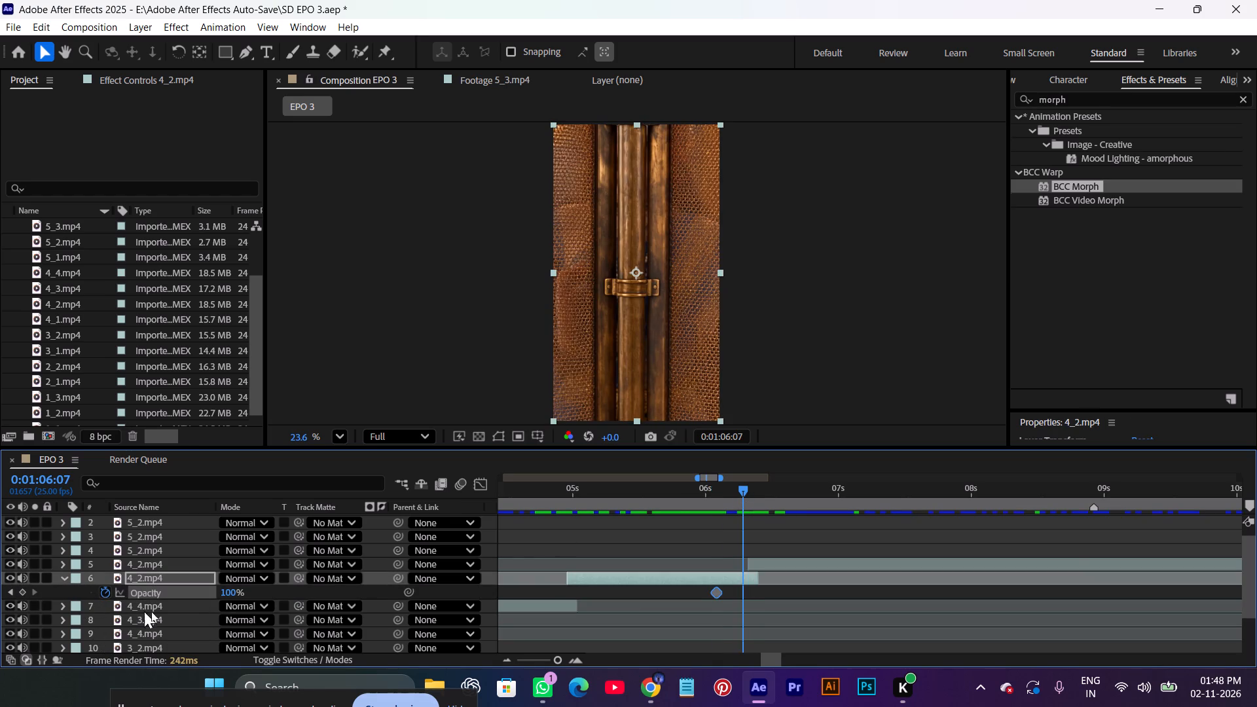
drag(228, 595, 16, 604)
click(70, 579)
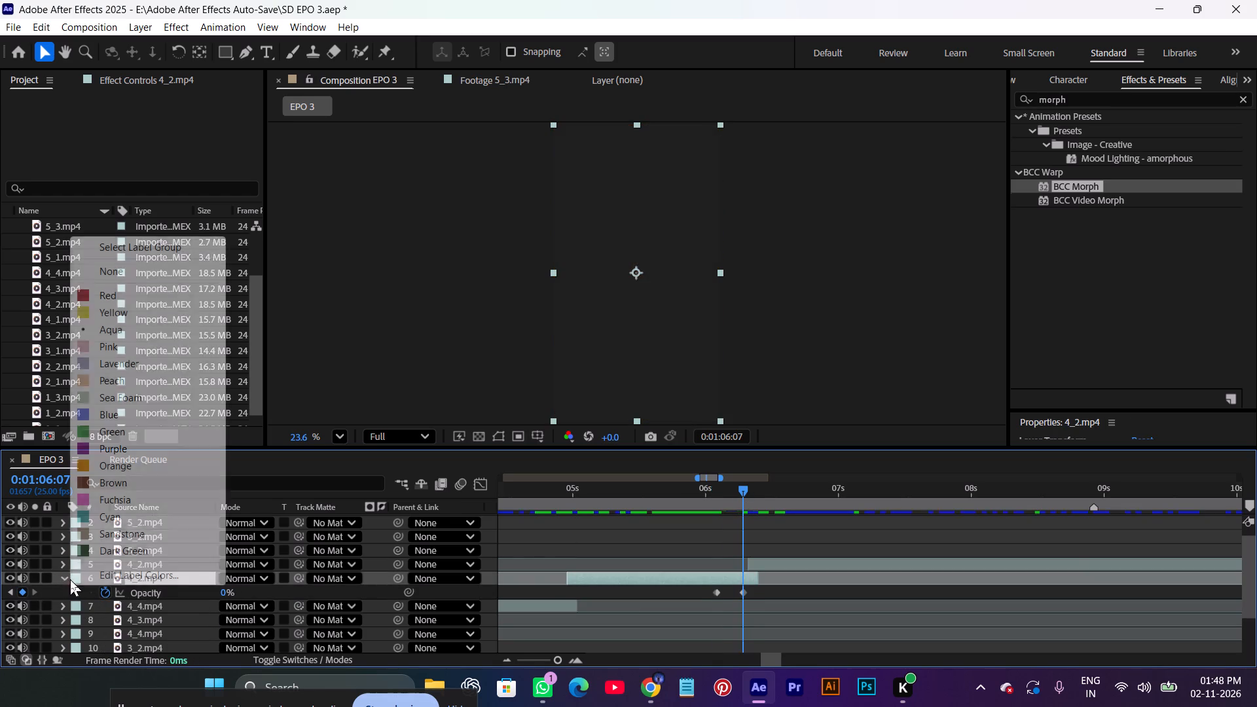
click(369, 596)
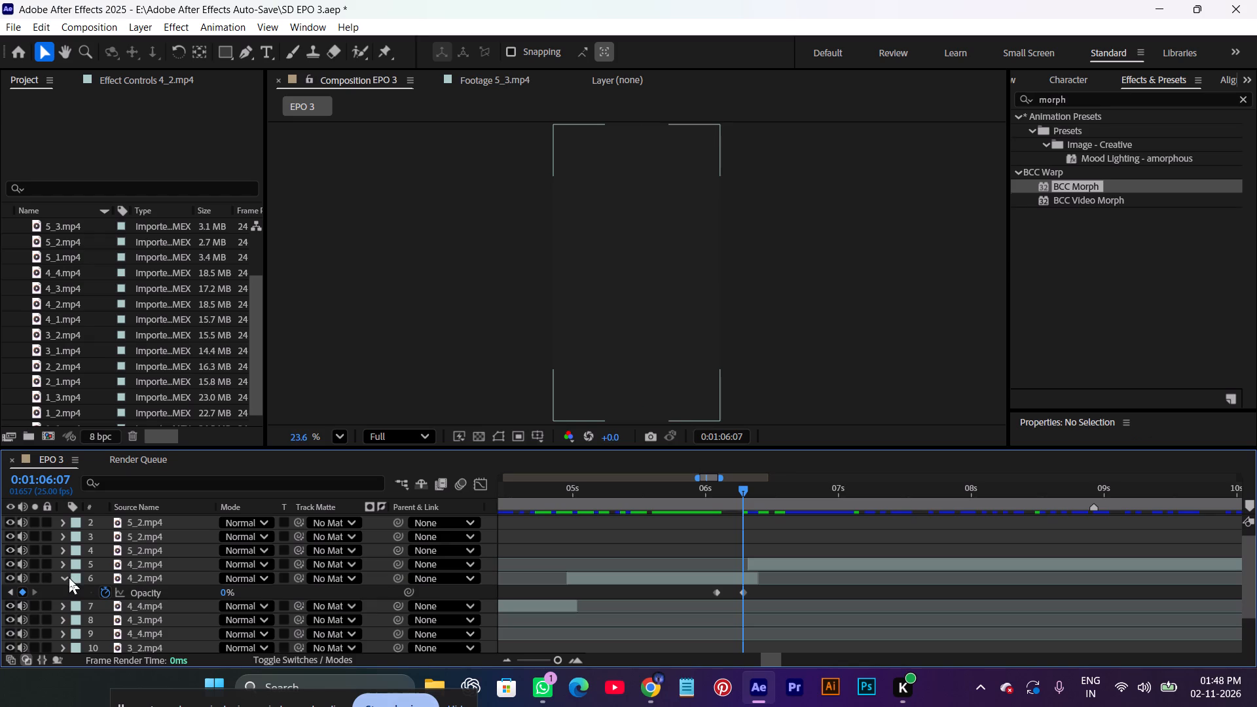
click(65, 577)
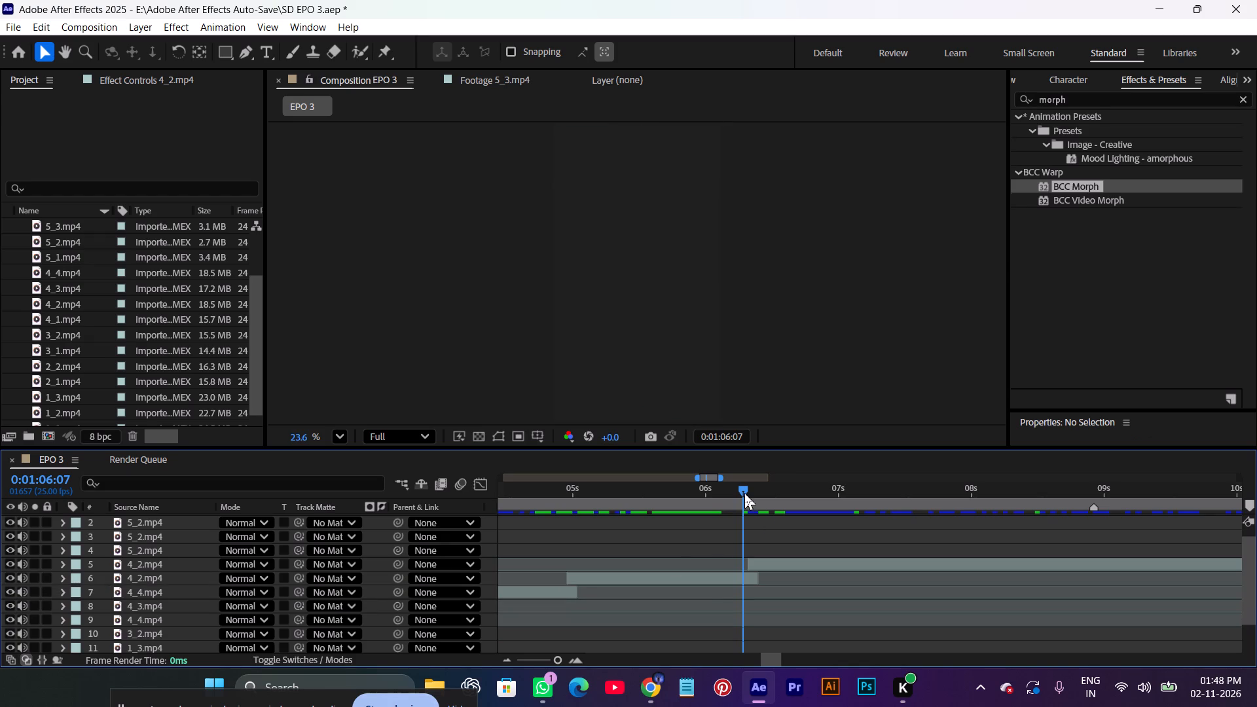
Fade in the following 4_2.mp4 layer 5 with opacity keyframes of 0% at 0:01:06:08 and 100% at 0:01:06:12.
drag(744, 492, 772, 496)
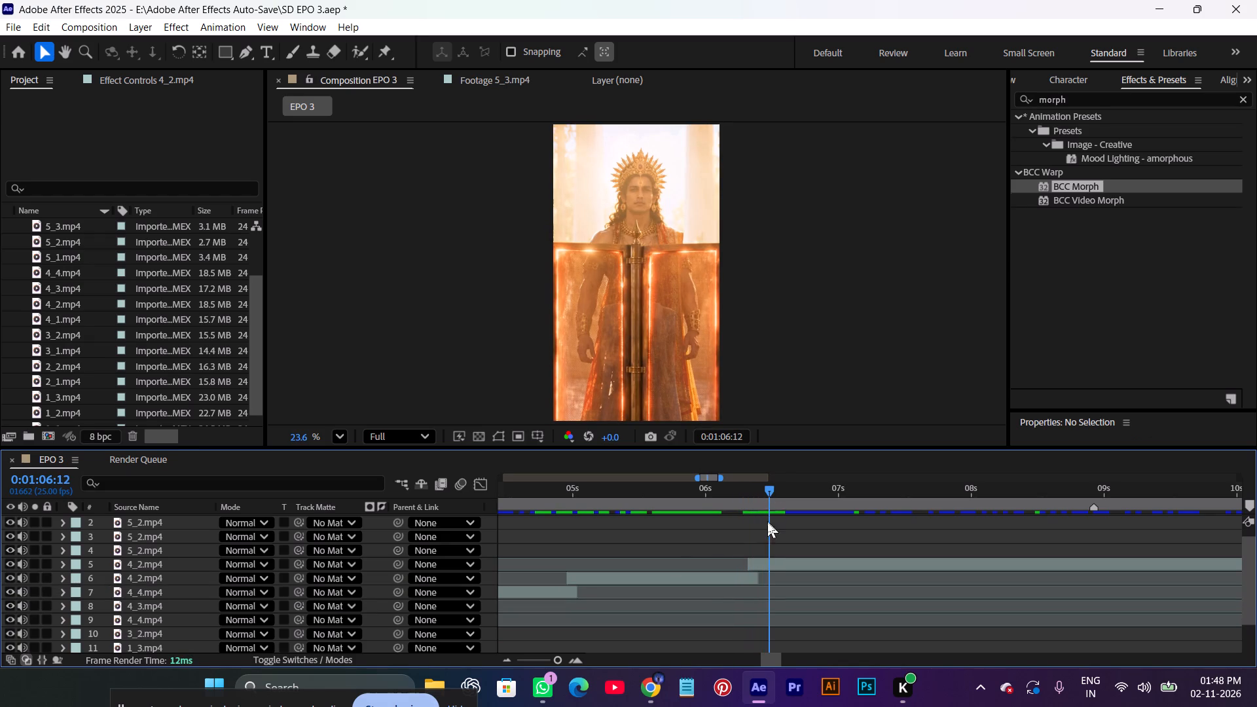
click(763, 558)
key(t)
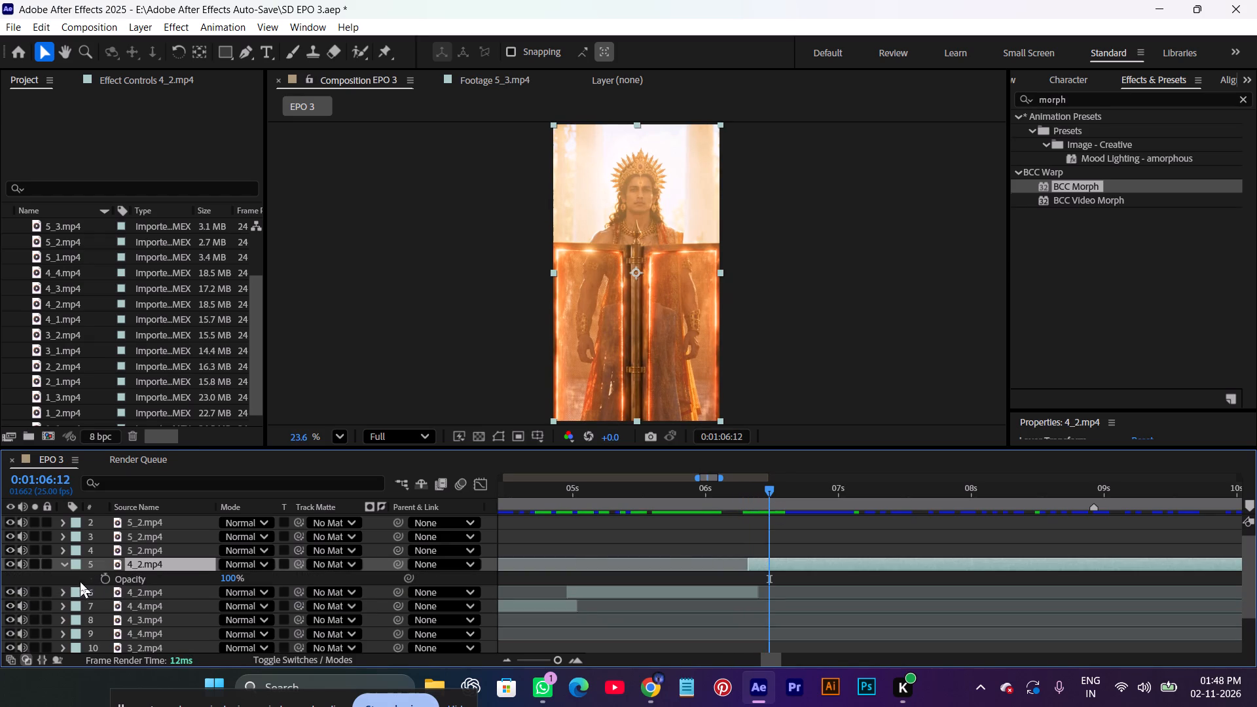
click(110, 581)
drag(773, 492, 754, 495)
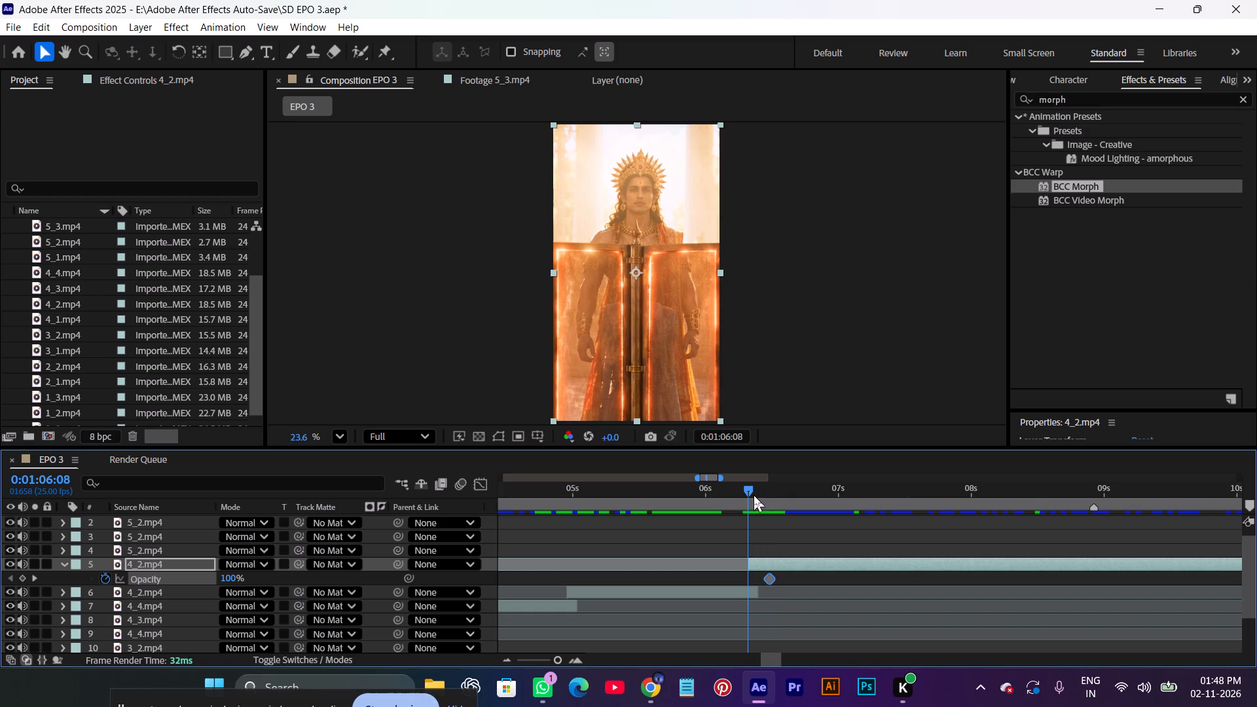
drag(229, 579, 0, 587)
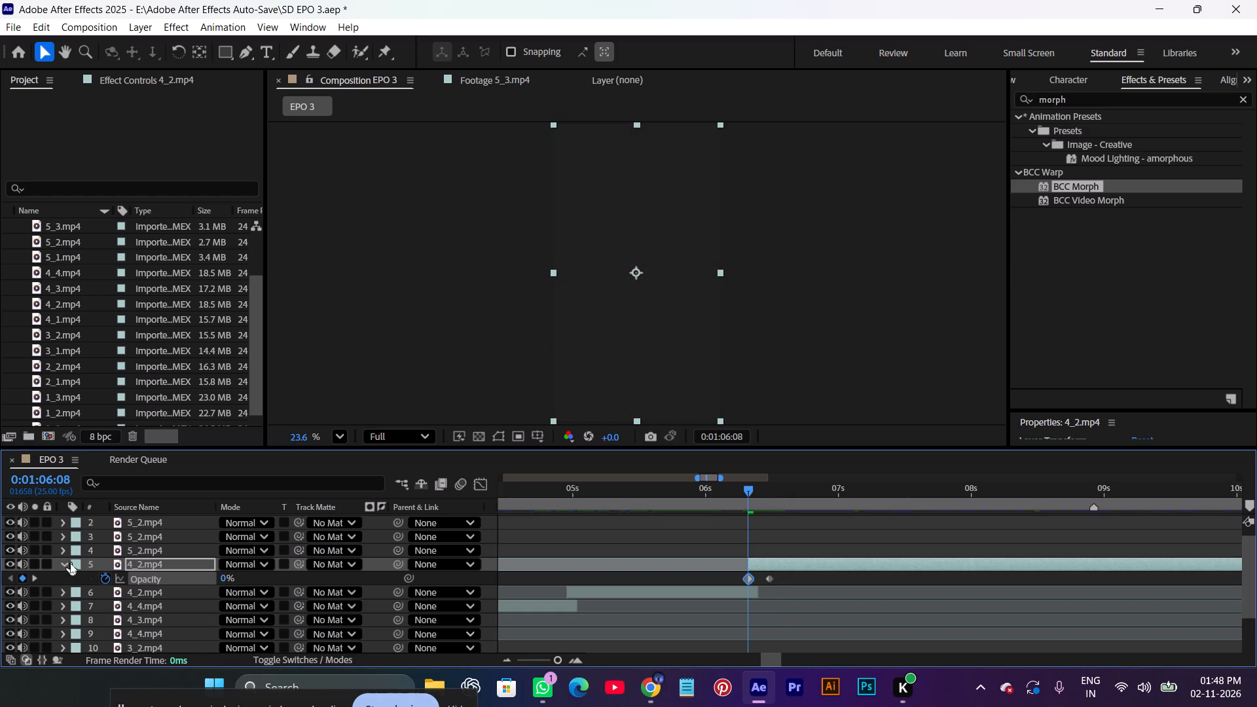
click(62, 566)
Play and scrub the transition between the two 4_2.mp4 layers around 0:01:06 to check the fades.
drag(743, 490, 723, 494)
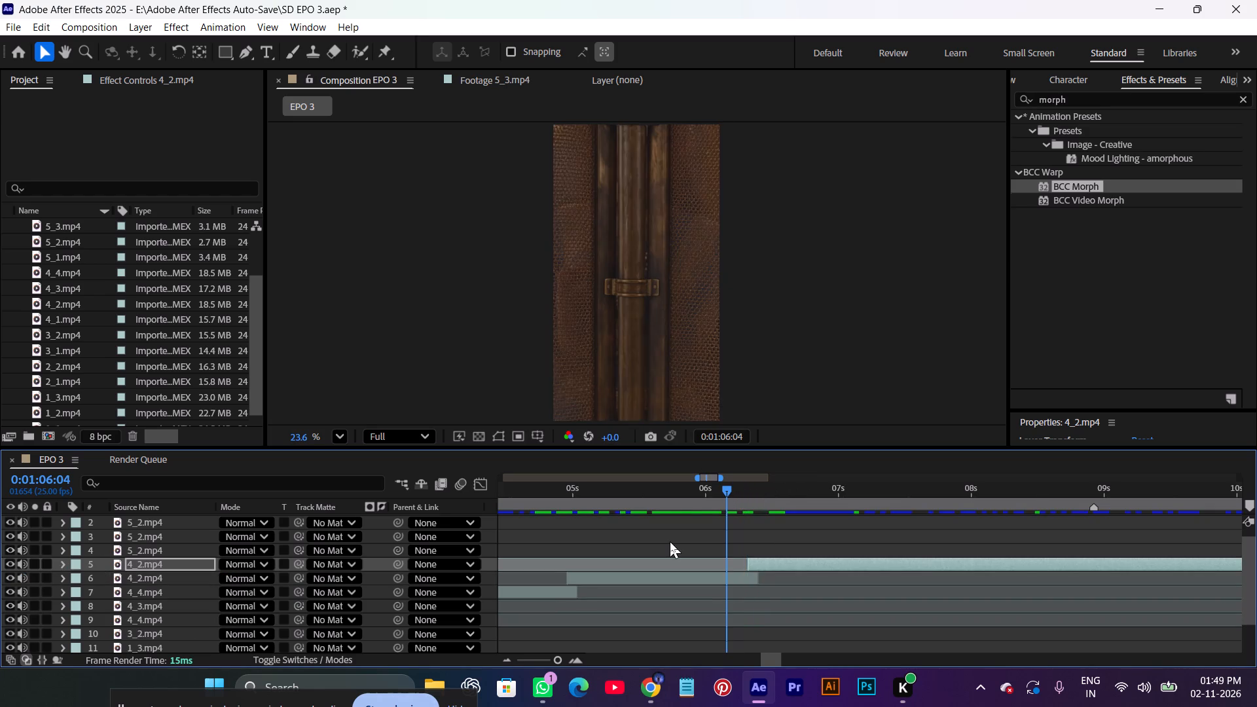
click(670, 541)
key(space)
key(space)
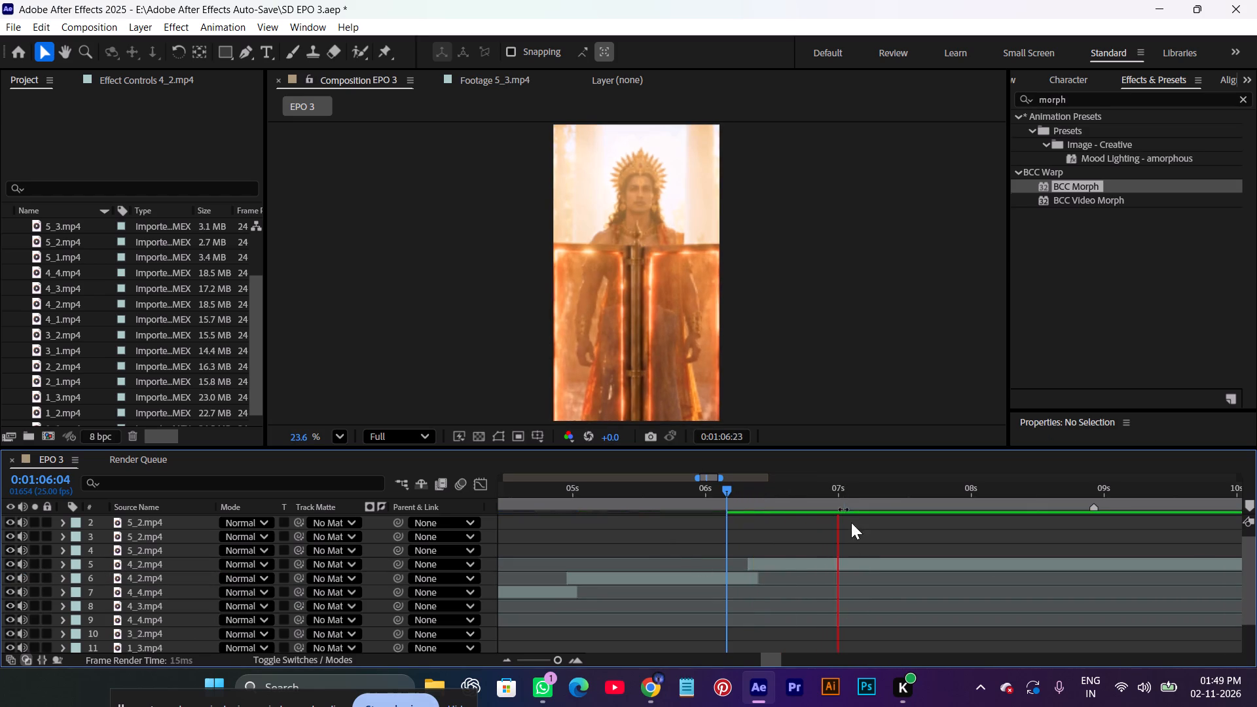
drag(846, 495, 610, 532)
key(space)
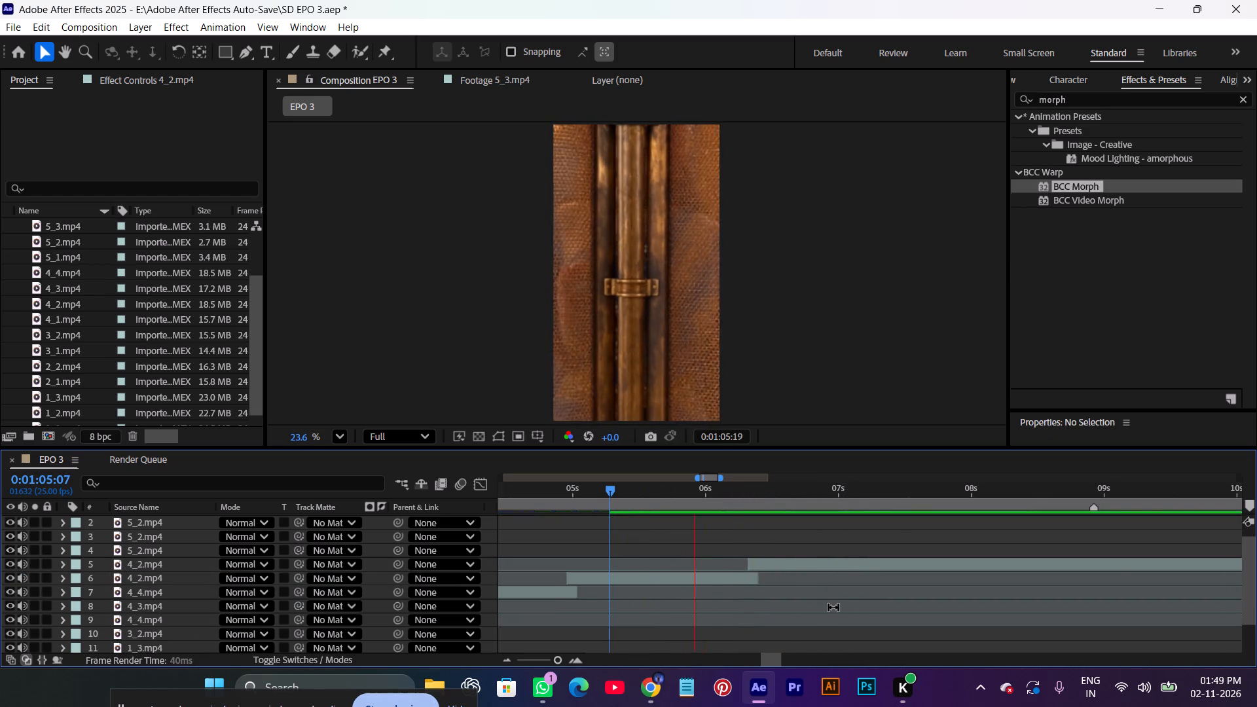
key(space)
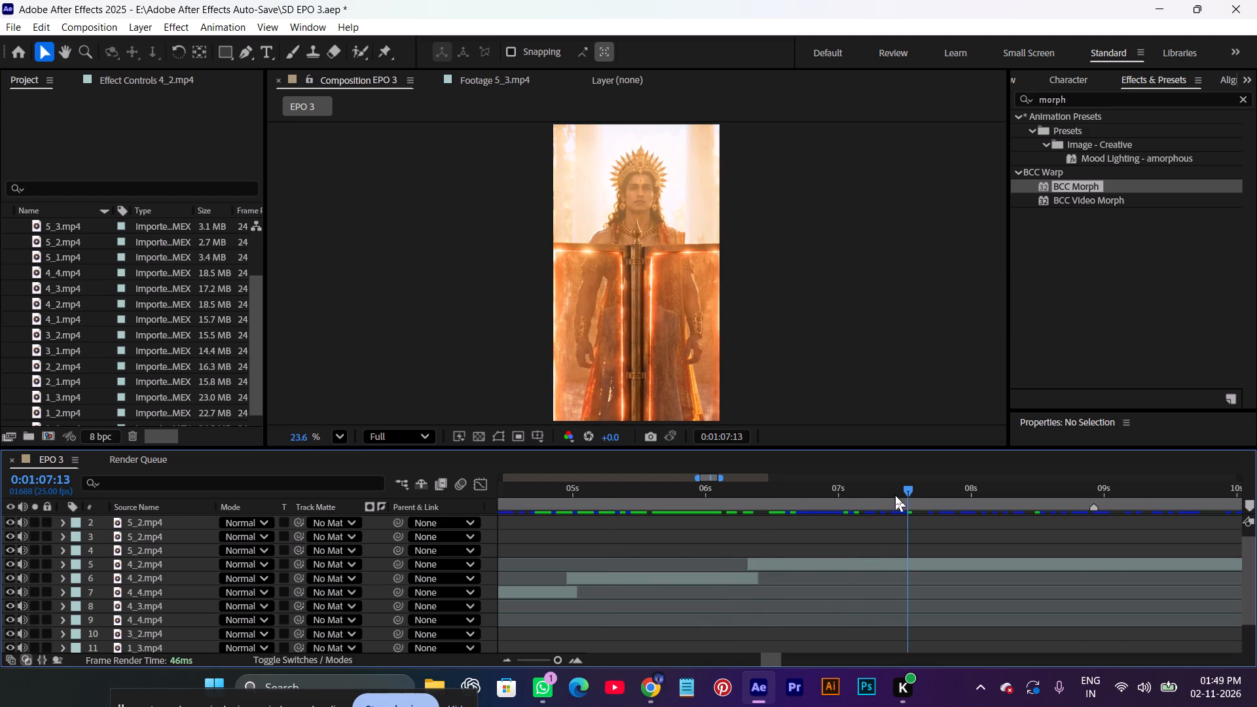
drag(907, 491, 737, 540)
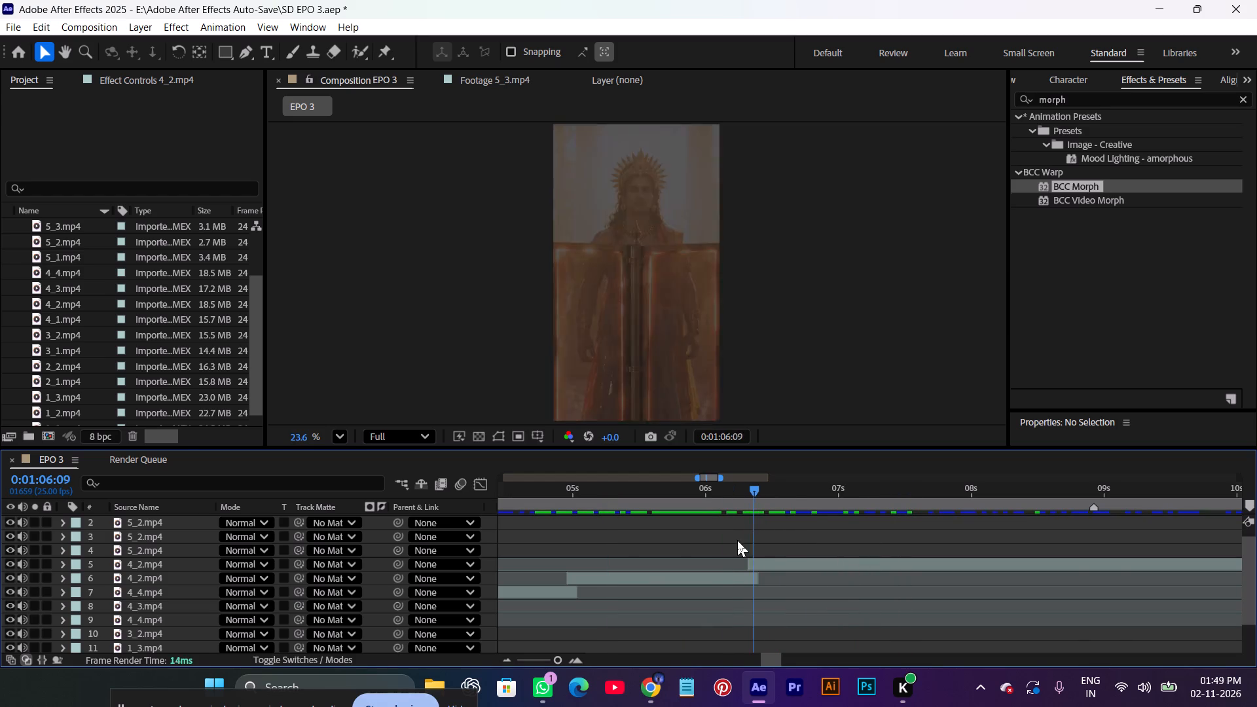
drag(737, 540, 750, 547)
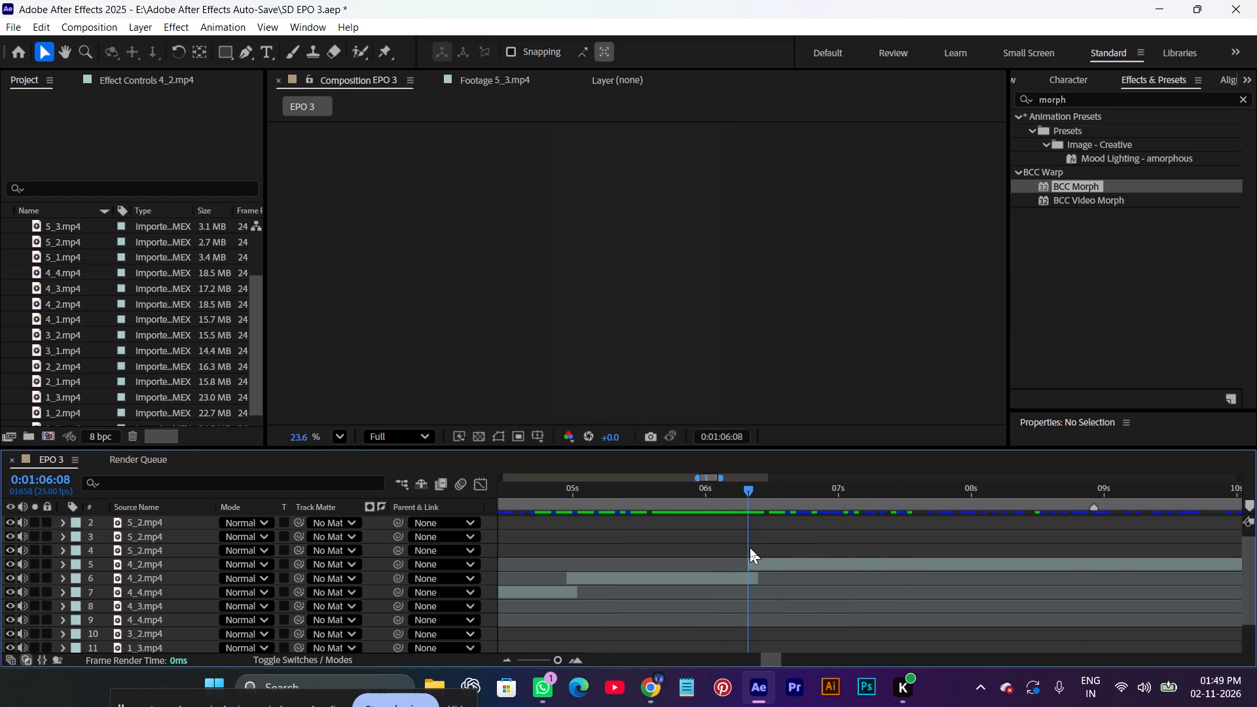
drag(750, 547, 615, 556)
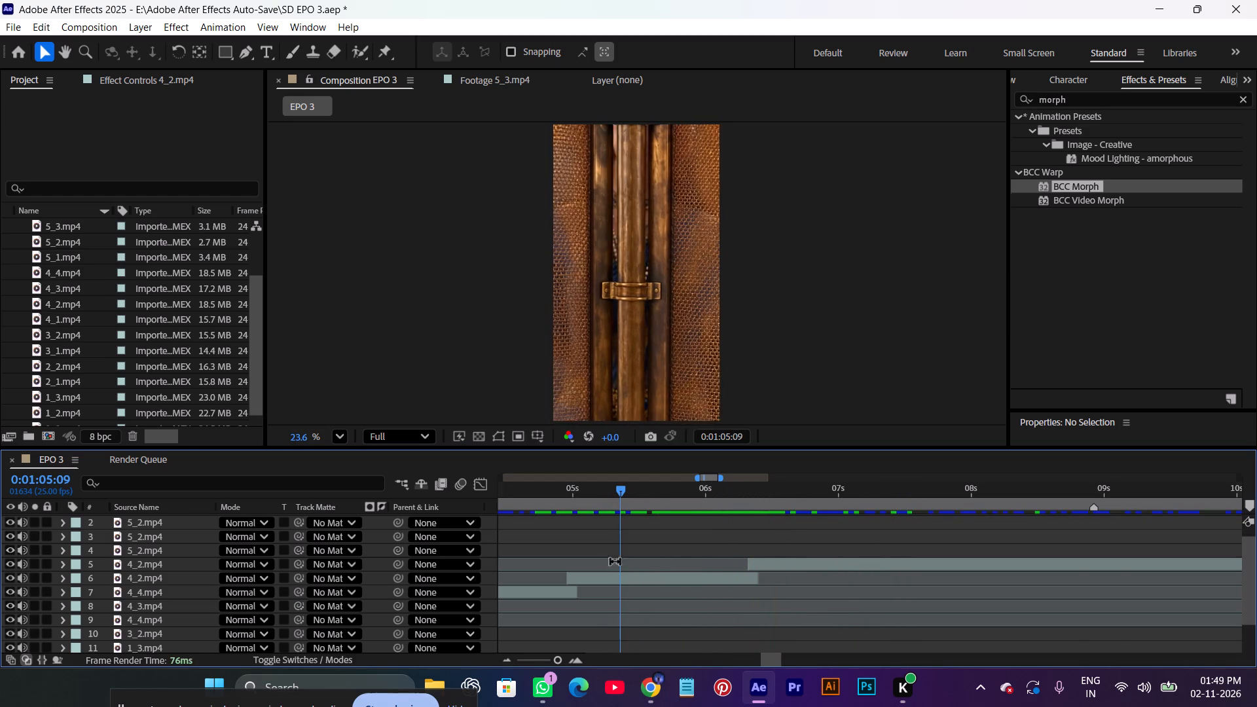
key(space)
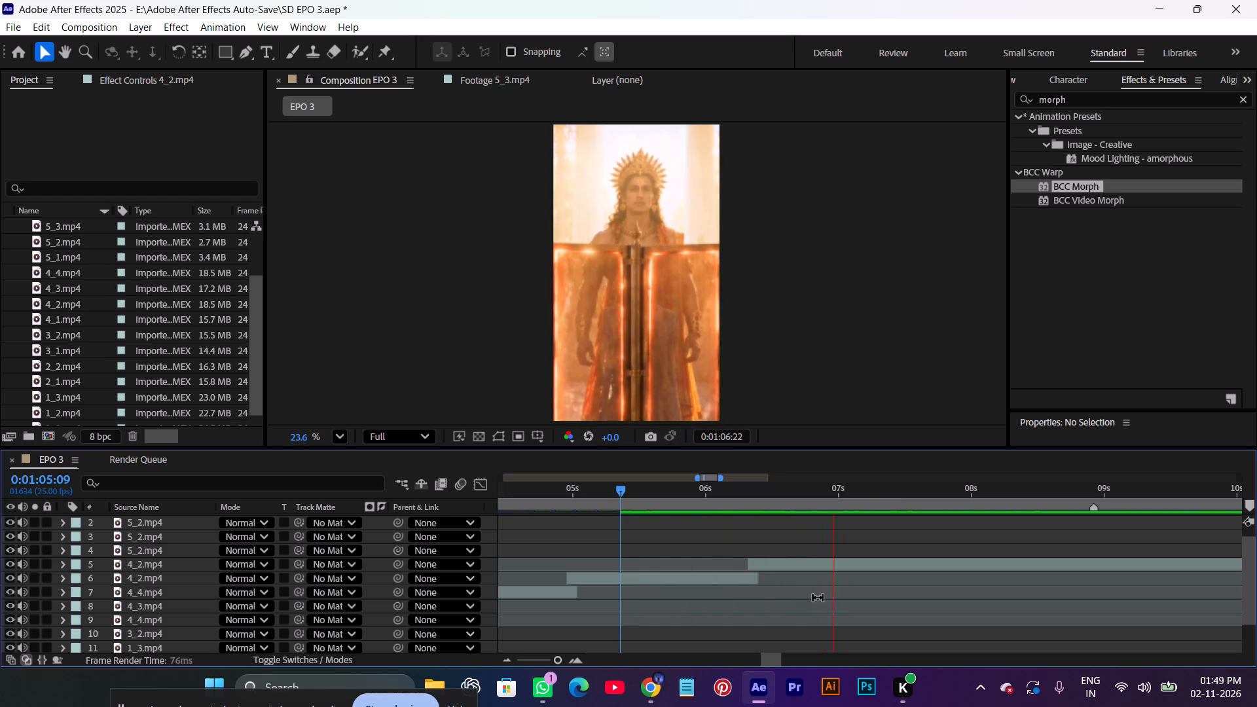
key(space)
drag(917, 494, 652, 559)
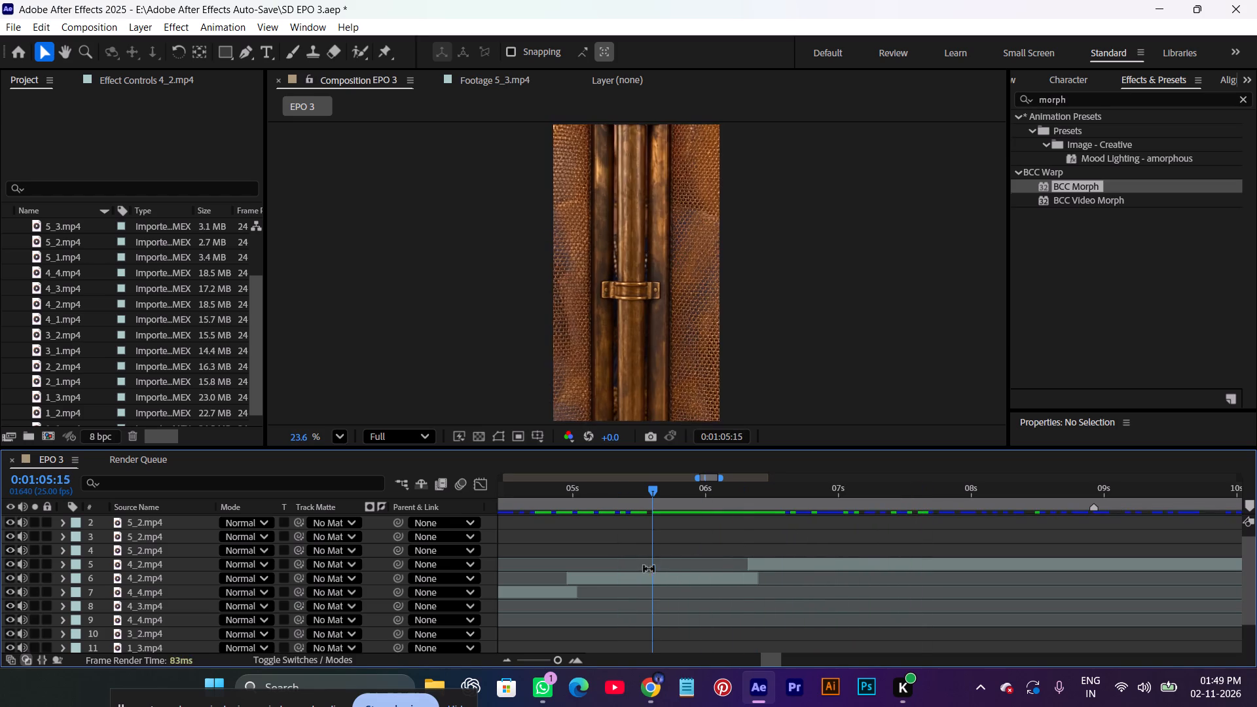
key(space)
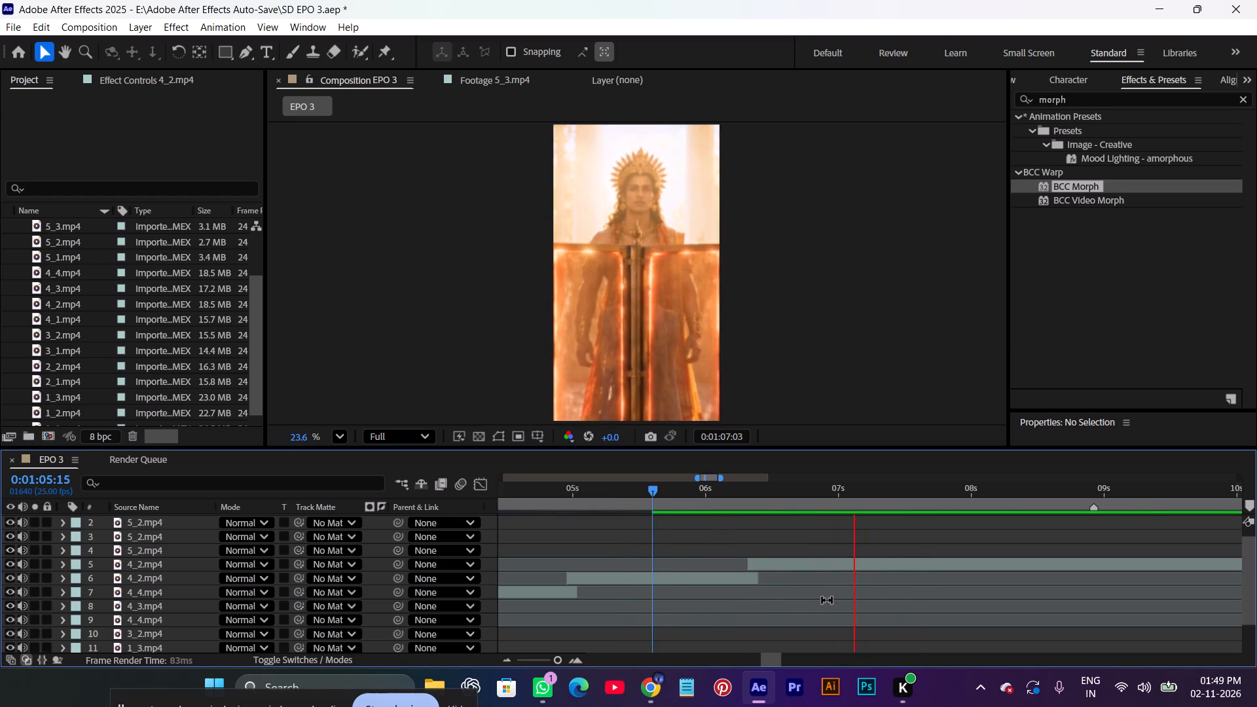
key(space)
Play the sequence from about 0:01:02:20 and again from 0:00:59:03 to review the fades in context.
alt+scroll(773, 557, down, 1)
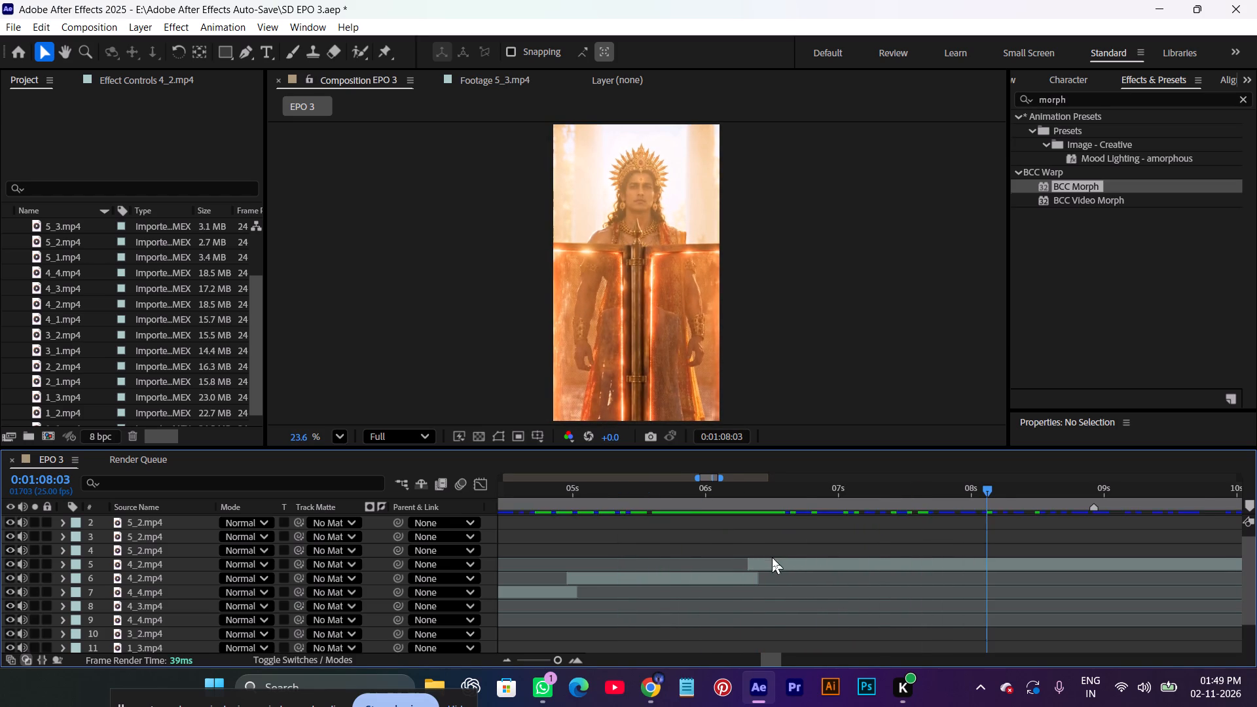
drag(886, 488, 523, 572)
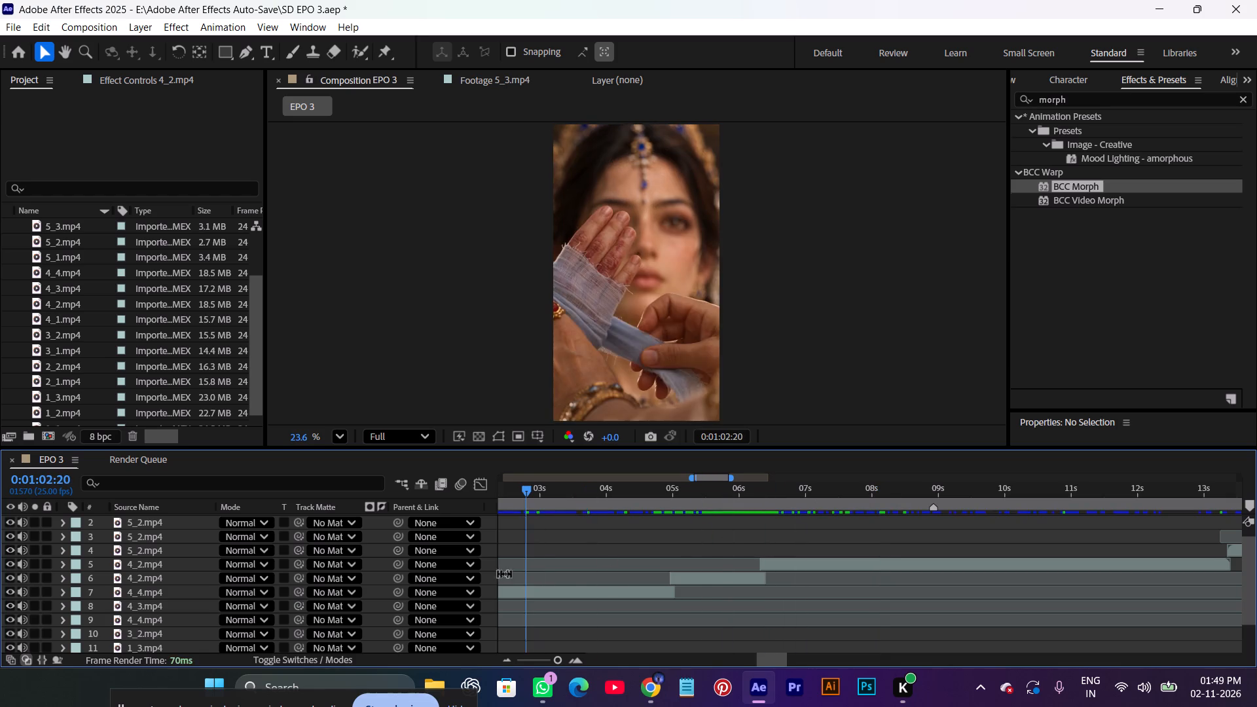
key(space)
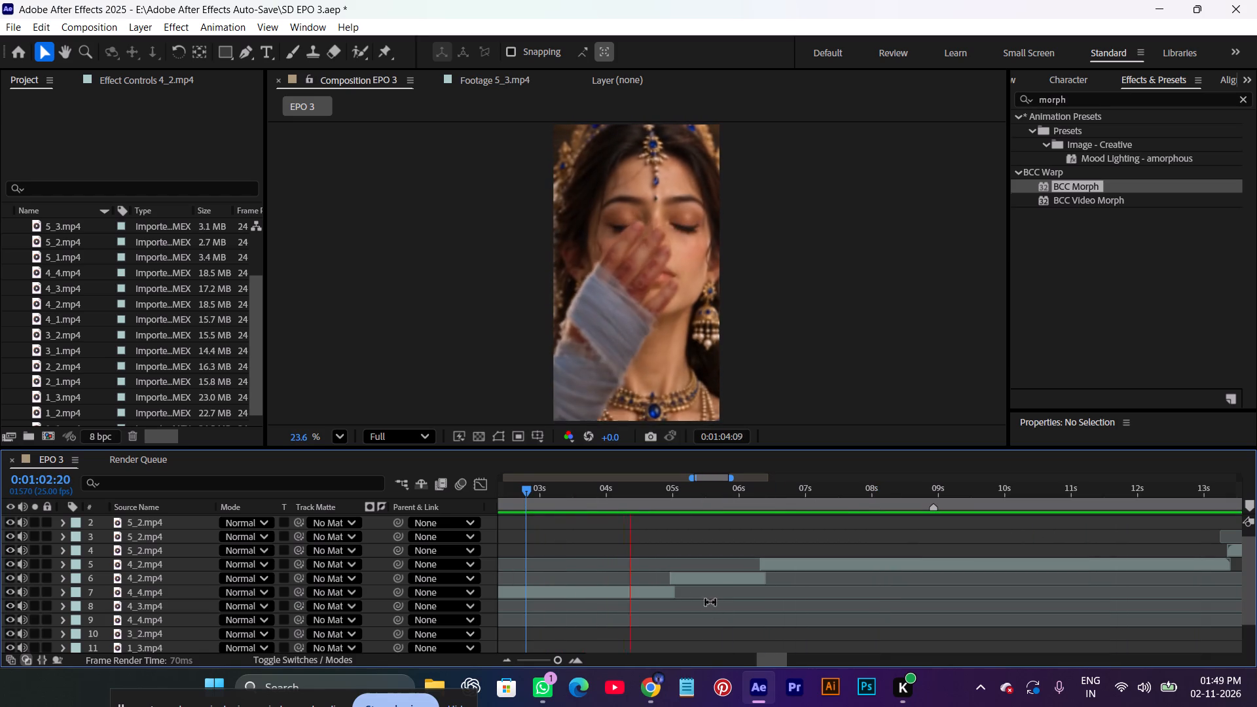
key(space)
alt+scroll(757, 583, down, 1)
drag(731, 492, 702, 499)
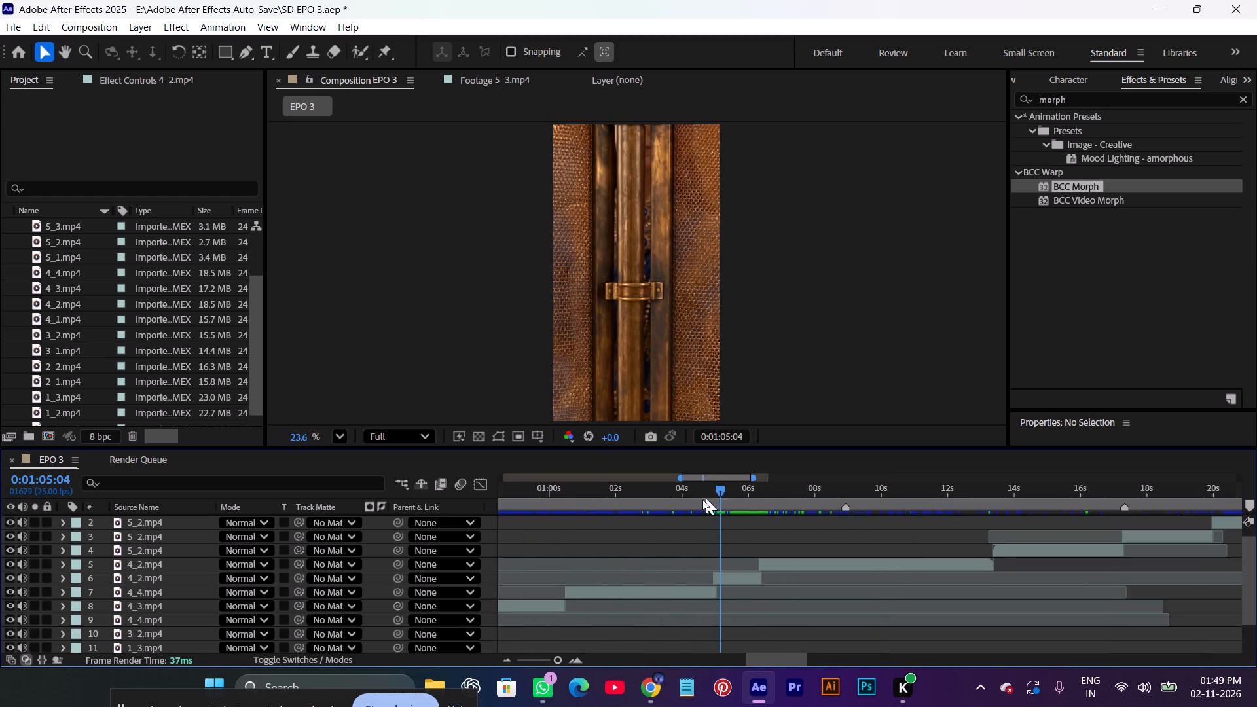
drag(702, 499, 519, 548)
key(space)
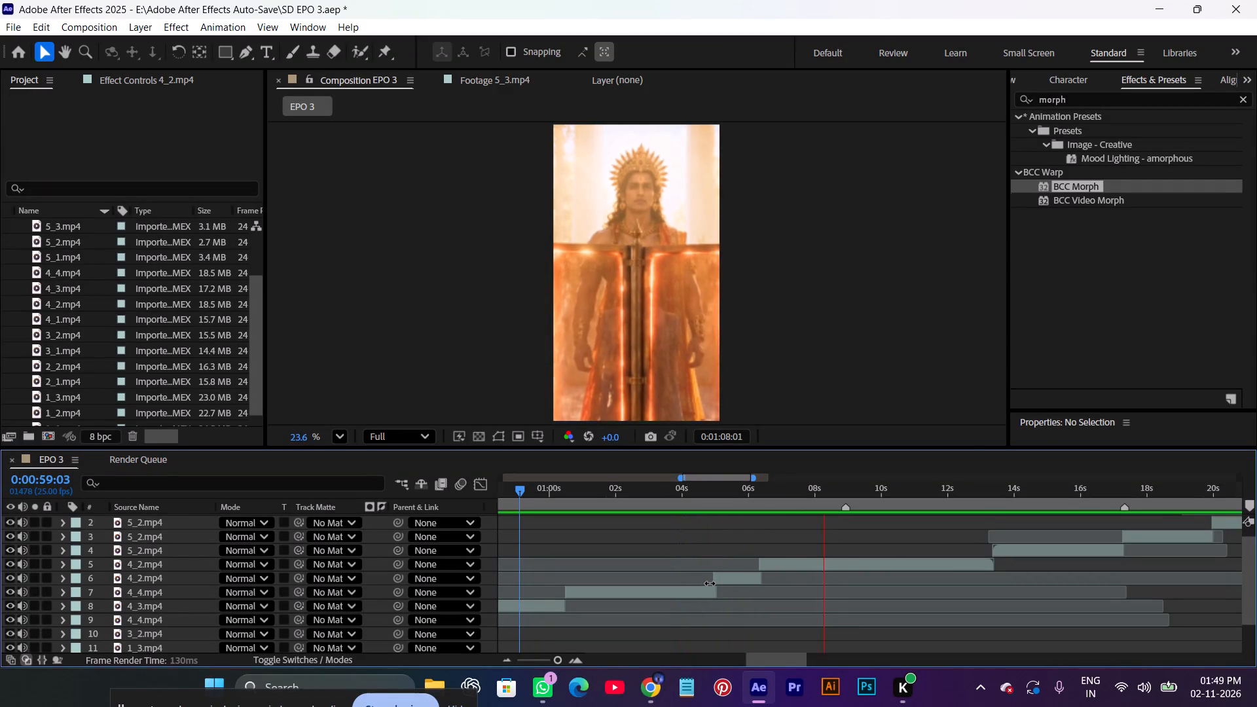
key(space)
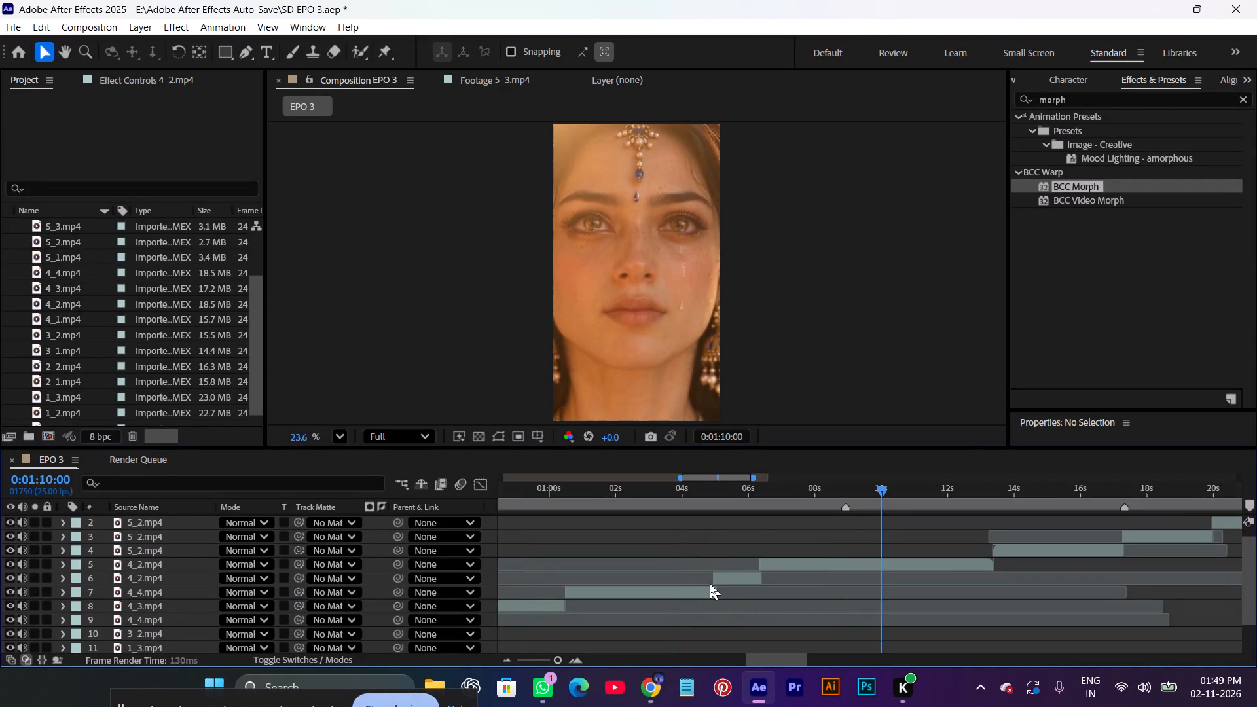
Lengthen layer 6's fade-out by moving its 100% opacity keyframe to about 0:01:05:23, and apply Easy Ease to both opacity keyframes.
alt+scroll(732, 577, up, 1)
drag(1030, 492, 776, 575)
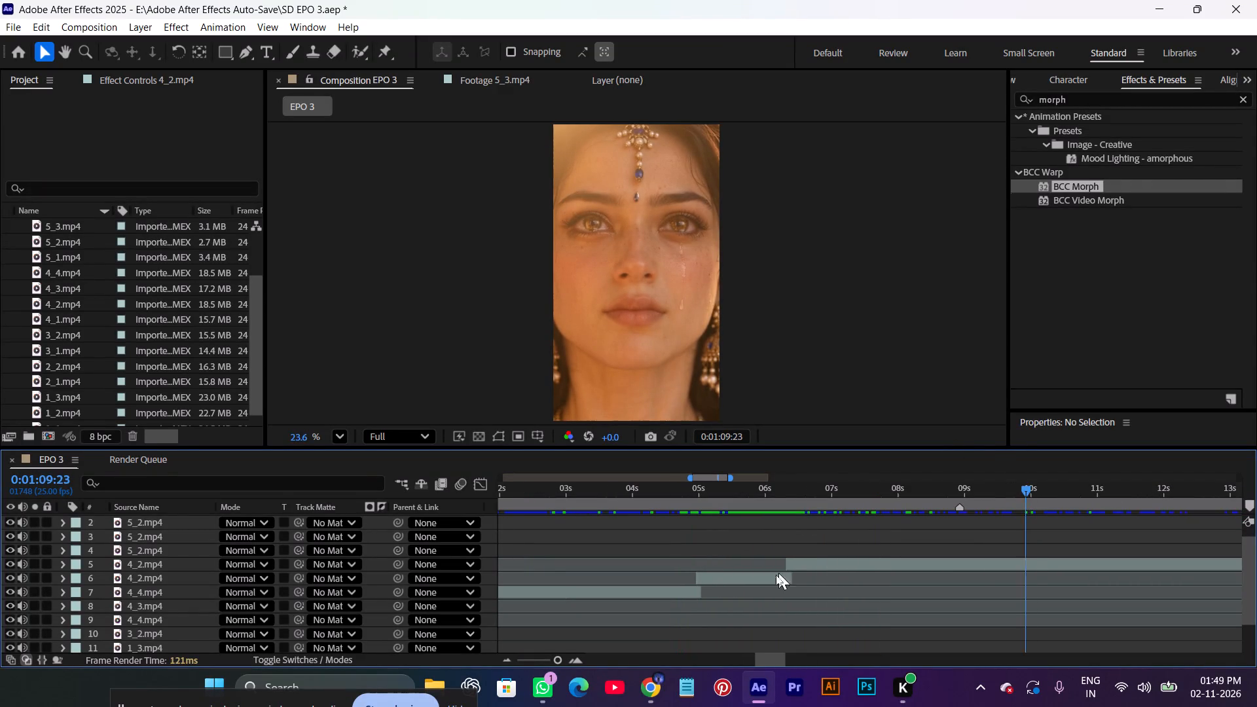
drag(776, 575, 771, 576)
click(771, 576)
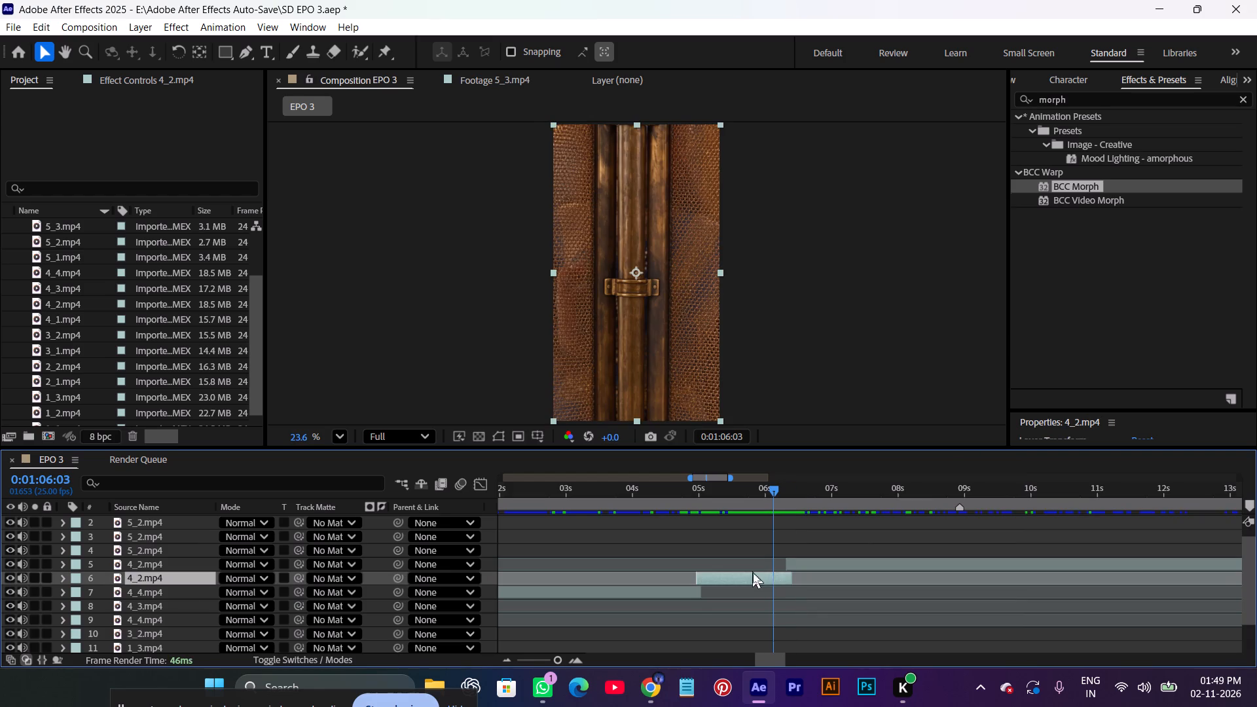
key(t)
drag(773, 589, 763, 592)
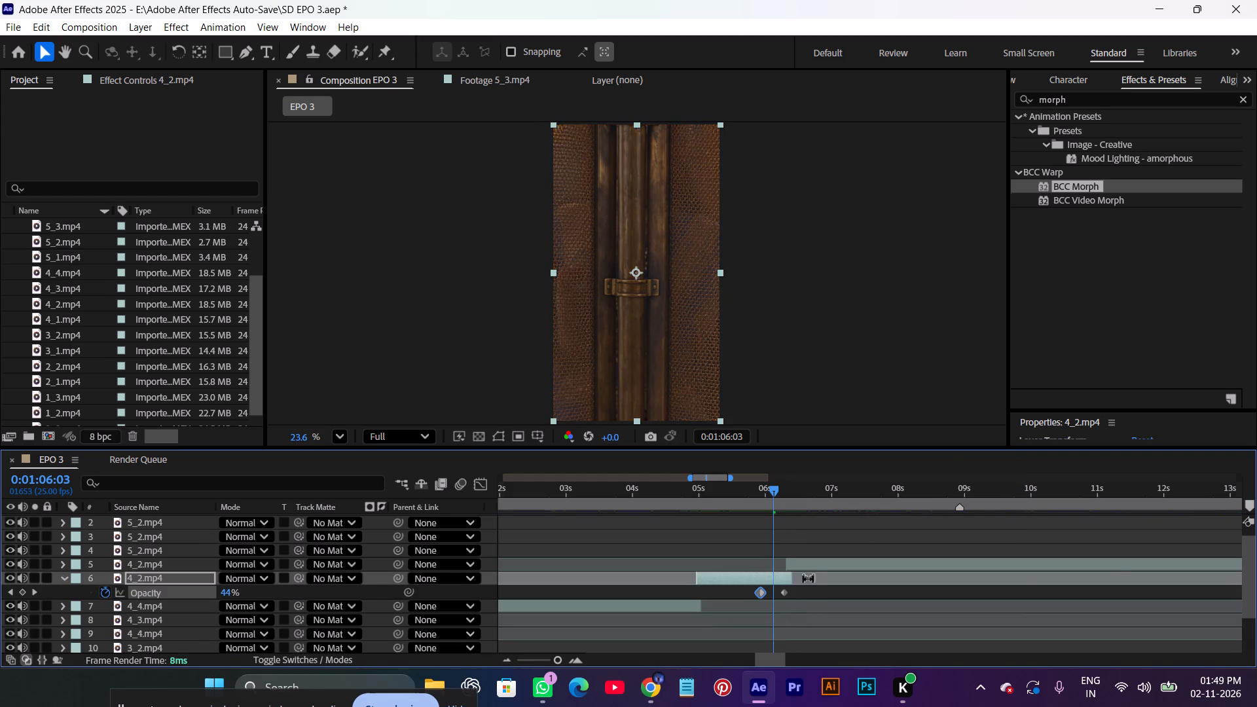
drag(804, 591, 756, 598)
key(F9)
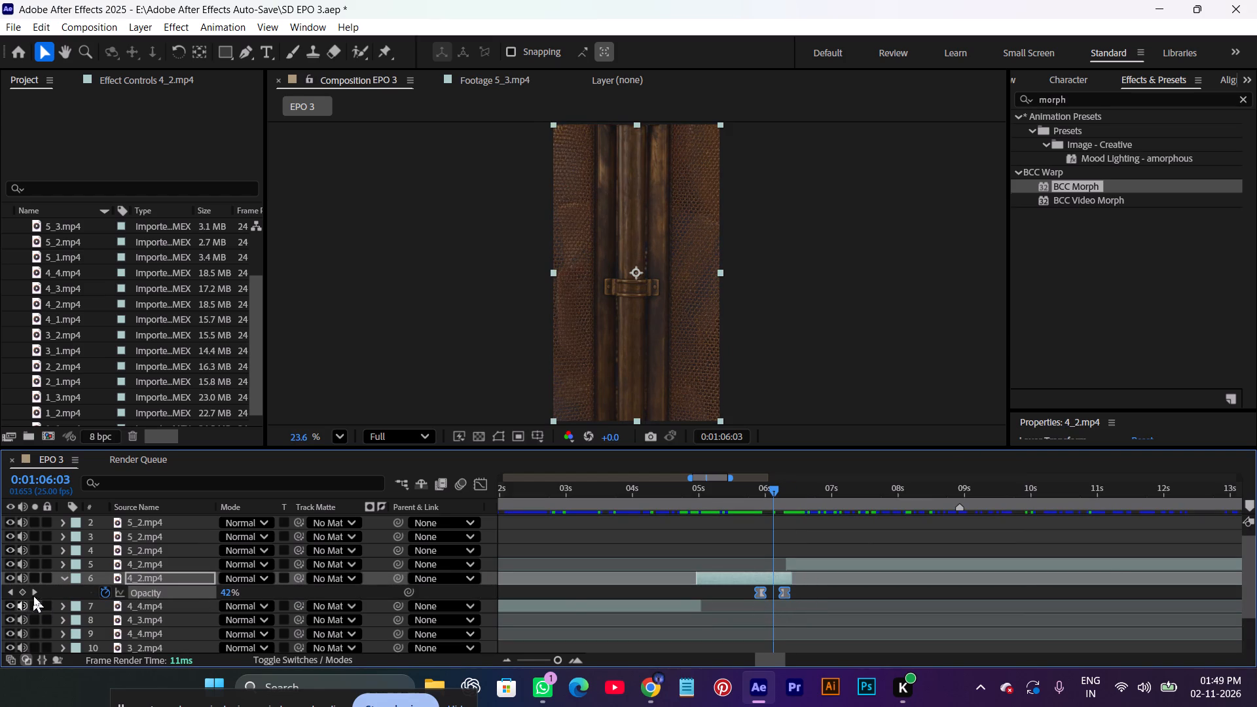
click(58, 583)
Lengthen layer 5's fade-in by moving its 100% opacity keyframe to about 0:01:06:16, and apply Easy Ease to both opacity keyframes.
drag(777, 489, 792, 492)
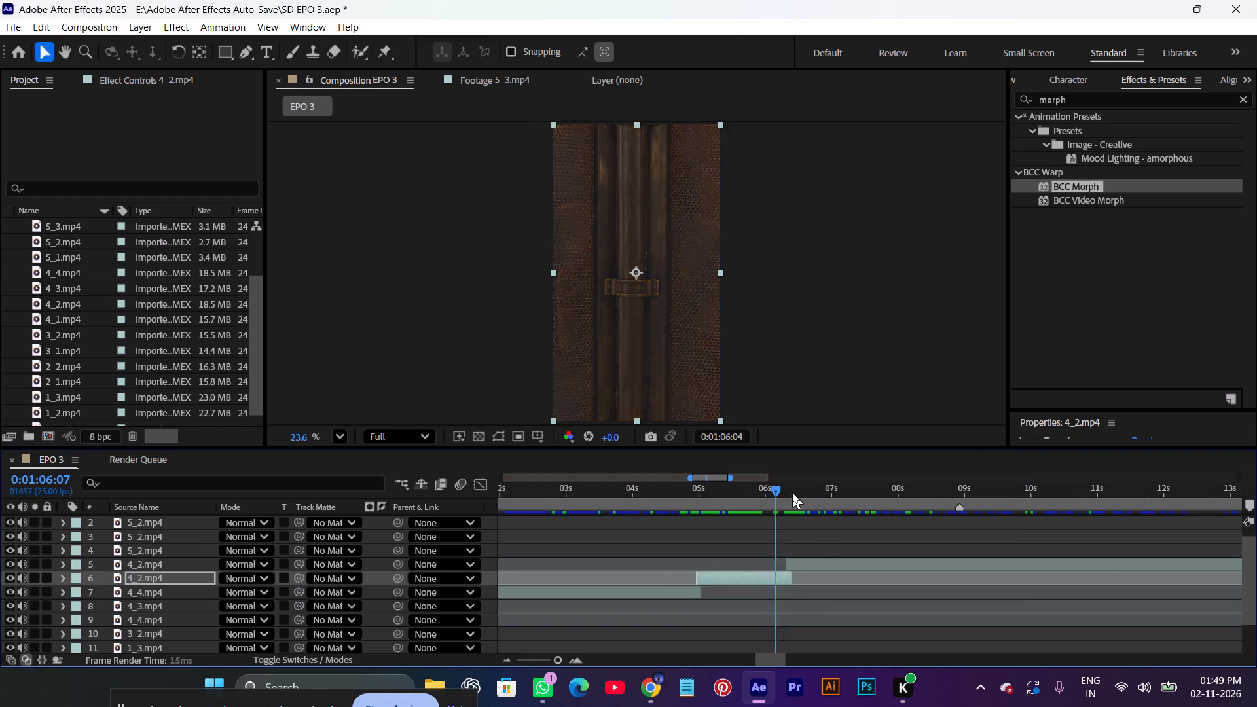
drag(792, 492, 796, 492)
click(811, 567)
key(t)
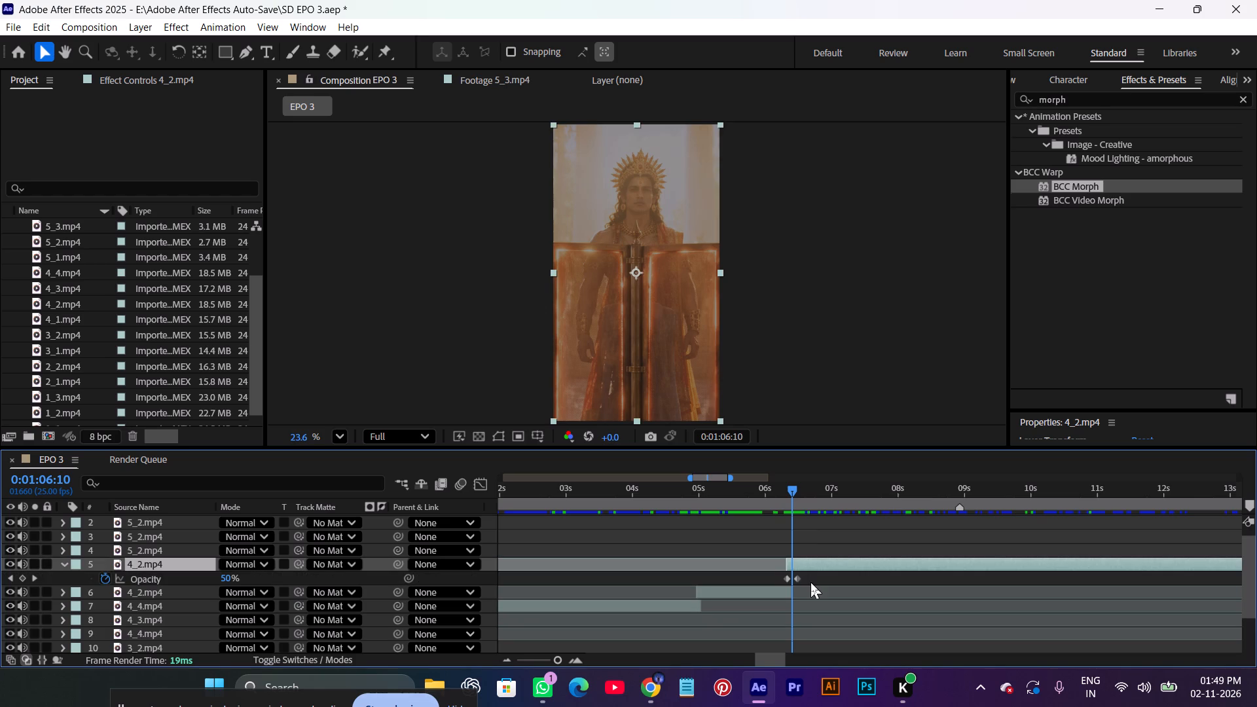
drag(799, 577, 809, 577)
drag(827, 575, 766, 579)
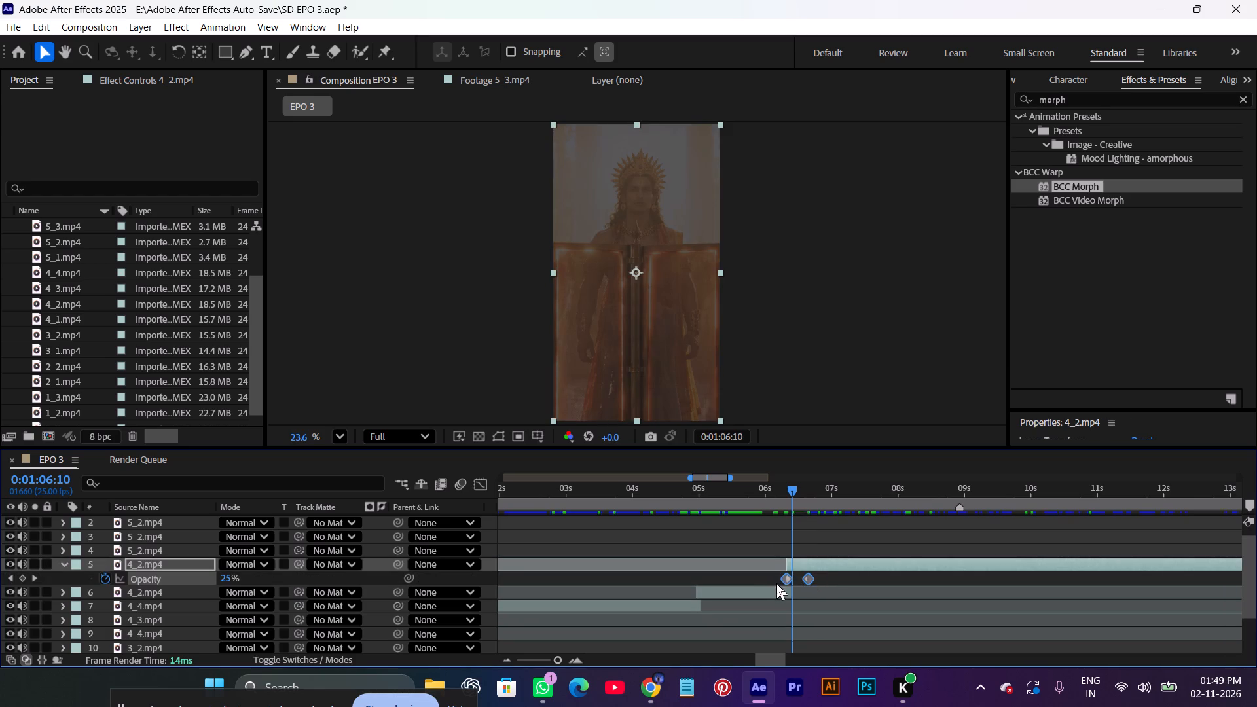
key(F9)
Play the eased transition between the two 4_2.mp4 layers from 0:01:06:01, 0:01:05:15, 0:01:03:18 and 0:01:02:18 to review the fades.
drag(785, 490, 766, 496)
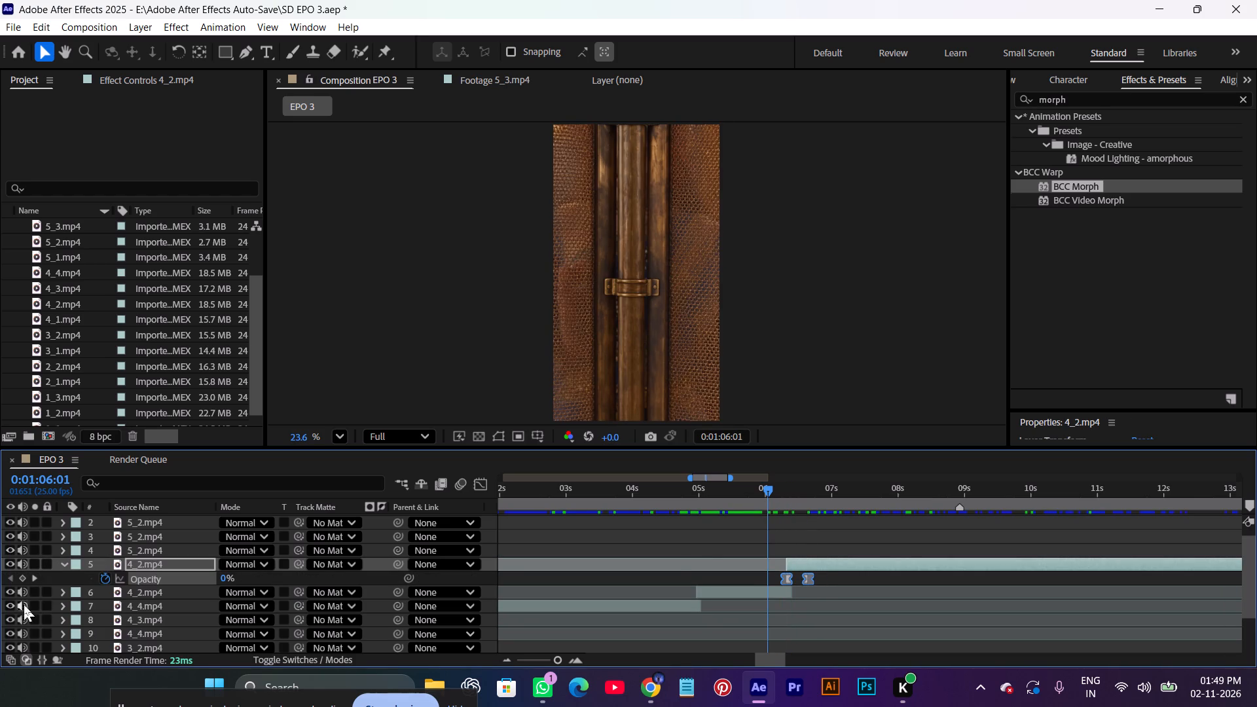
click(62, 564)
key(space)
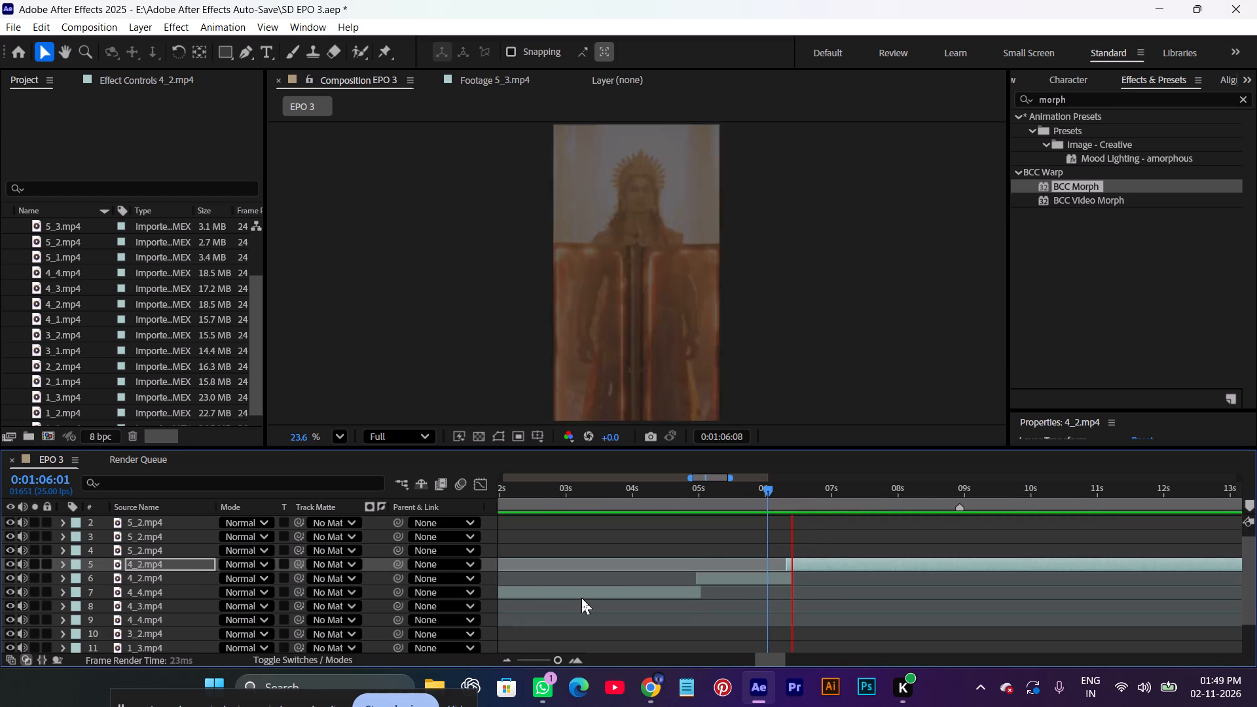
key(space)
drag(829, 489, 724, 519)
key(space)
key(space)
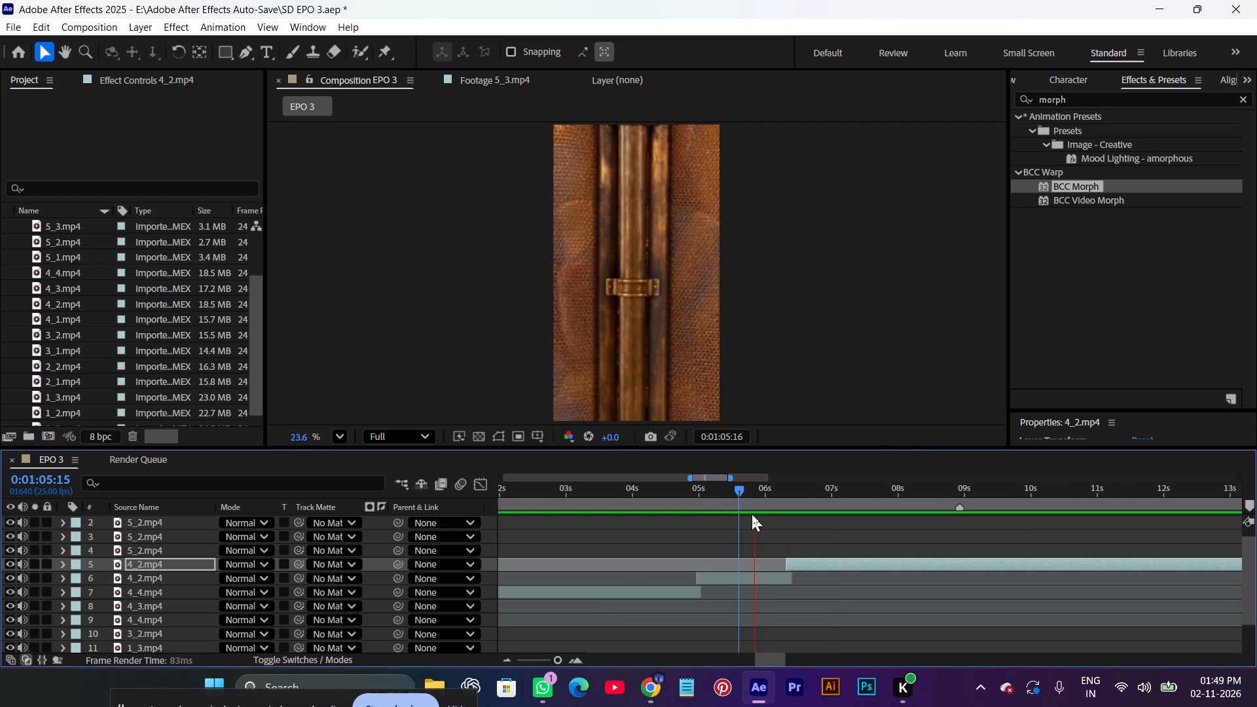
drag(756, 483, 535, 540)
key(space)
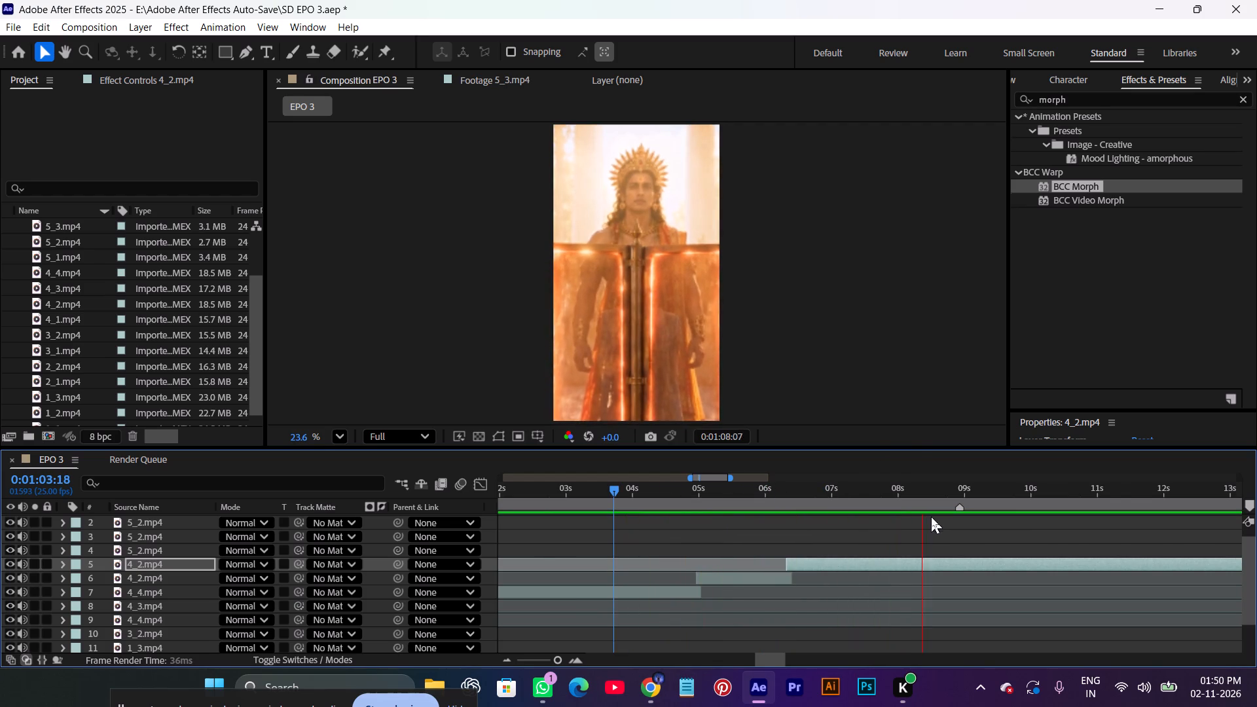
key(space)
drag(1010, 488, 977, 494)
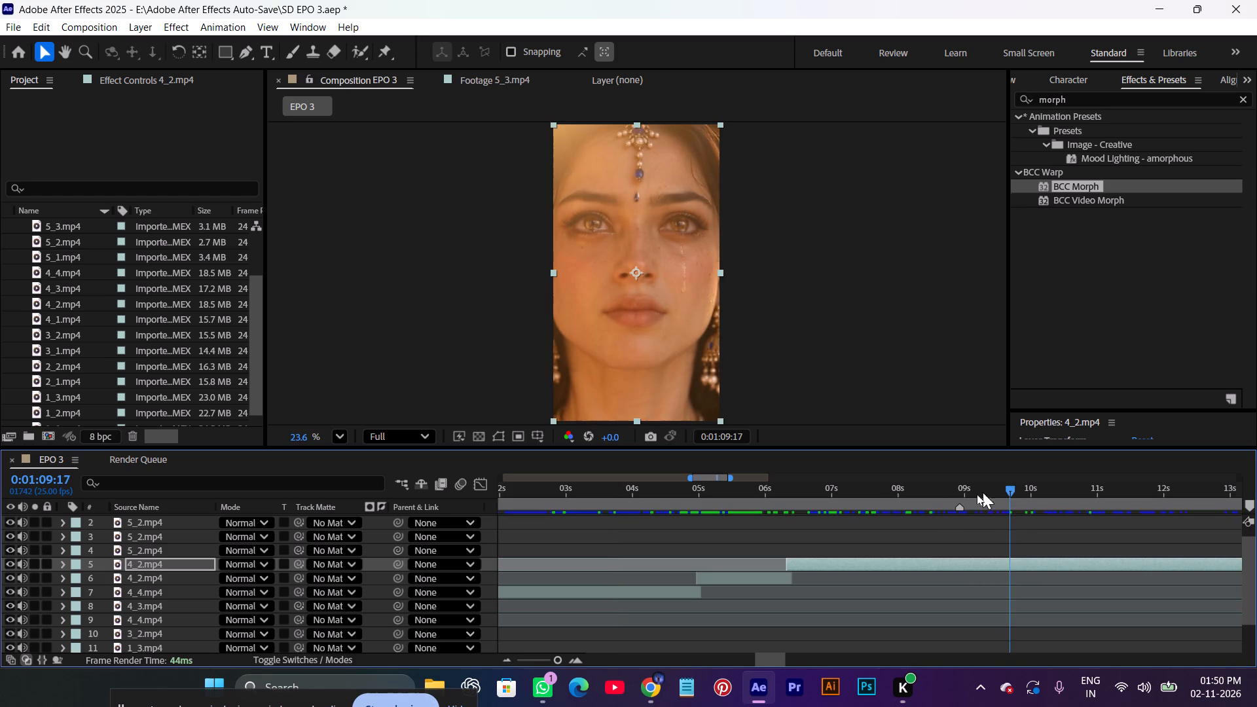
drag(977, 494, 547, 556)
key(space)
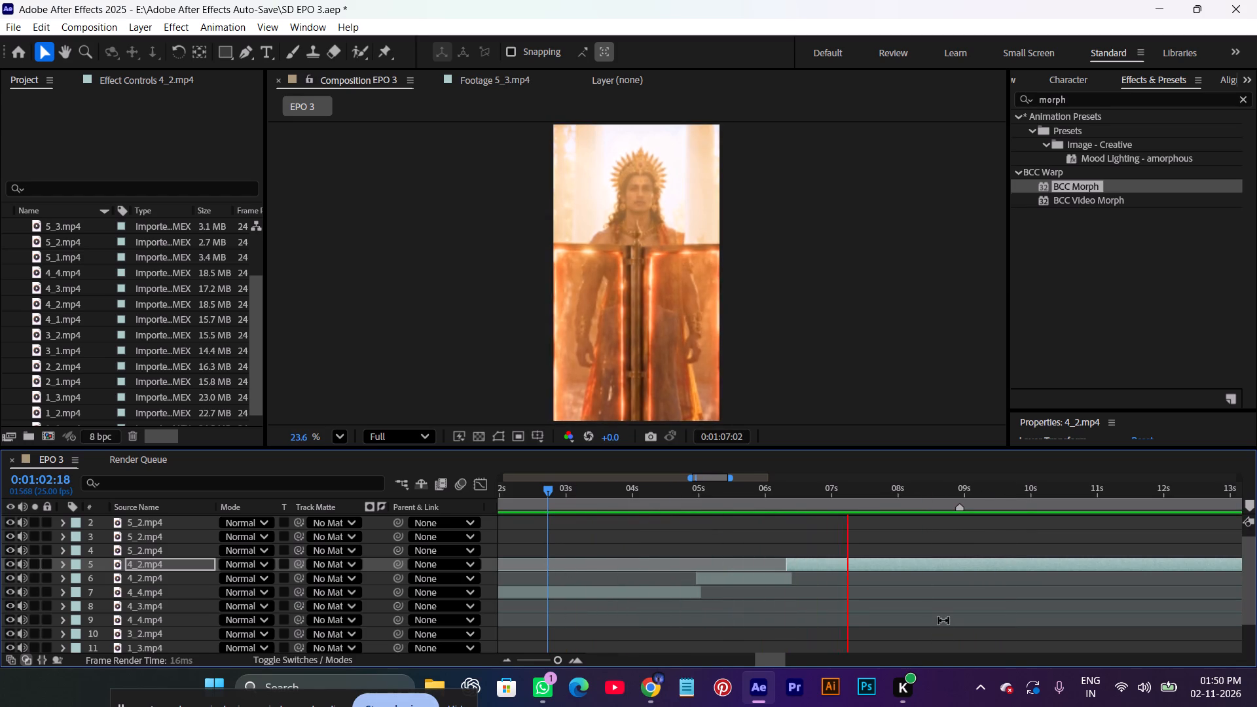
key(space)
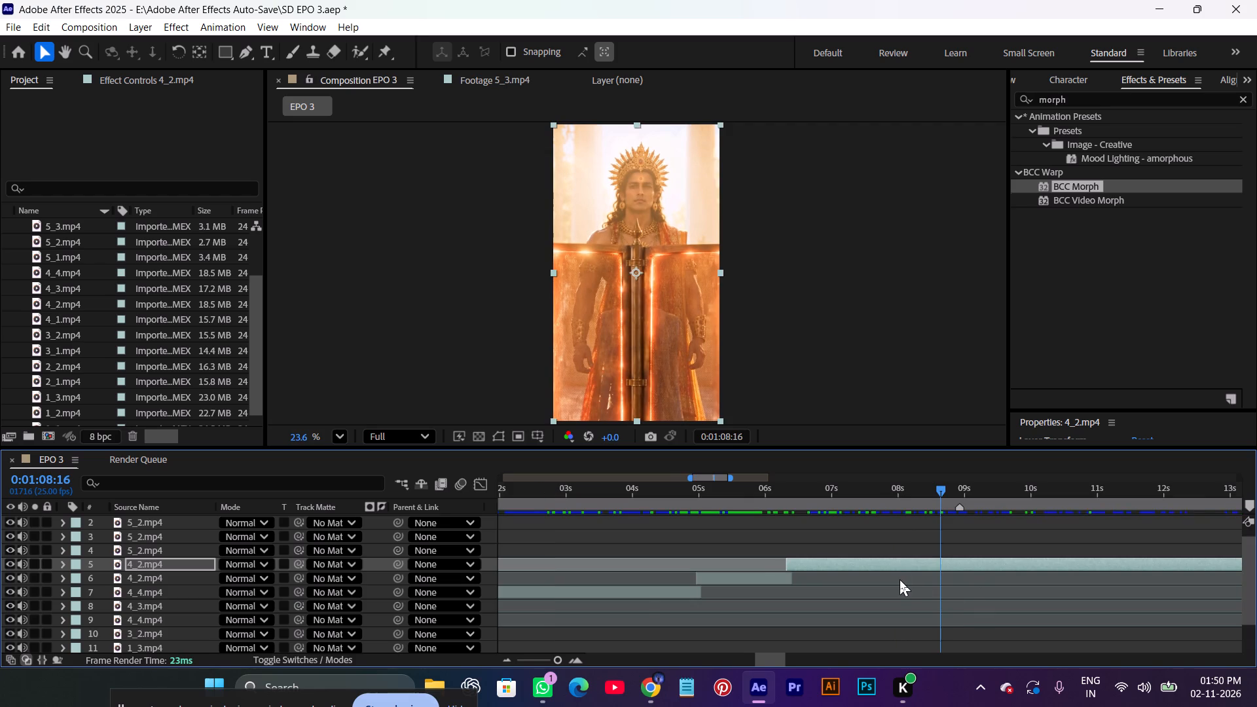
Play the sequence from 0:01:08:16 to about 0:01:22:02 and check the 5_2.mp4 foot shots around 0:01:20.
alt+scroll(900, 579, down, 1)
key(space)
key(space)
key(space)
key(space)
key(space)
key(space)
drag(865, 606, 626, 662)
key(space)
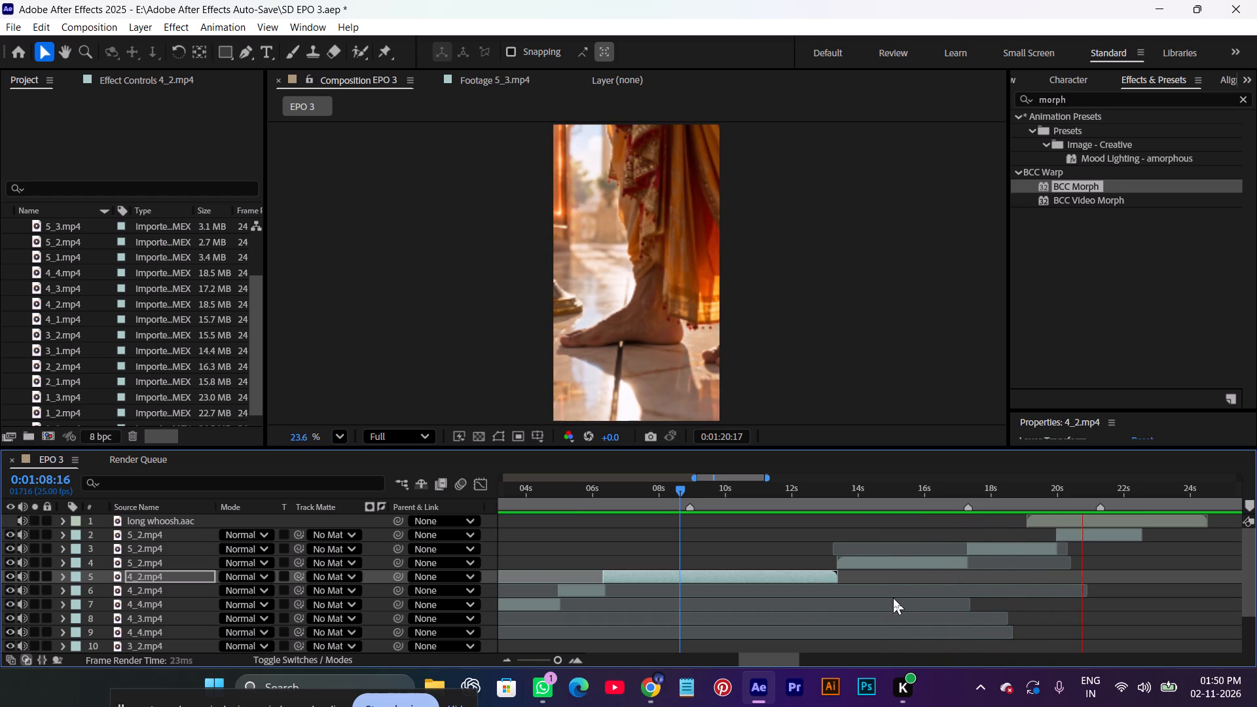
key(space)
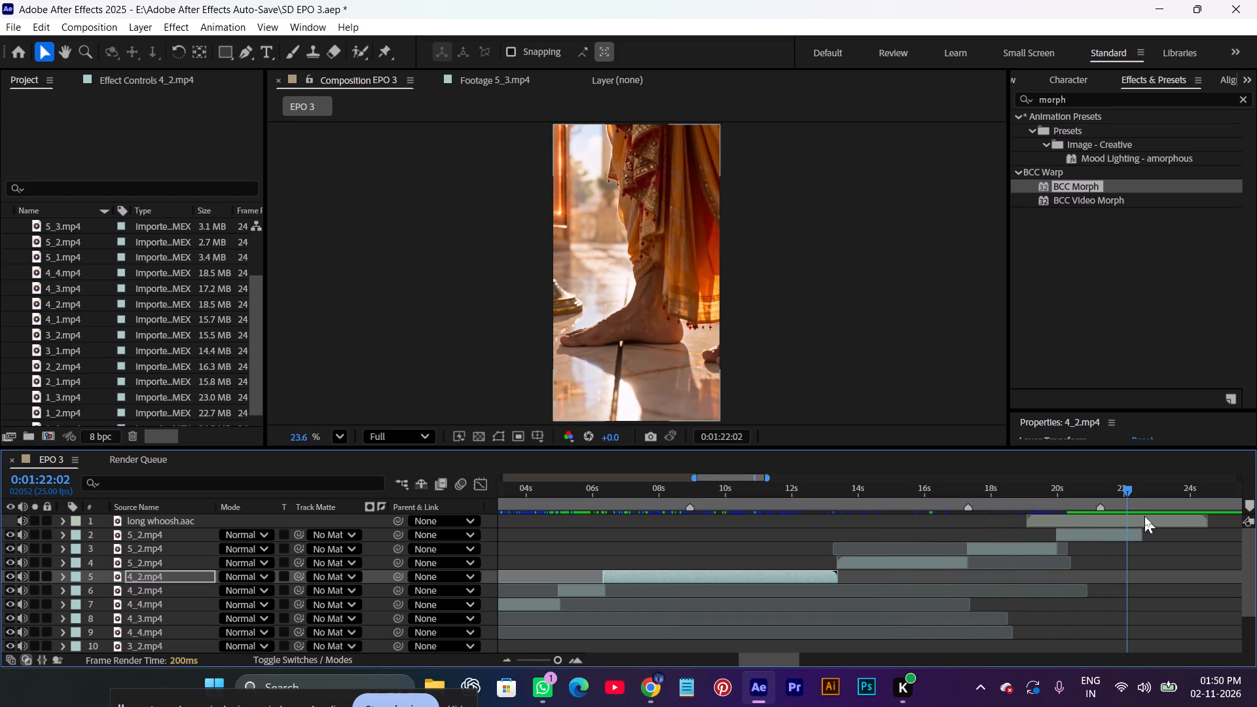
drag(1125, 488, 1053, 498)
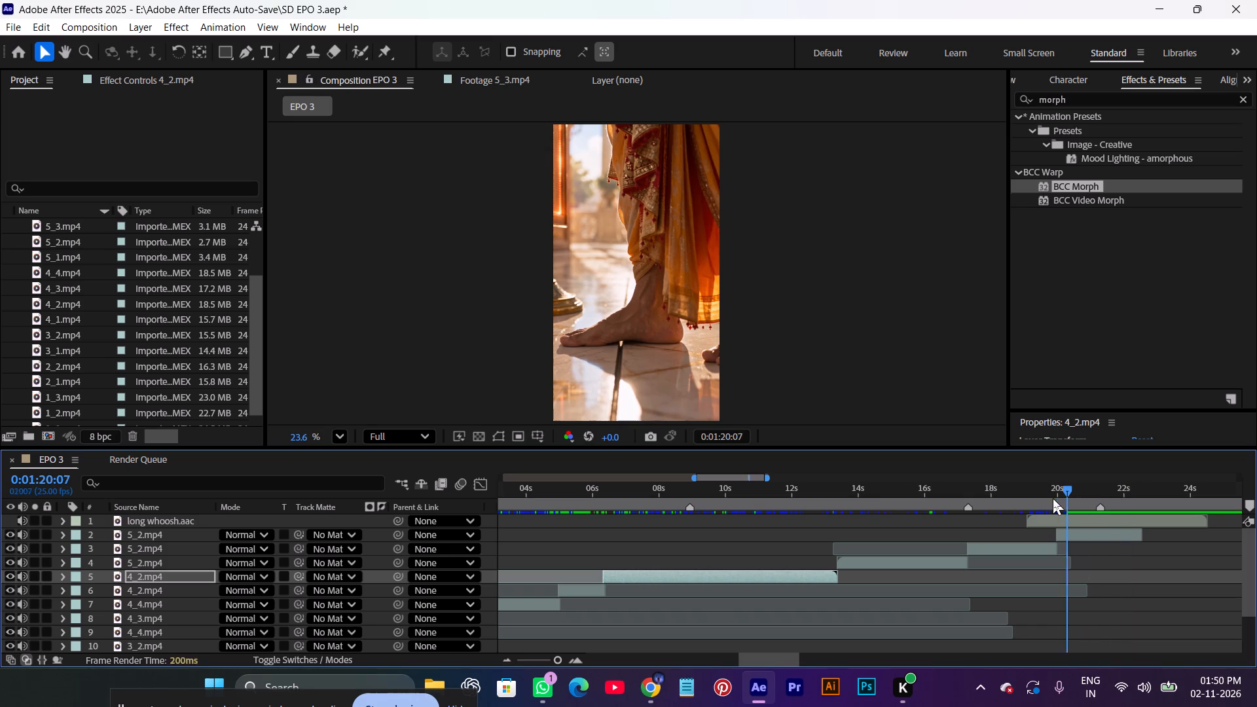
drag(1053, 498, 1069, 500)
Compare the final seconds of the 5_4.mp4 and 5_2.mp4 source footage to choose a foot shot for the sequence.
click(1084, 534)
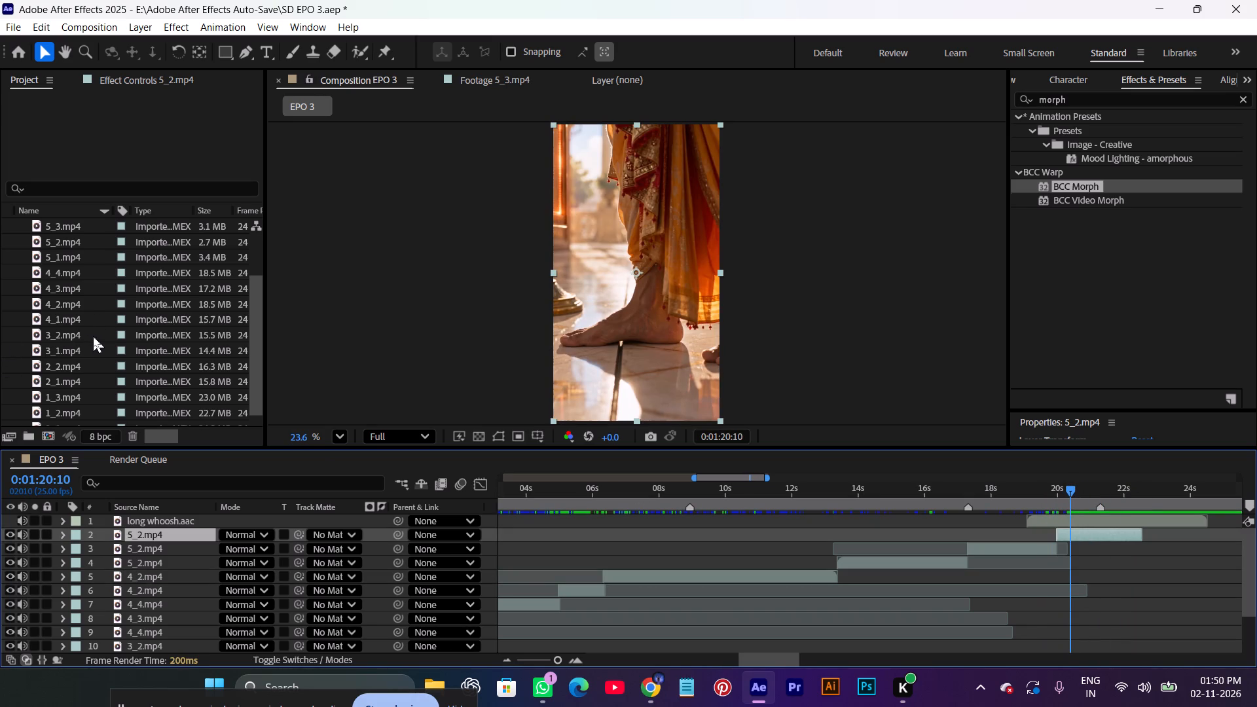
scroll(93, 336, up, 5)
double_click(69, 273)
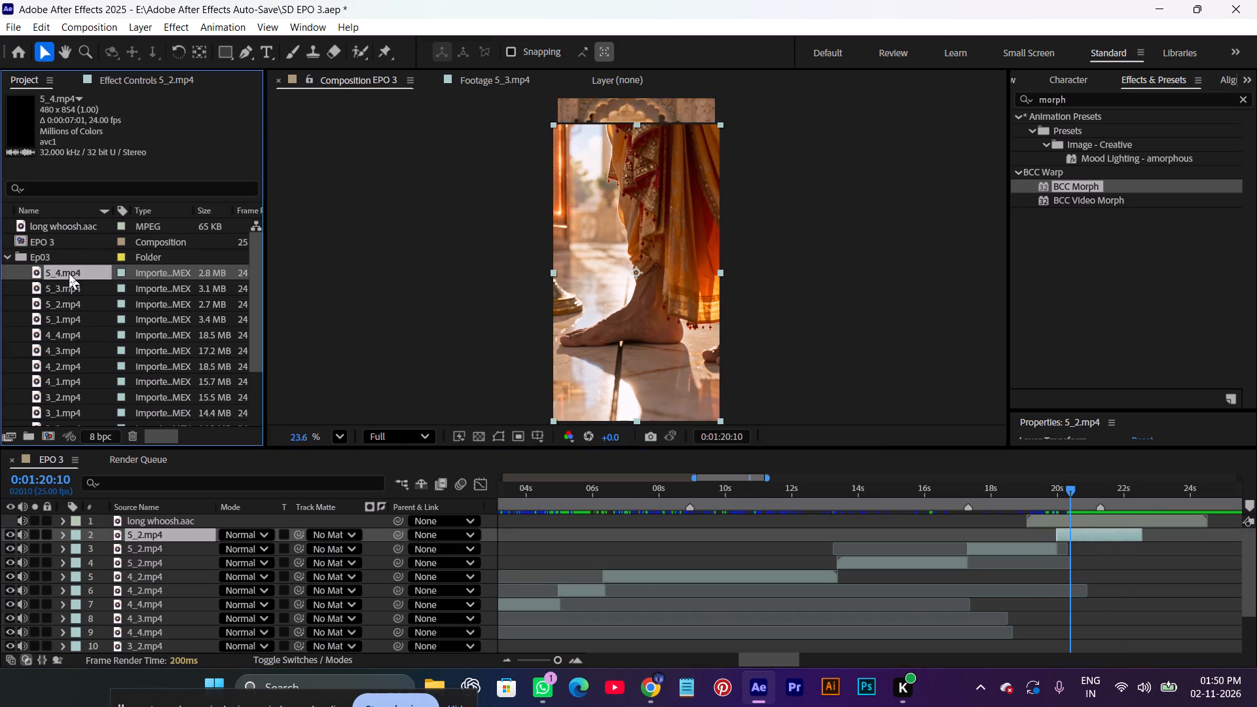
drag(697, 401, 929, 409)
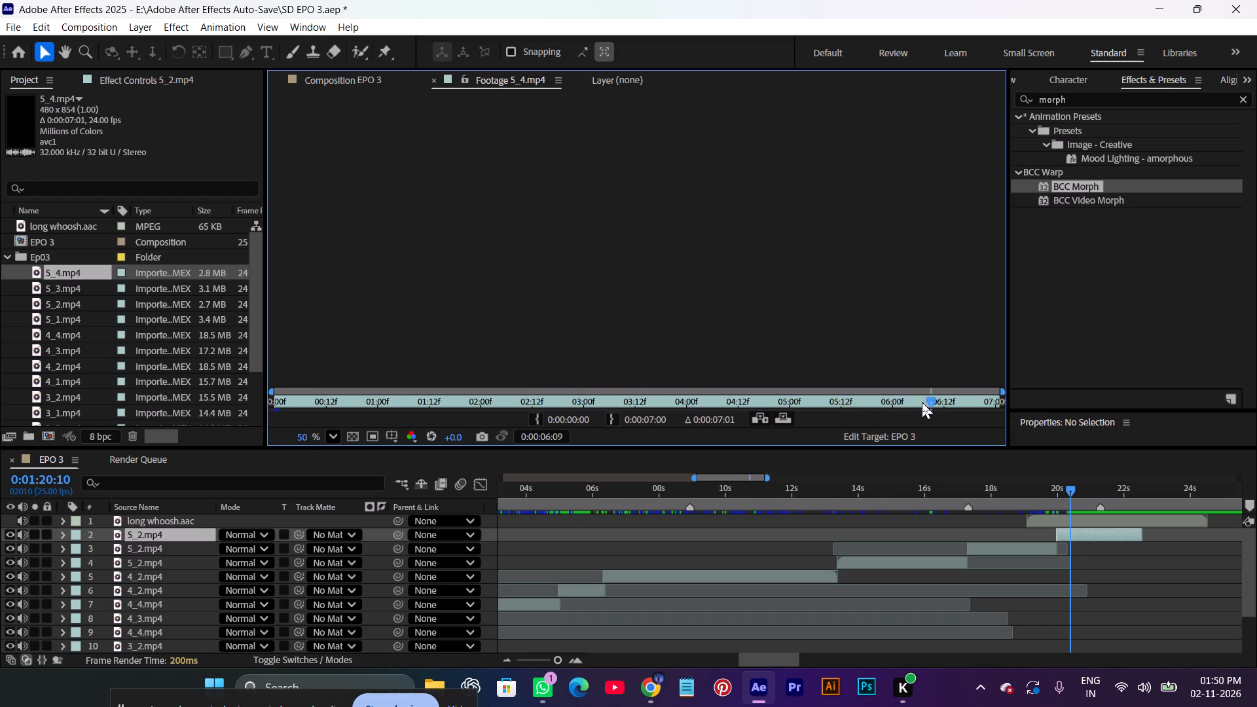
drag(934, 399, 949, 400)
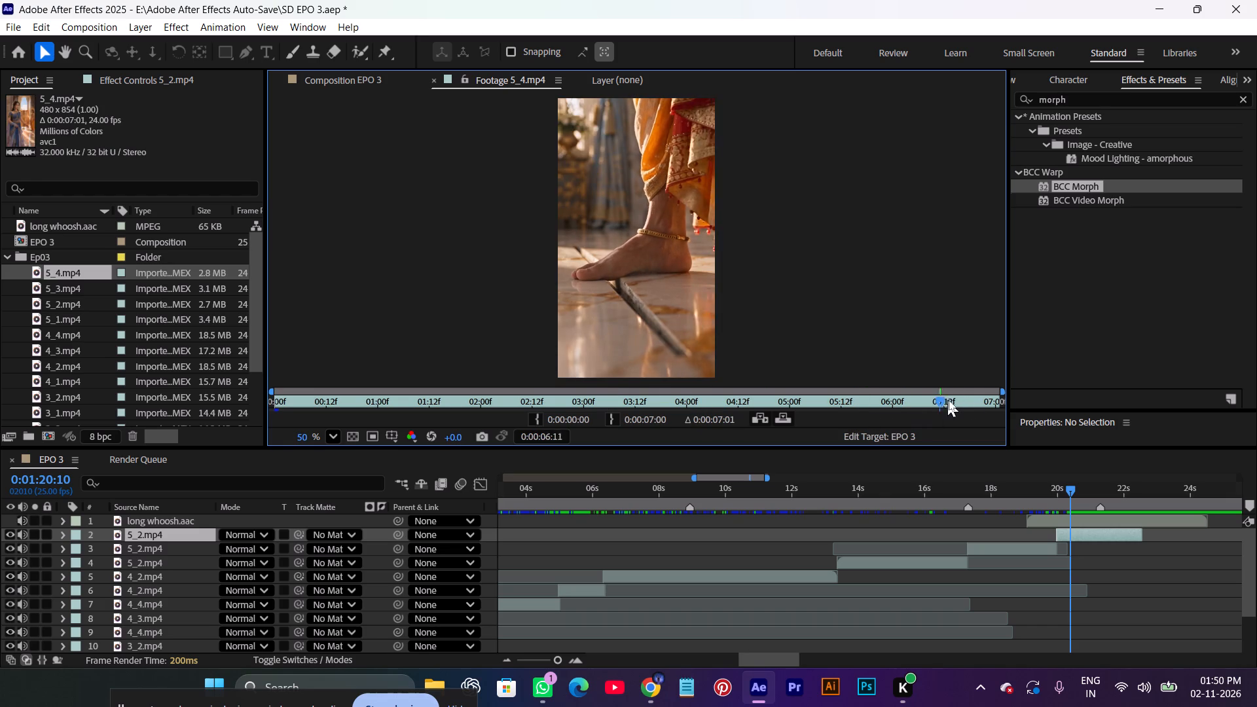
drag(949, 400, 969, 412)
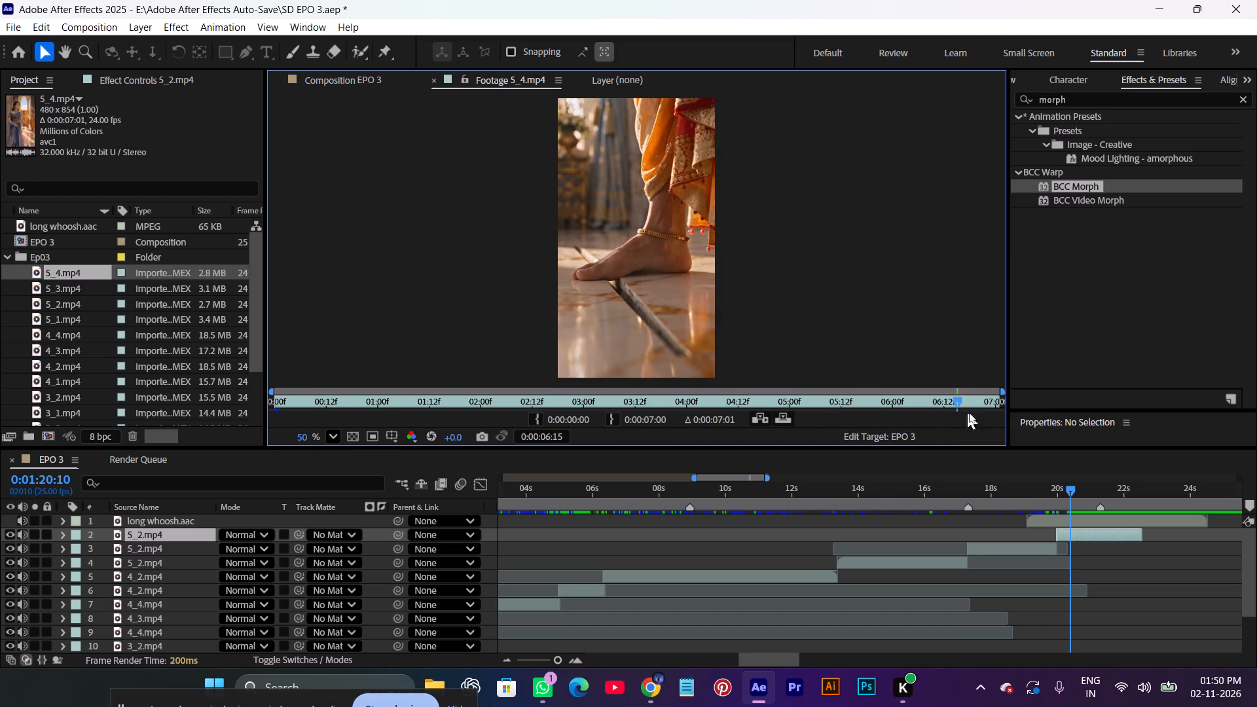
drag(969, 412, 966, 425)
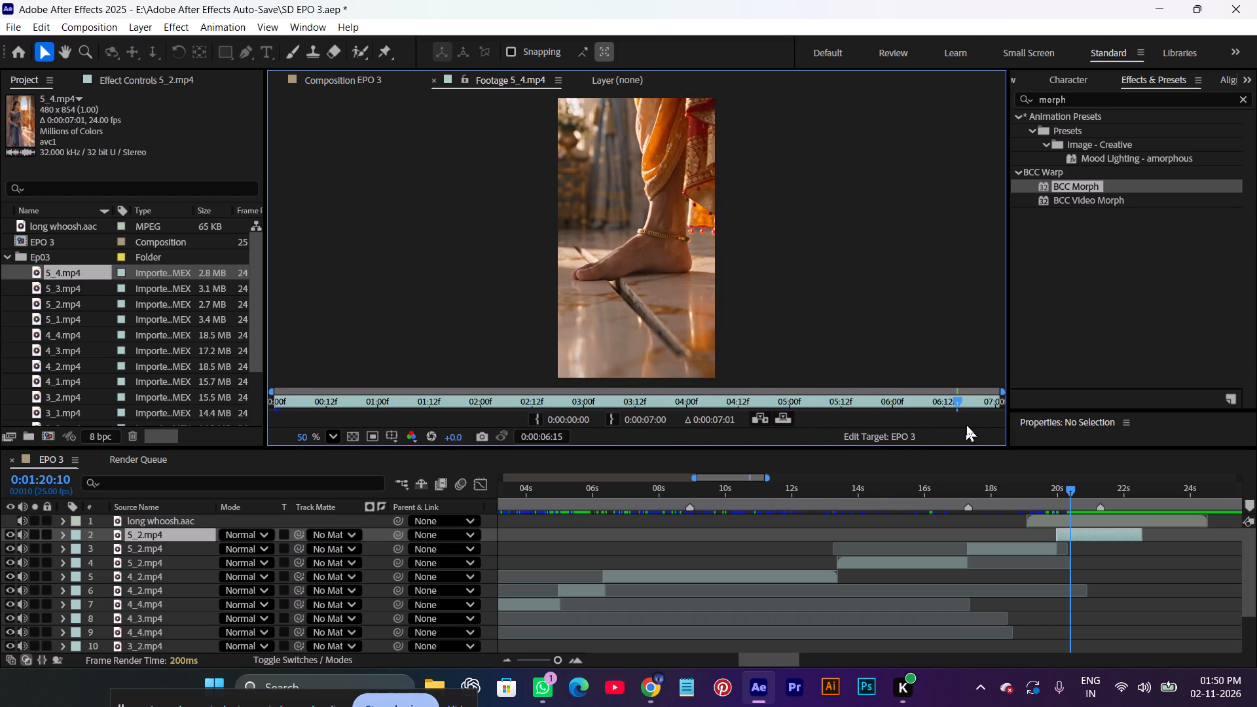
drag(966, 425, 847, 433)
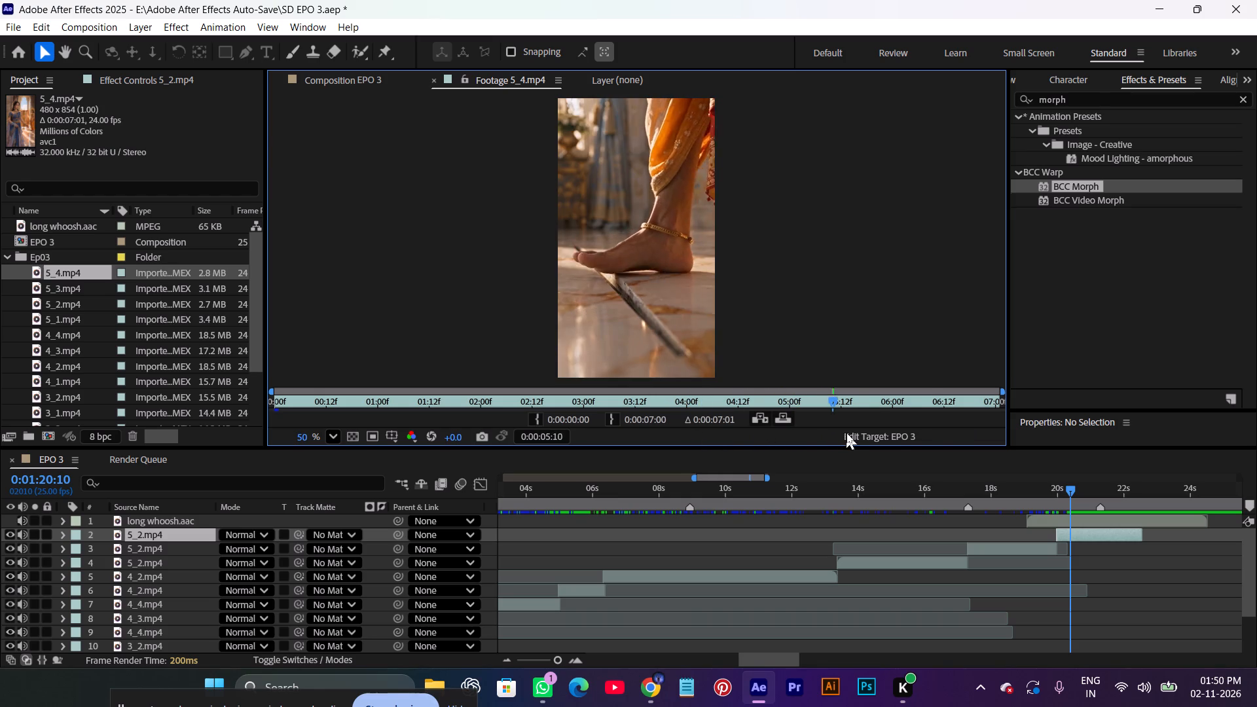
drag(847, 433, 921, 441)
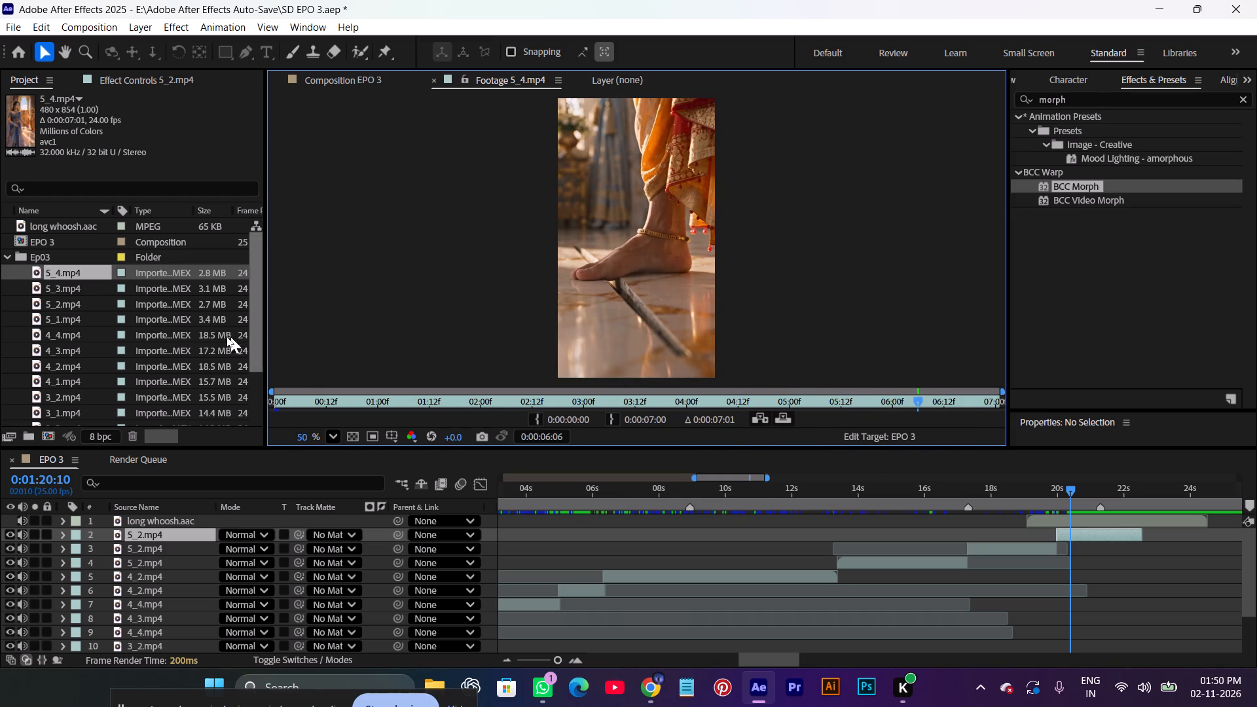
double_click(86, 306)
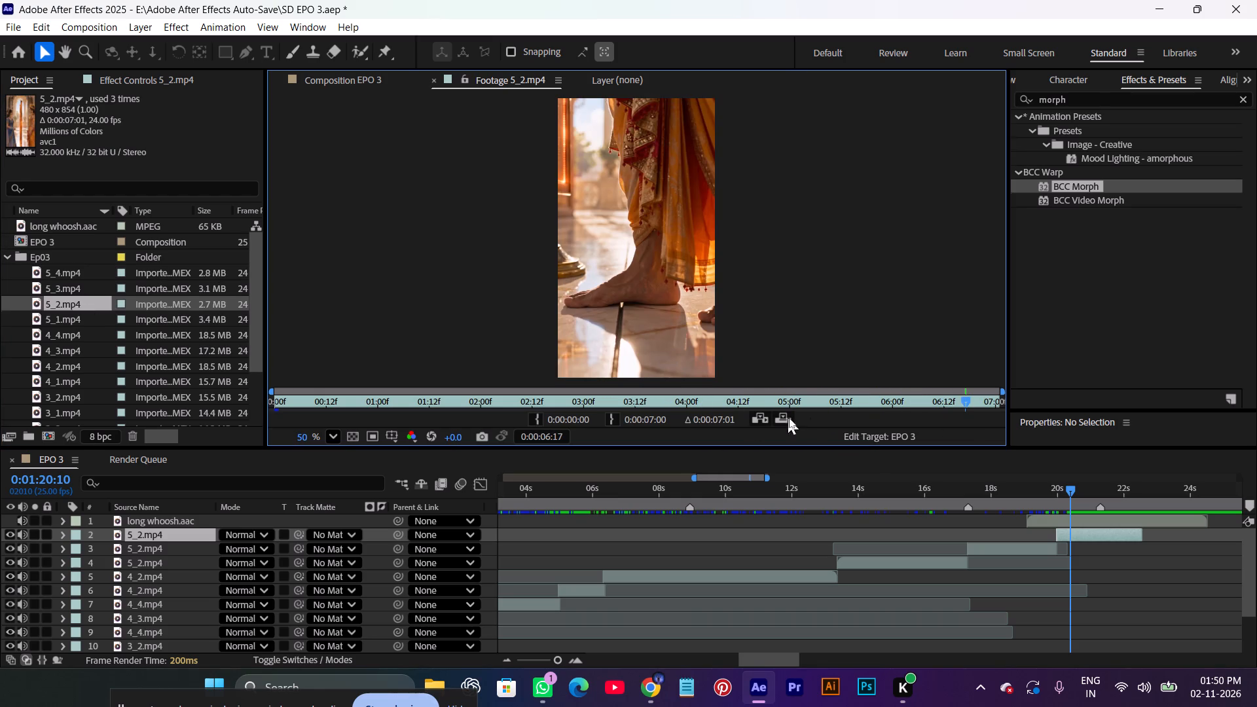
drag(834, 395, 938, 405)
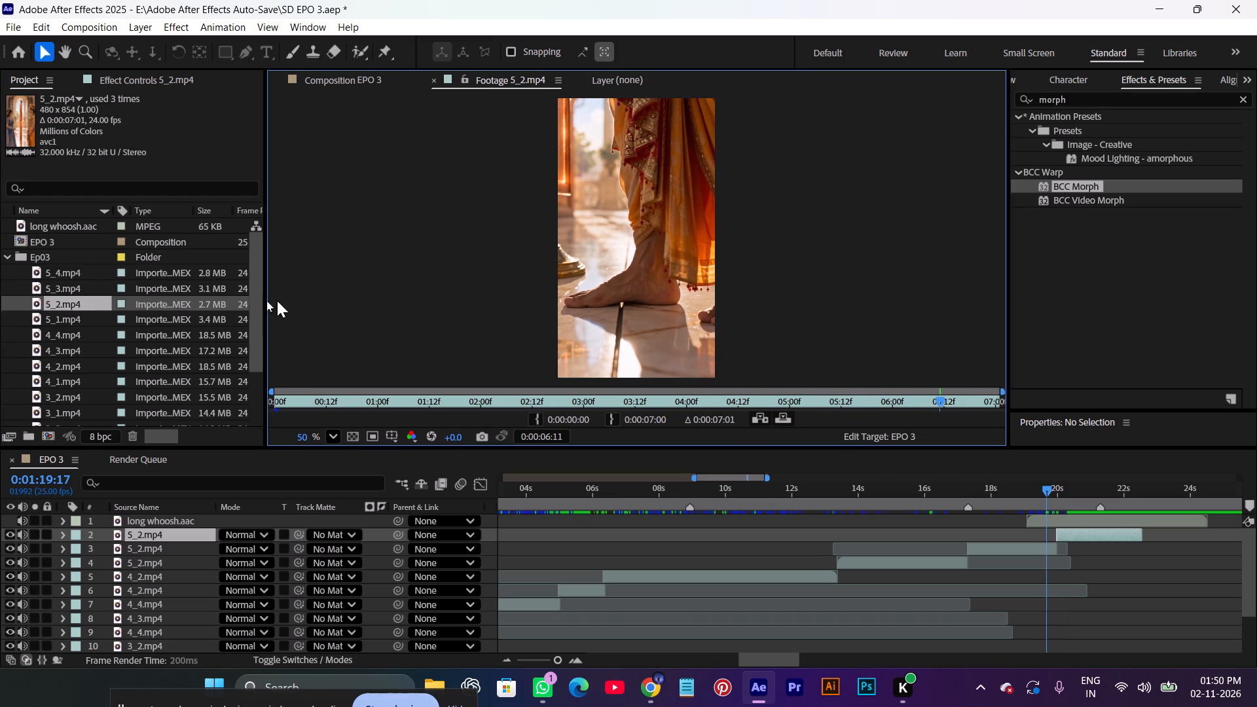
Set the in point of the 5_4.mp4 source footage to 0:00:05:12.
double_click(70, 272)
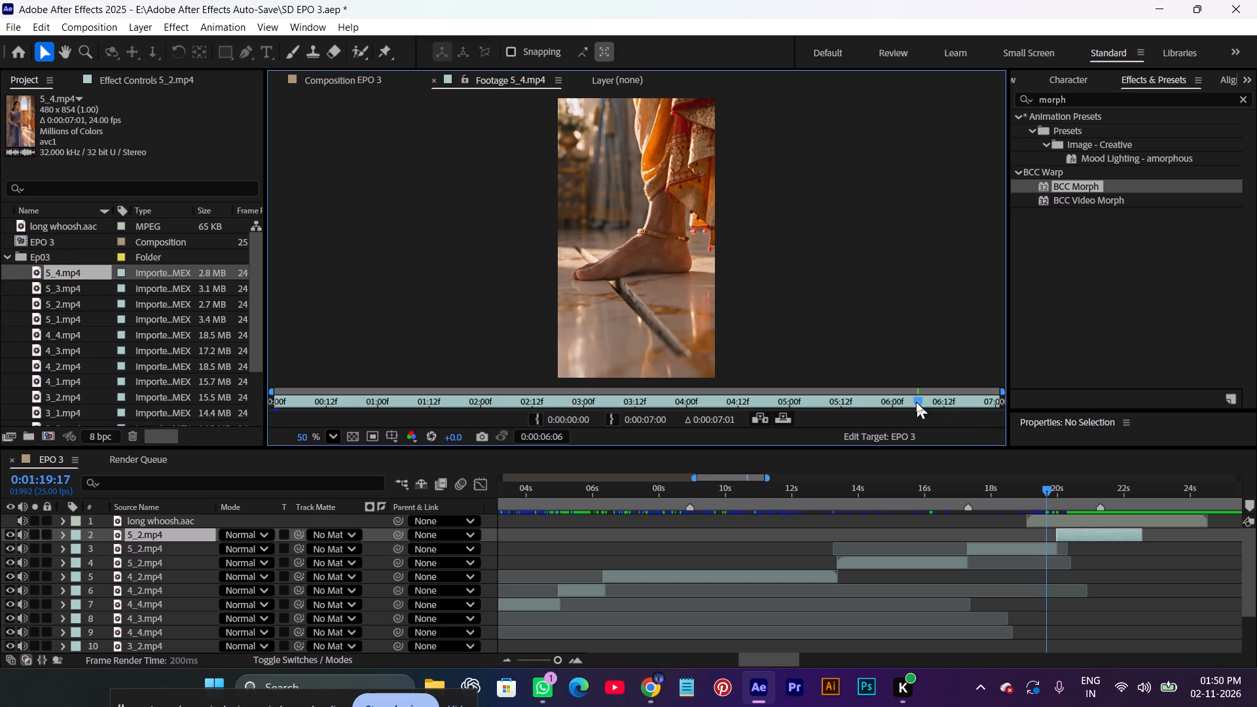
drag(916, 401, 928, 395)
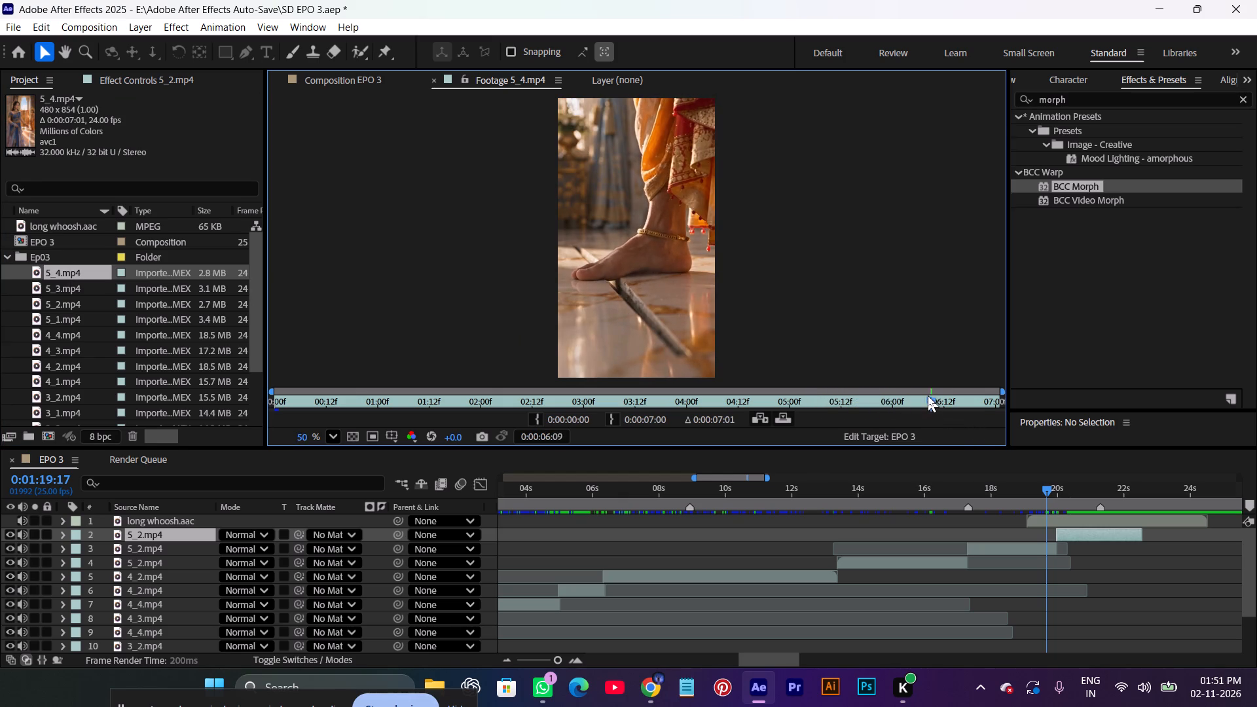
drag(928, 395, 901, 399)
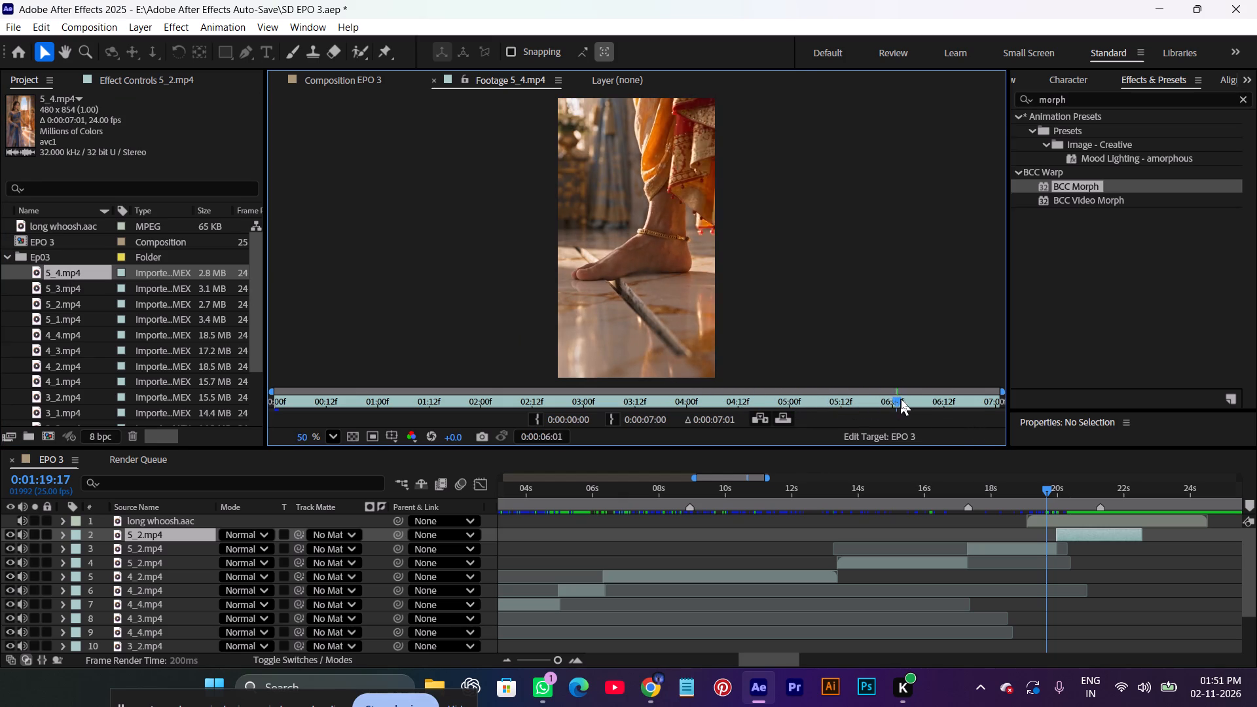
drag(901, 399, 838, 405)
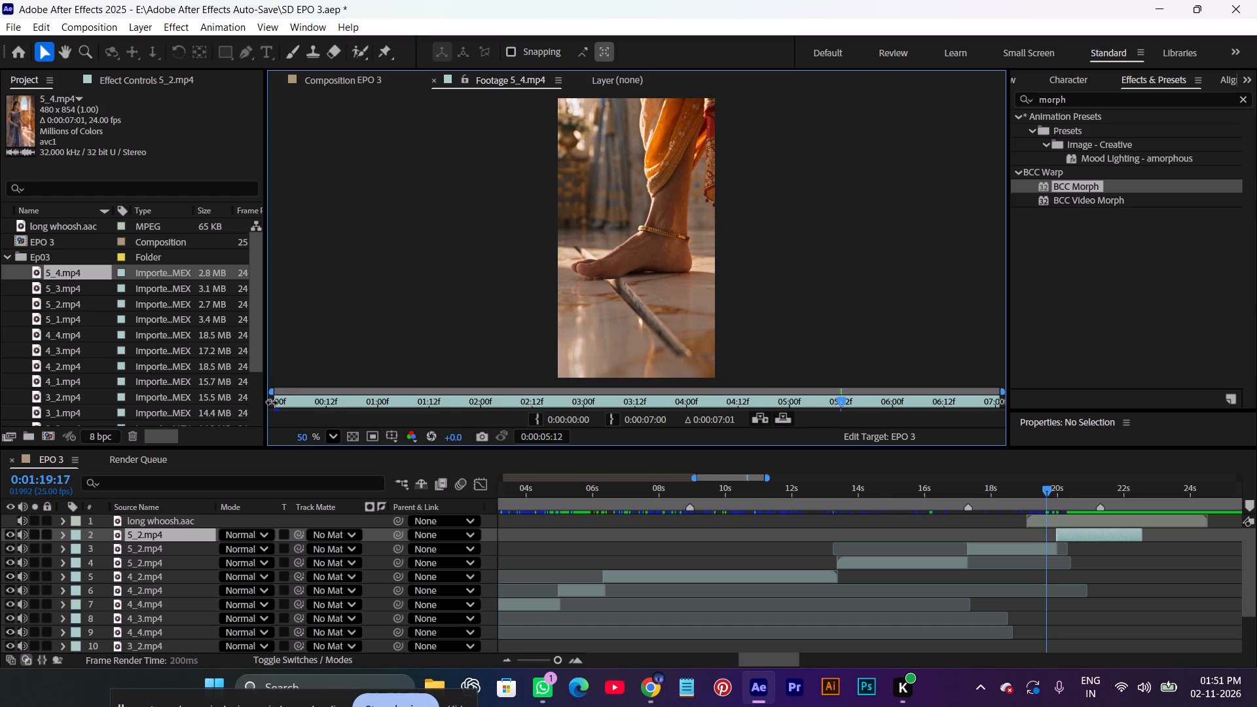
drag(272, 403, 836, 418)
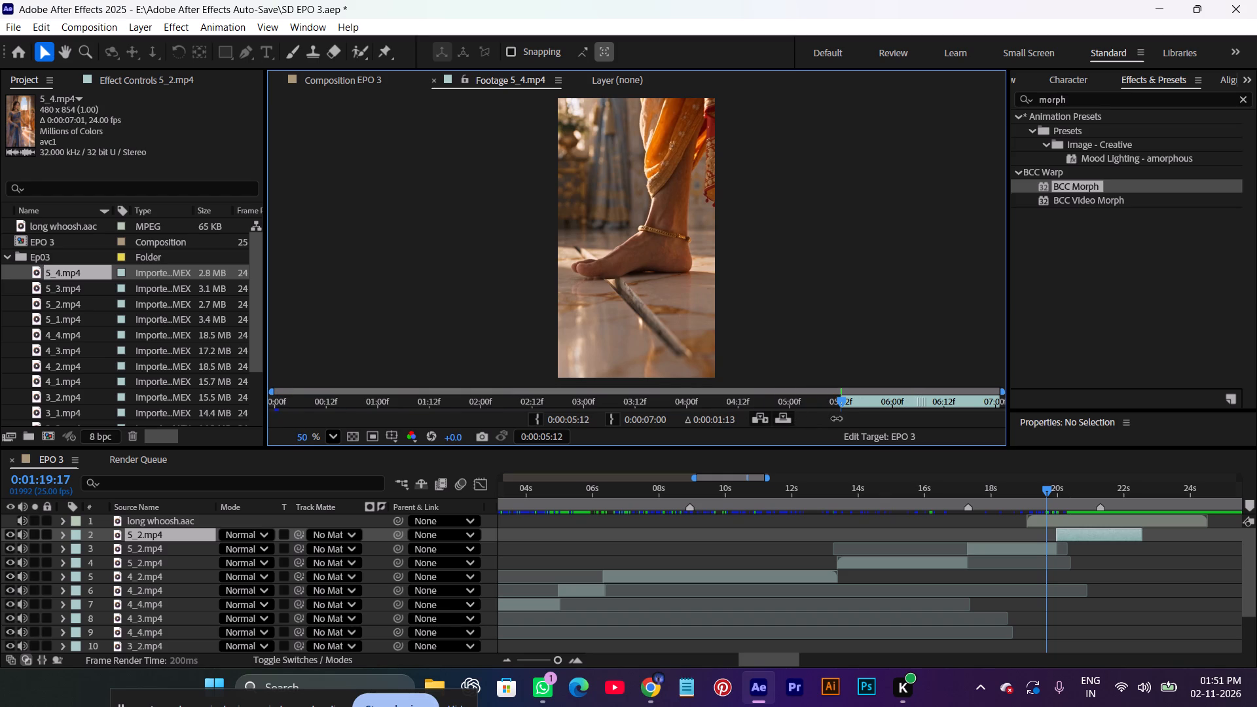
drag(836, 418, 835, 418)
Replace the 5_2.mp4 segment starting at 0:01:17:09 with the trimmed 5_4.mp4 clip and fit the clip to the composition size.
drag(76, 272, 1091, 545)
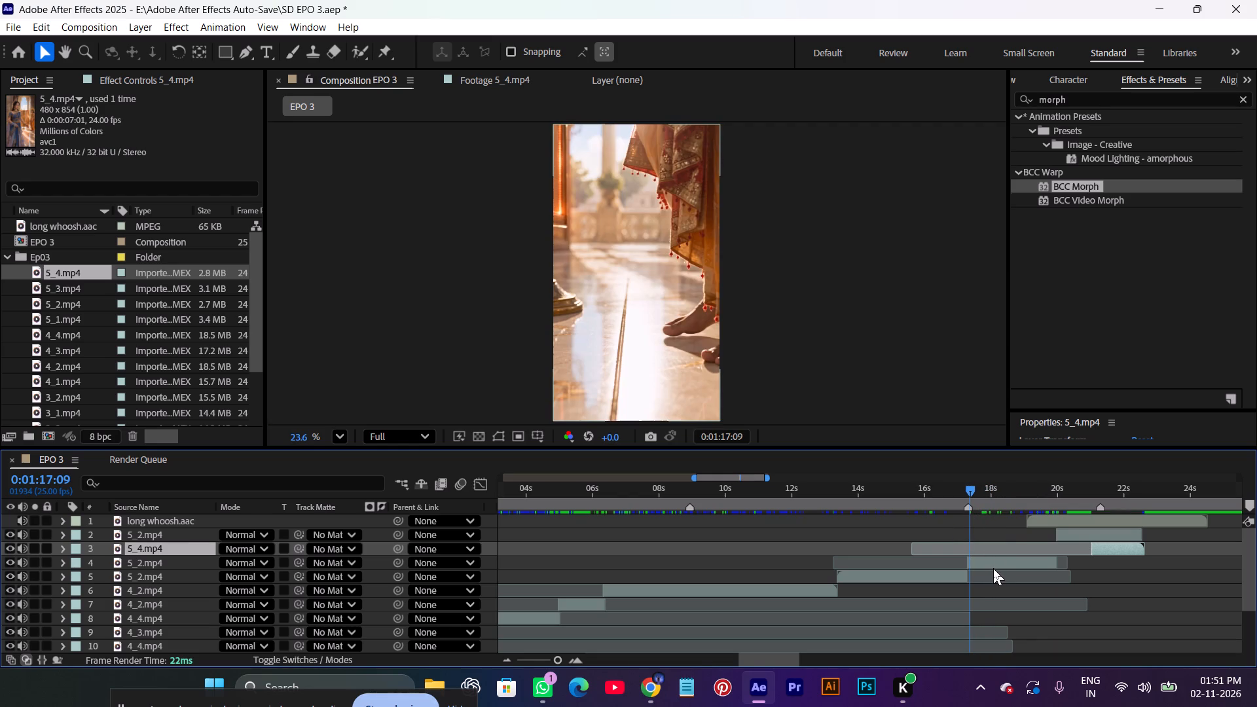
click(991, 564)
key(Delete)
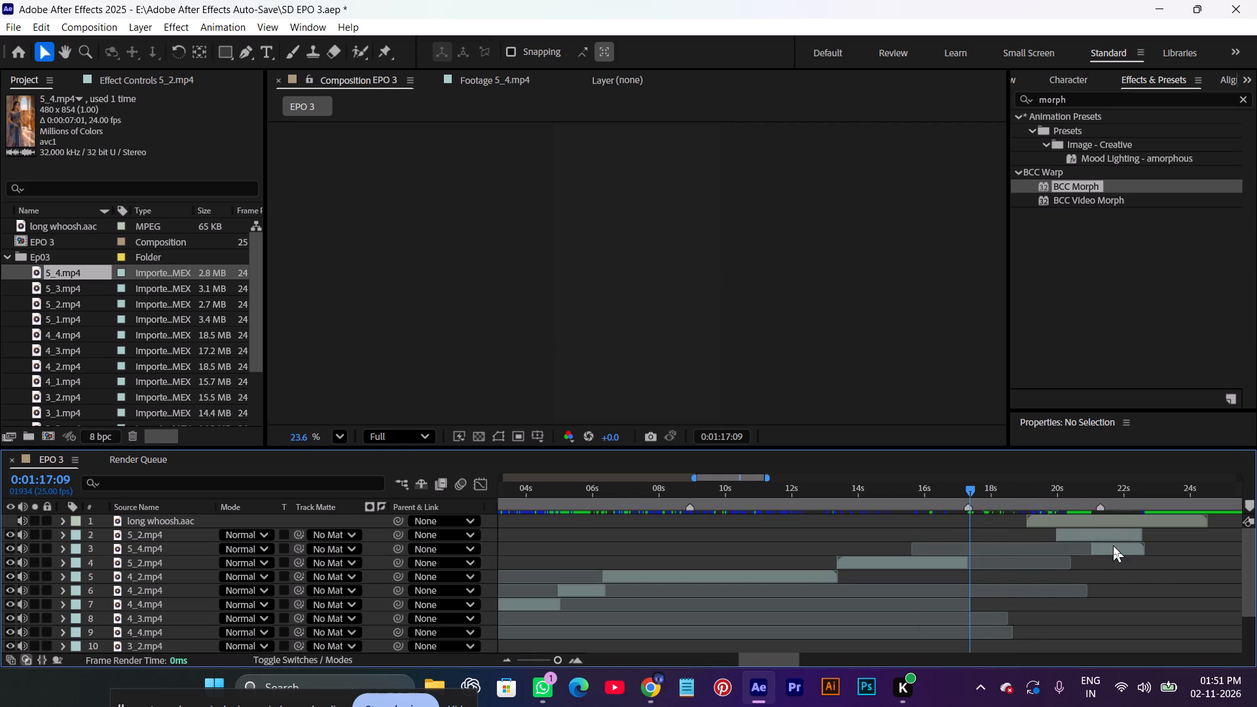
drag(1113, 545, 990, 606)
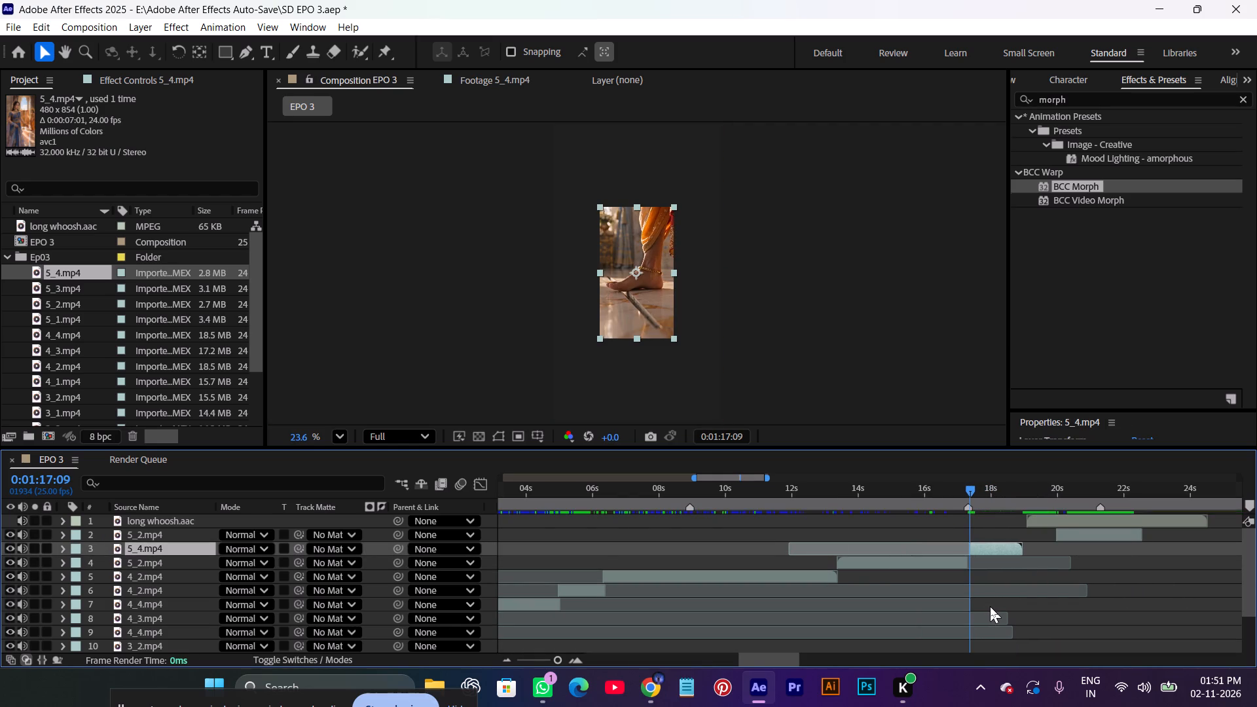
key(ctrl+alt+f)
Shift the 5_4.mp4 layer slightly earlier so it starts at about 0:01:17:05 and overlaps the preceding 5_2.mp4 segment.
drag(960, 492, 979, 494)
drag(983, 543, 981, 543)
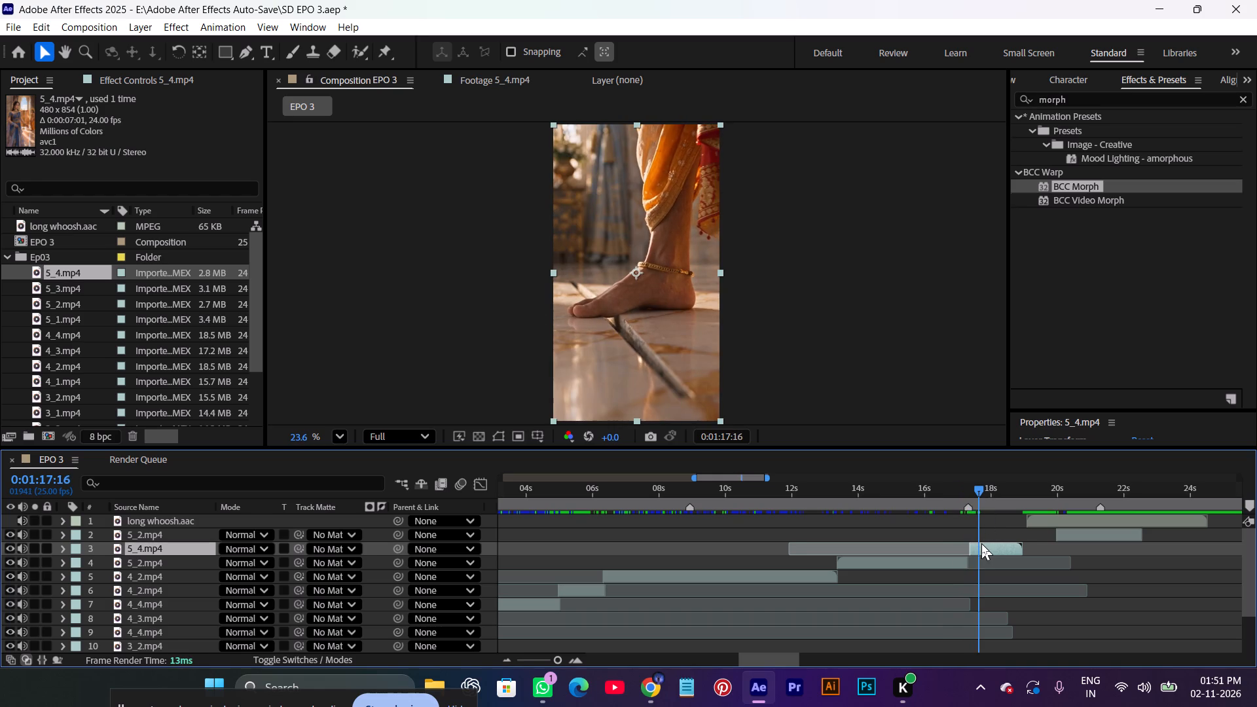
drag(981, 543, 977, 545)
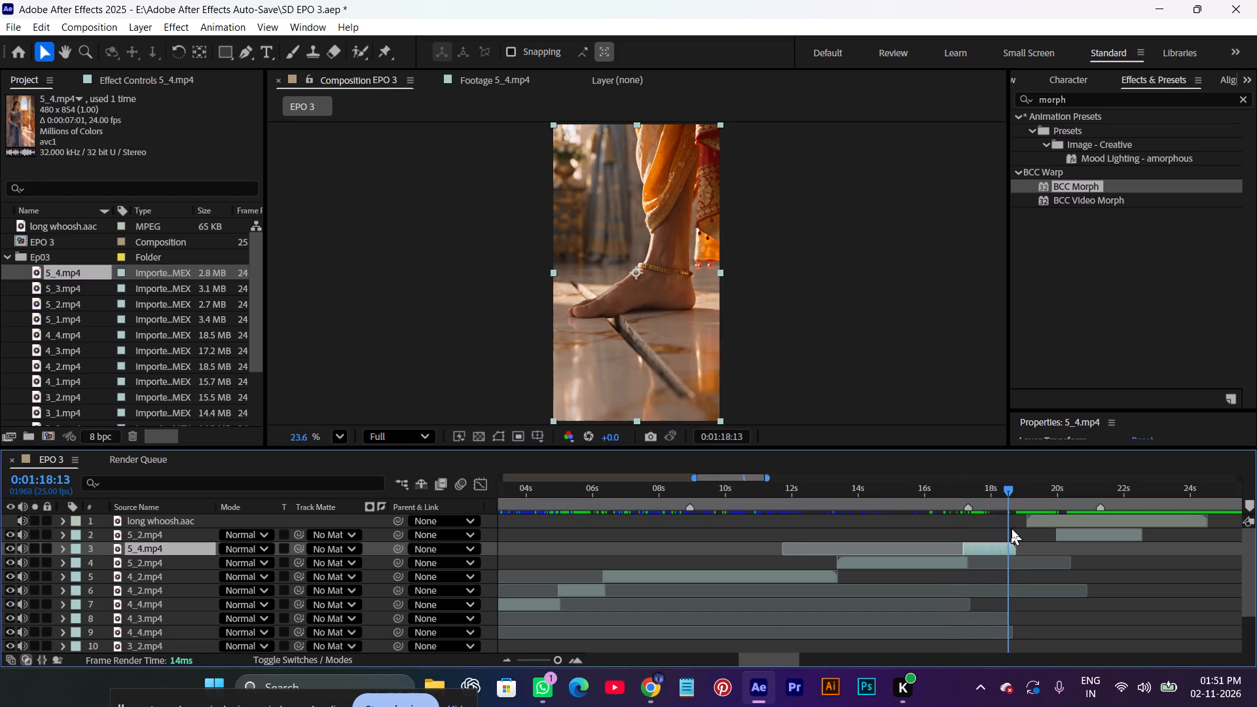
Delete the 5_2.mp4 segment that starts at about 0:01:20.
click(1091, 538)
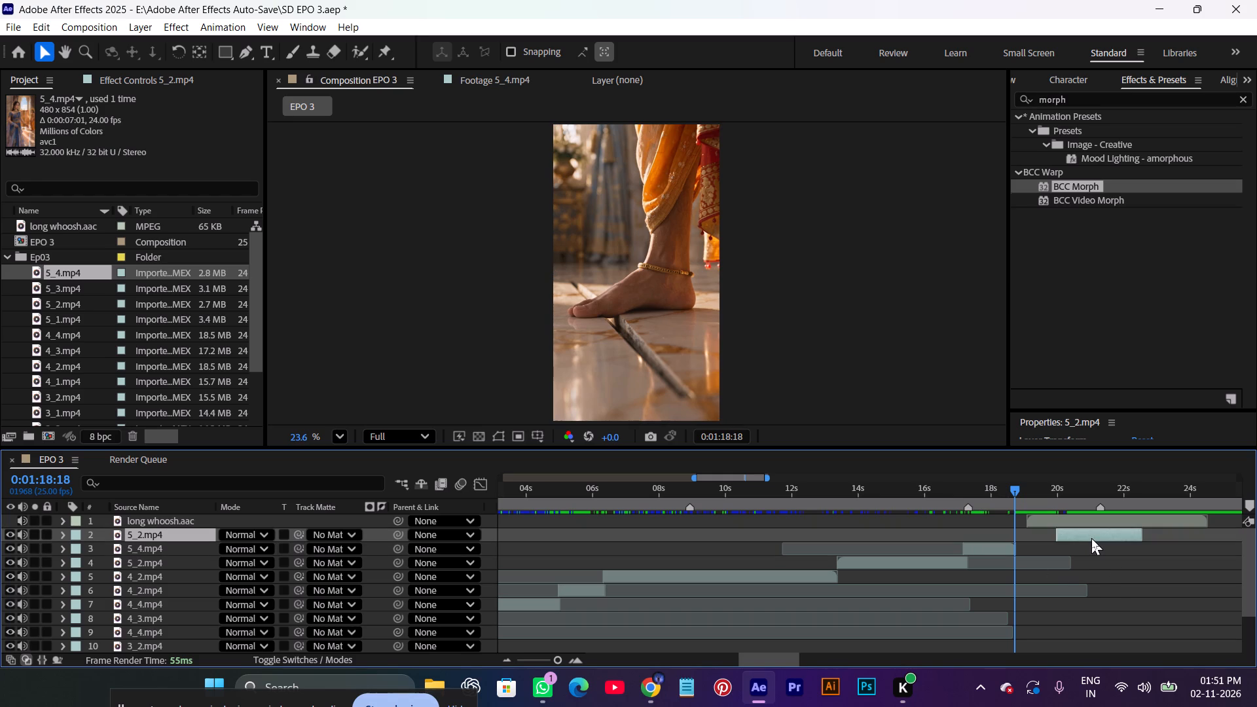
key(Delete)
Duplicate the 5_4.mp4 layer and trim the copy's in point to the current time, 0:01:18:18.
click(1003, 539)
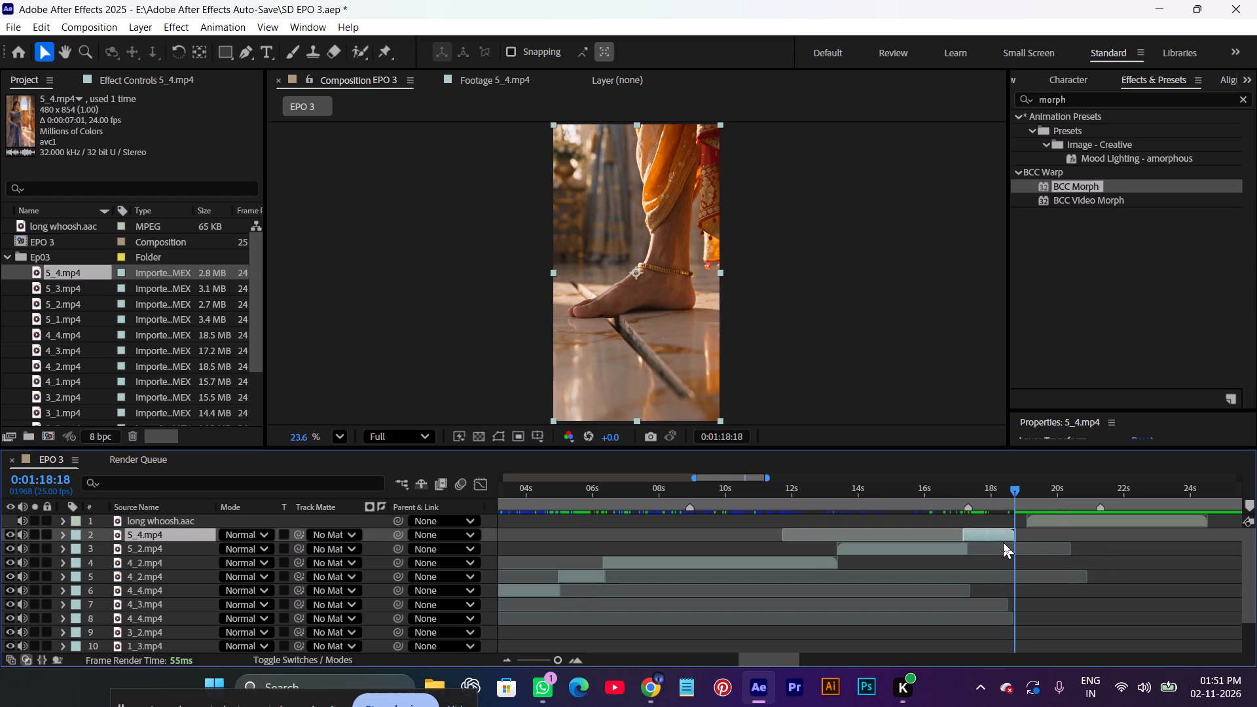
key(ctrl+d)
key(alt+bracketleft)
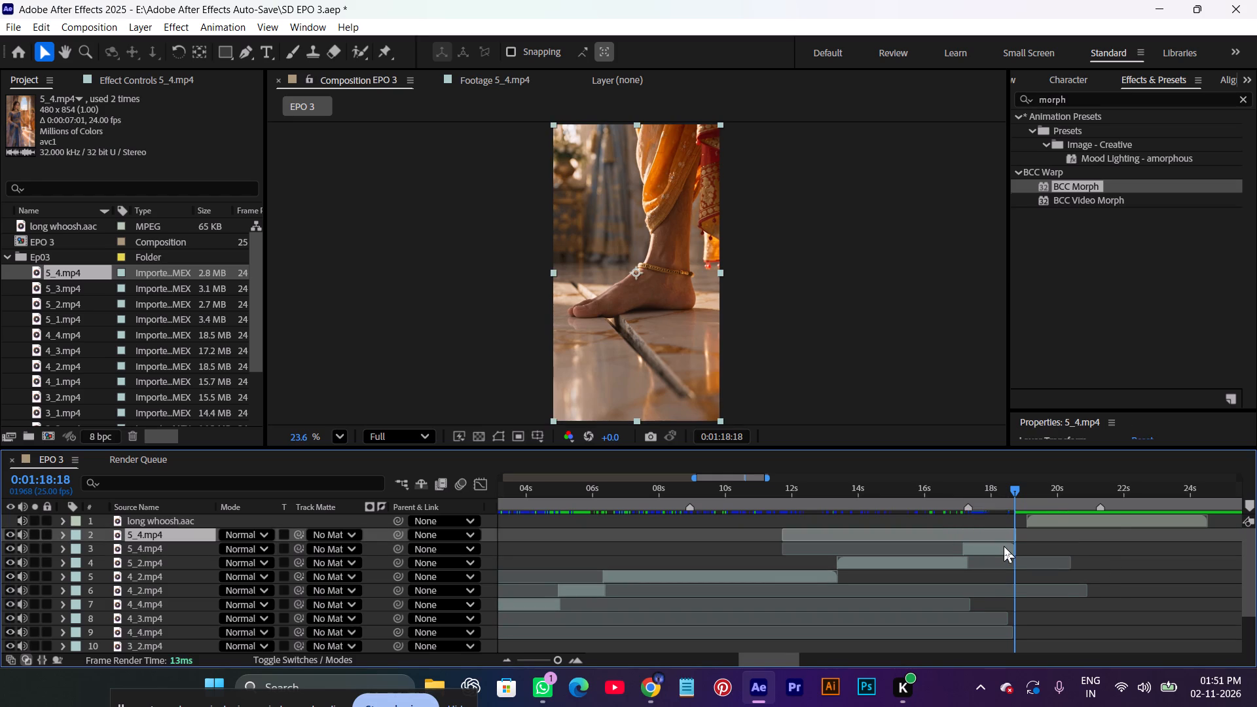
Freeze the duplicated 5_4.mp4 layer on its frame at 0:01:18:18 and extend its end to about 0:01:21:04.
alt+scroll(995, 539, up, 2)
right_click(1076, 530)
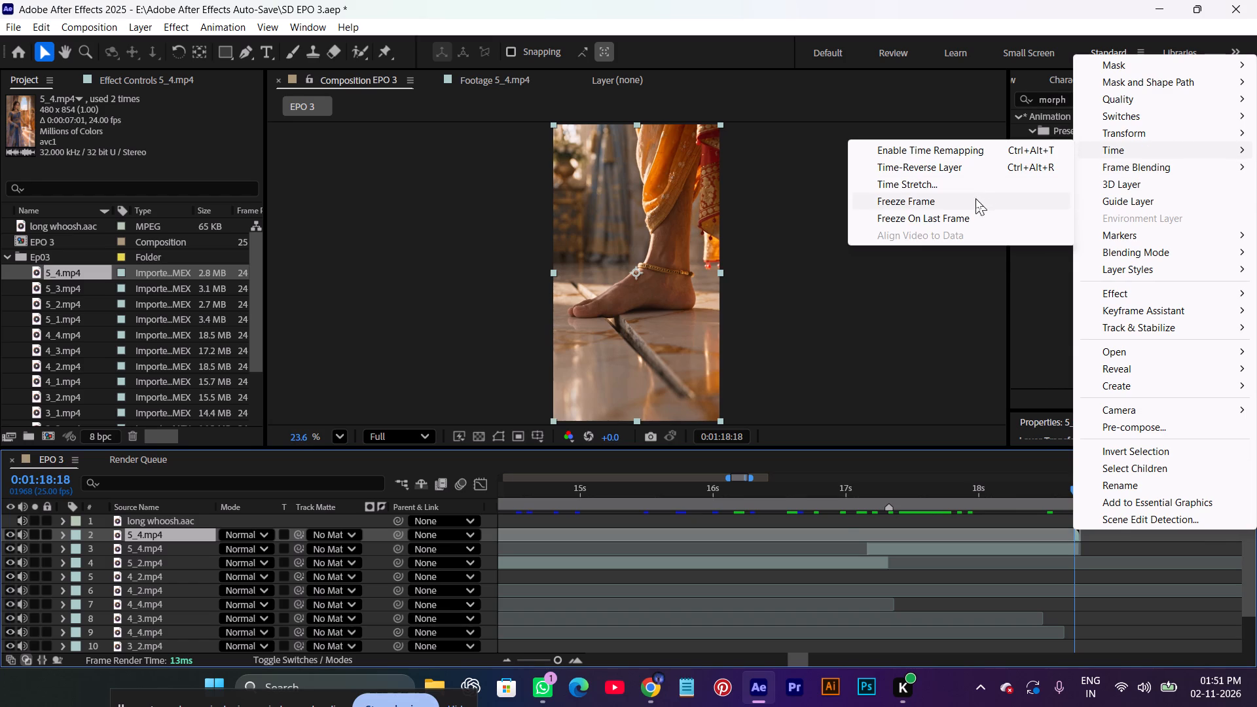
click(974, 200)
key(space)
key(space)
key(space)
key(space)
key(space)
key(space)
drag(1112, 581, 900, 610)
drag(866, 537, 1184, 568)
Shift the long whoosh.aac layer earlier so it starts at about 0:01:17:02.
drag(1055, 522, 1052, 522)
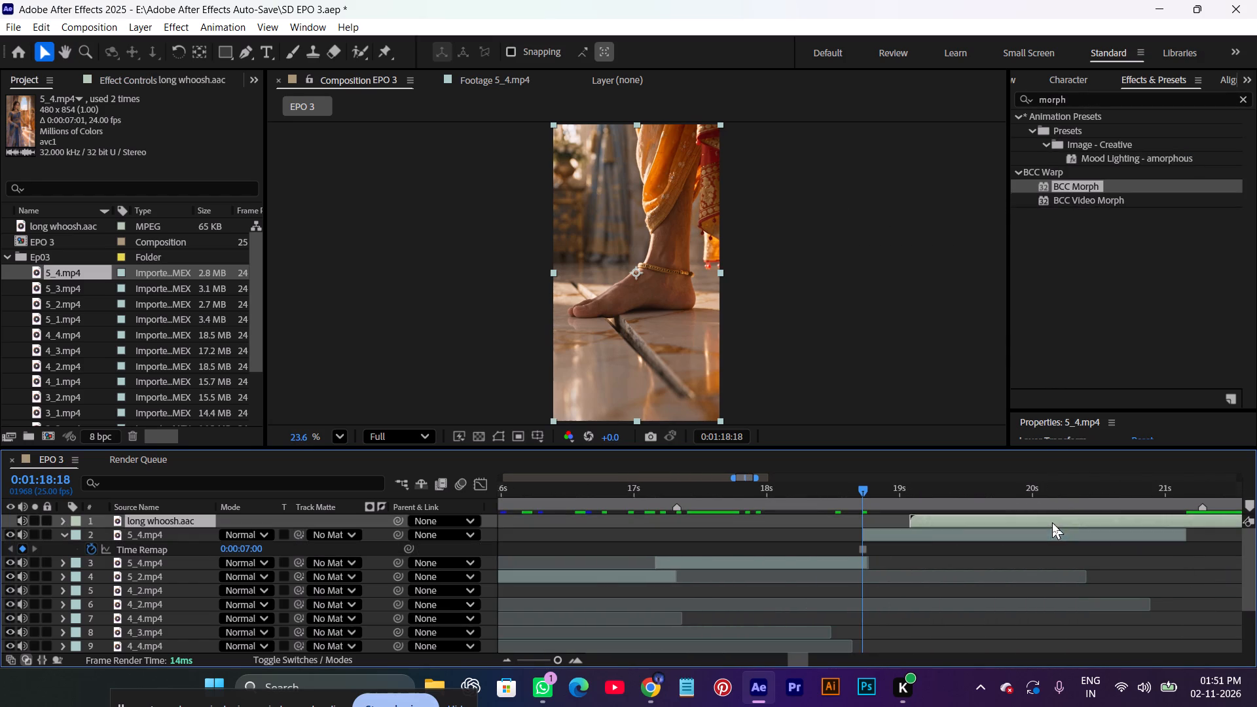
drag(1052, 522, 792, 526)
Apply the recent animation preset ewxposed drama to the frozen 5_4.mp4 layer at 0:01:18:18.
click(886, 532)
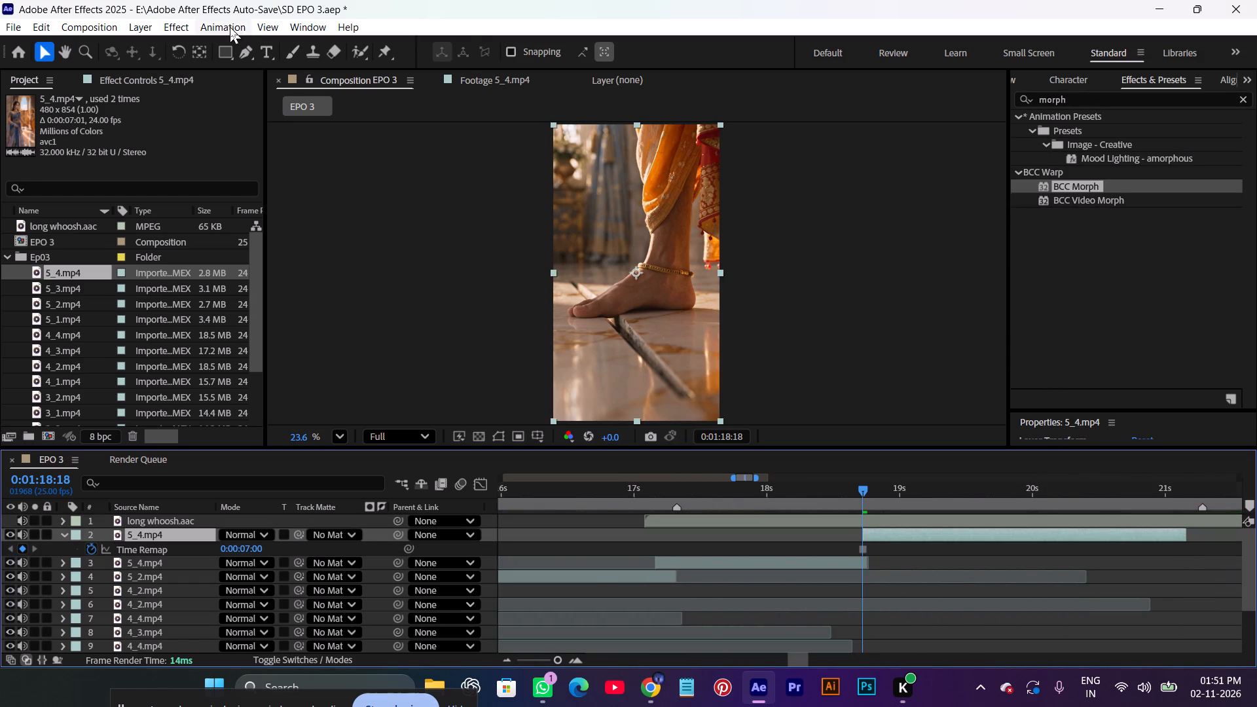
click(230, 27)
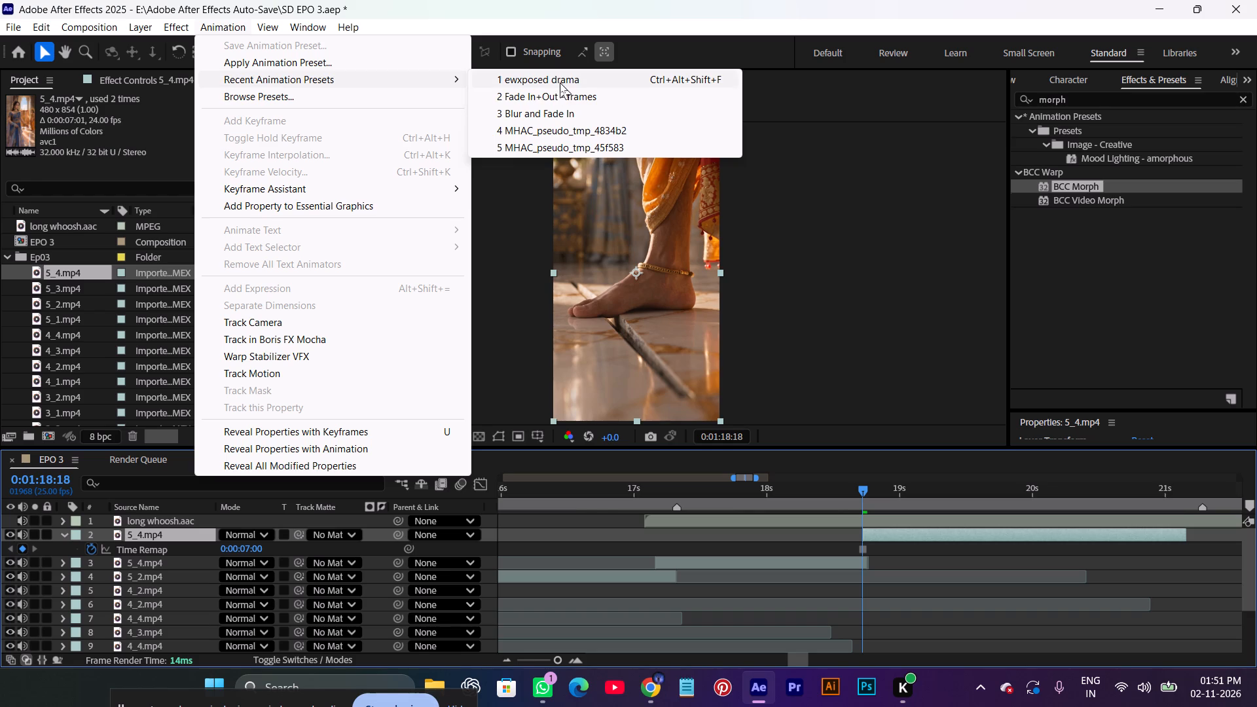
click(560, 82)
Play back the sequence from about 0:01:17 to check the freeze frame, exposure flash and whoosh timing.
drag(858, 494, 613, 542)
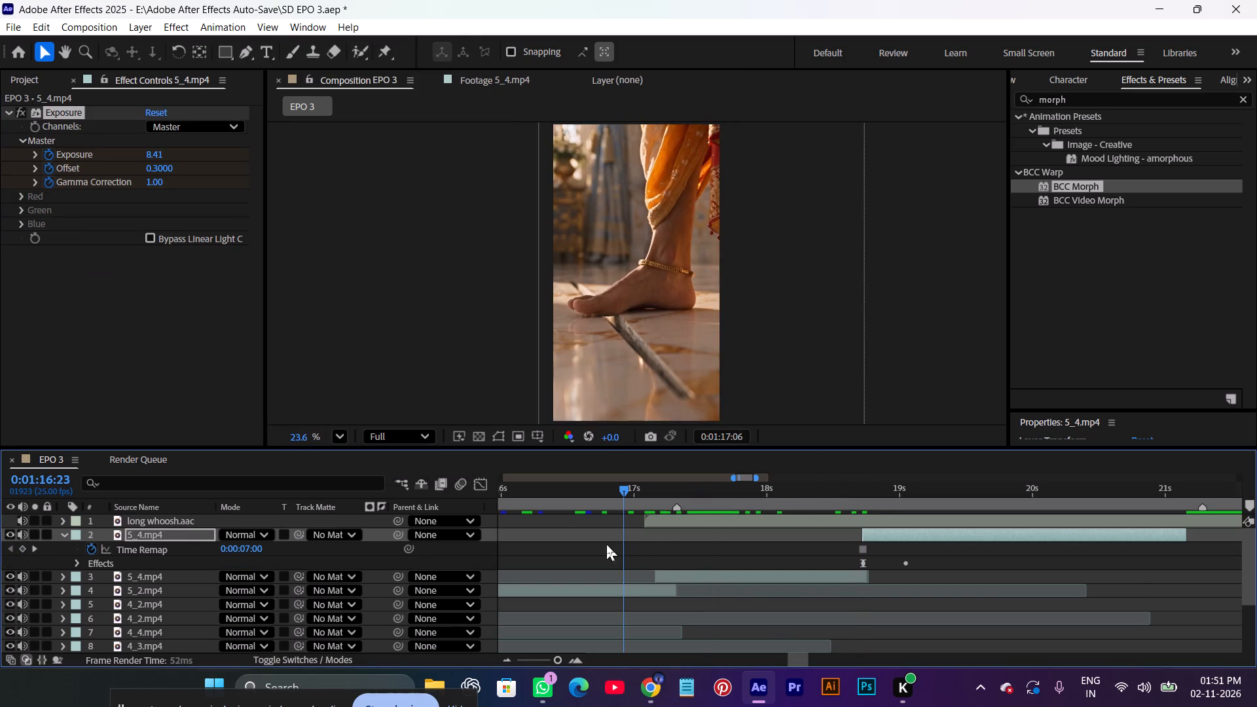
key(space)
alt+scroll(659, 552, down, 2)
key(space)
key(space)
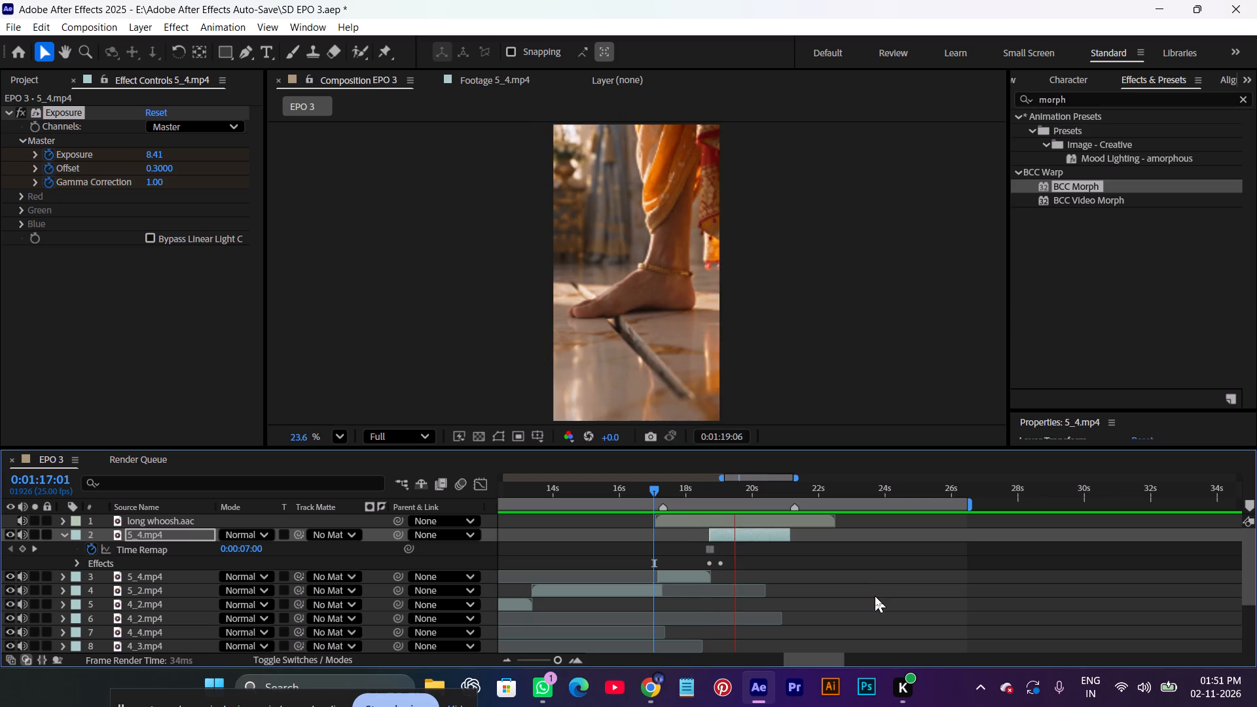
key(space)
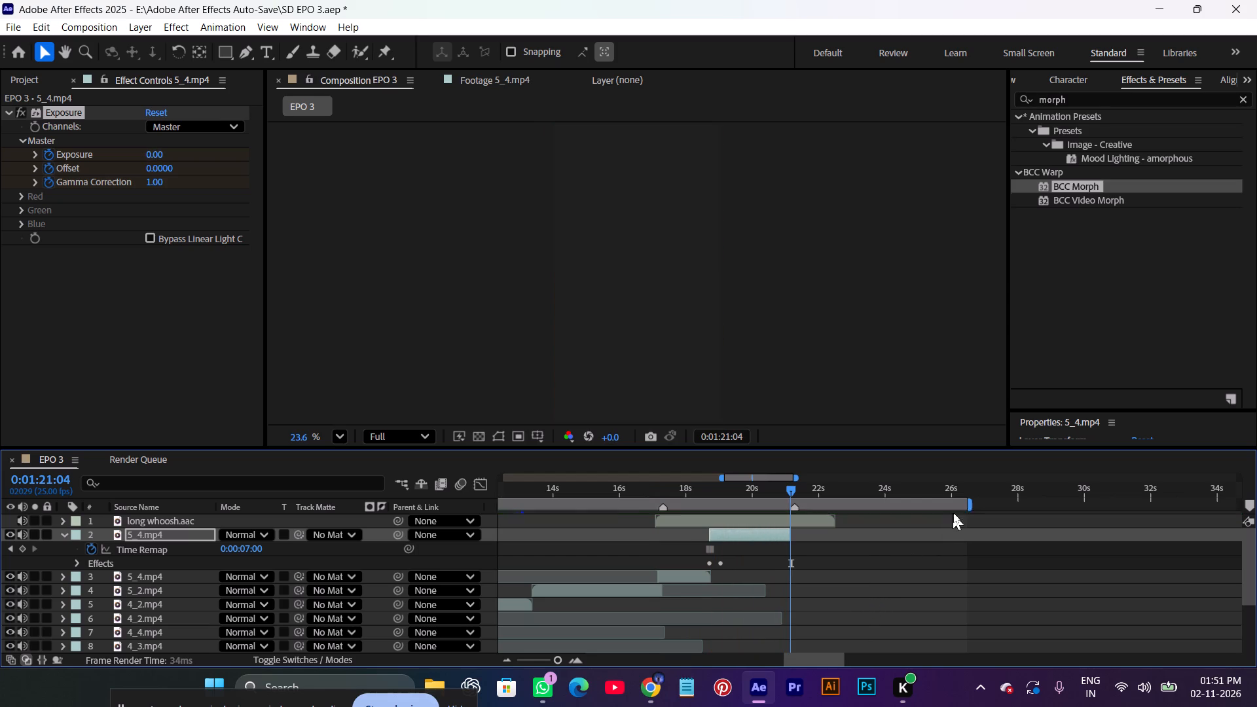
Shorten the work area so it ends at about 0:01:21, near the end of the frozen 5_4.mp4 layer.
drag(970, 508, 802, 550)
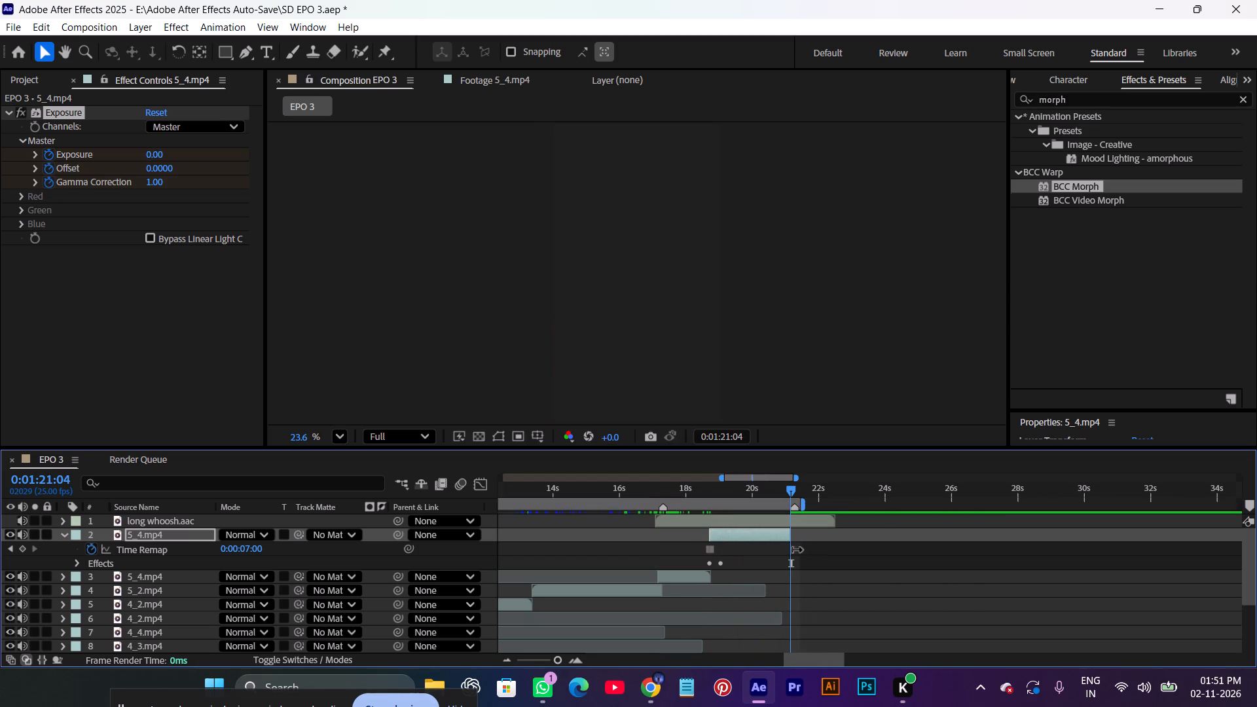
drag(802, 550, 788, 554)
Scrub back through the EPO 3 composition to 0:00:00:00 and play it from the start for review.
key(space)
key(space)
key(space)
key(space)
drag(816, 571, 1099, 545)
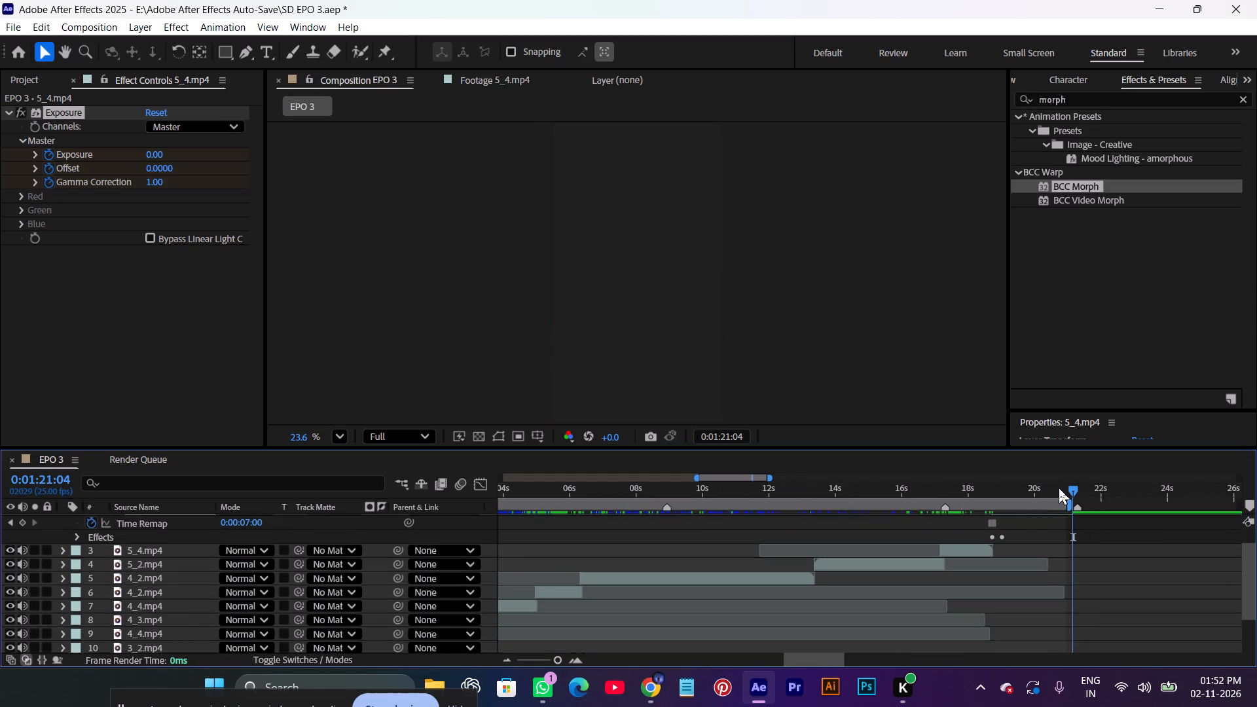
drag(1059, 488, 824, 549)
scroll(649, 581, up, 2)
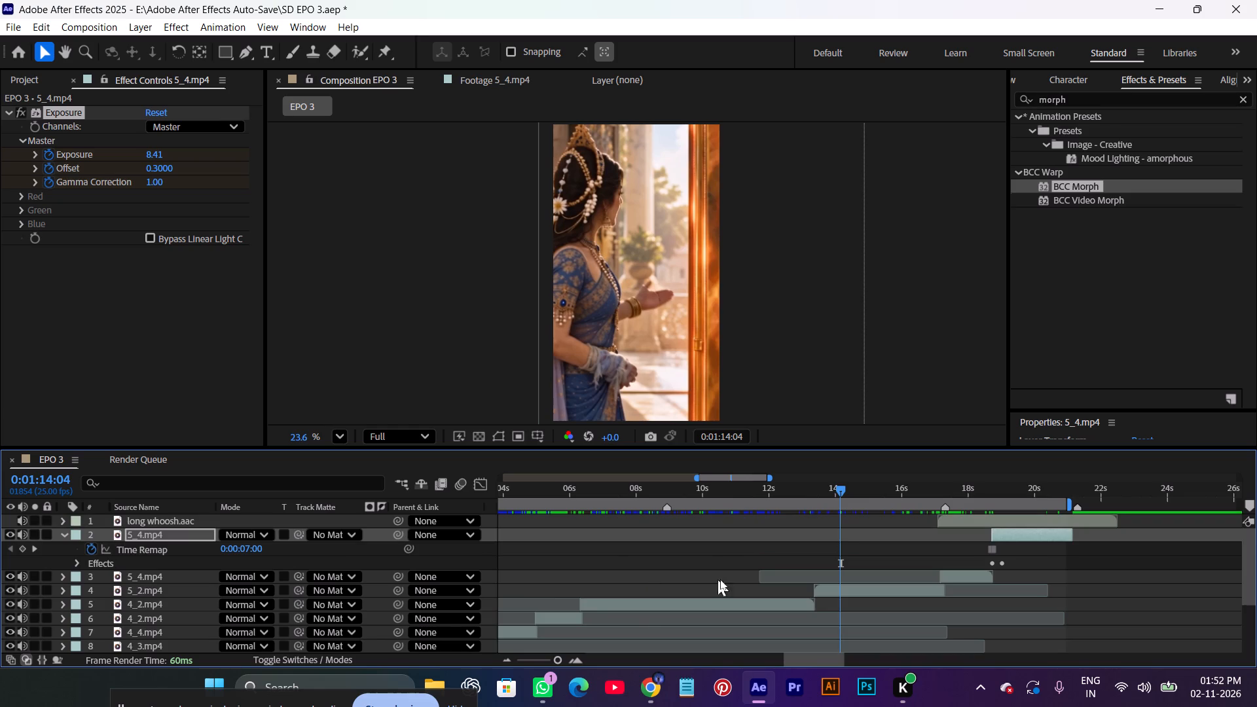
scroll(739, 578, down, 3)
drag(833, 492, 386, 557)
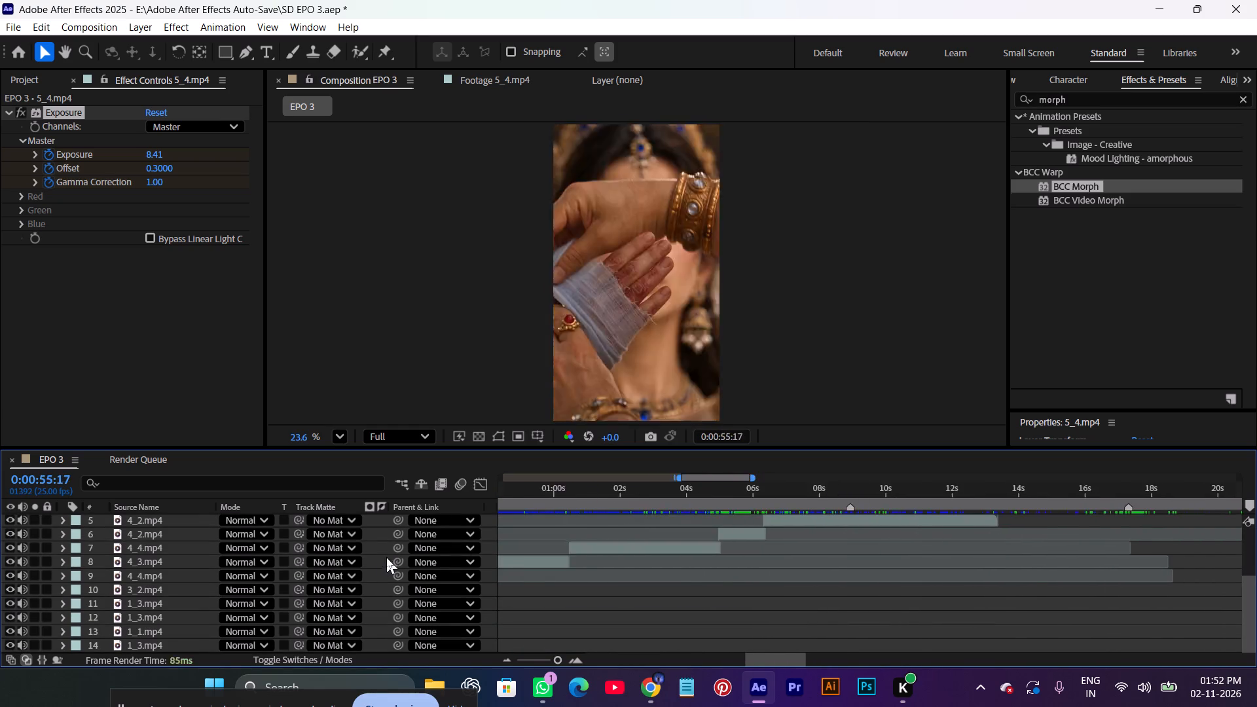
drag(386, 557, 372, 562)
drag(506, 494, 478, 500)
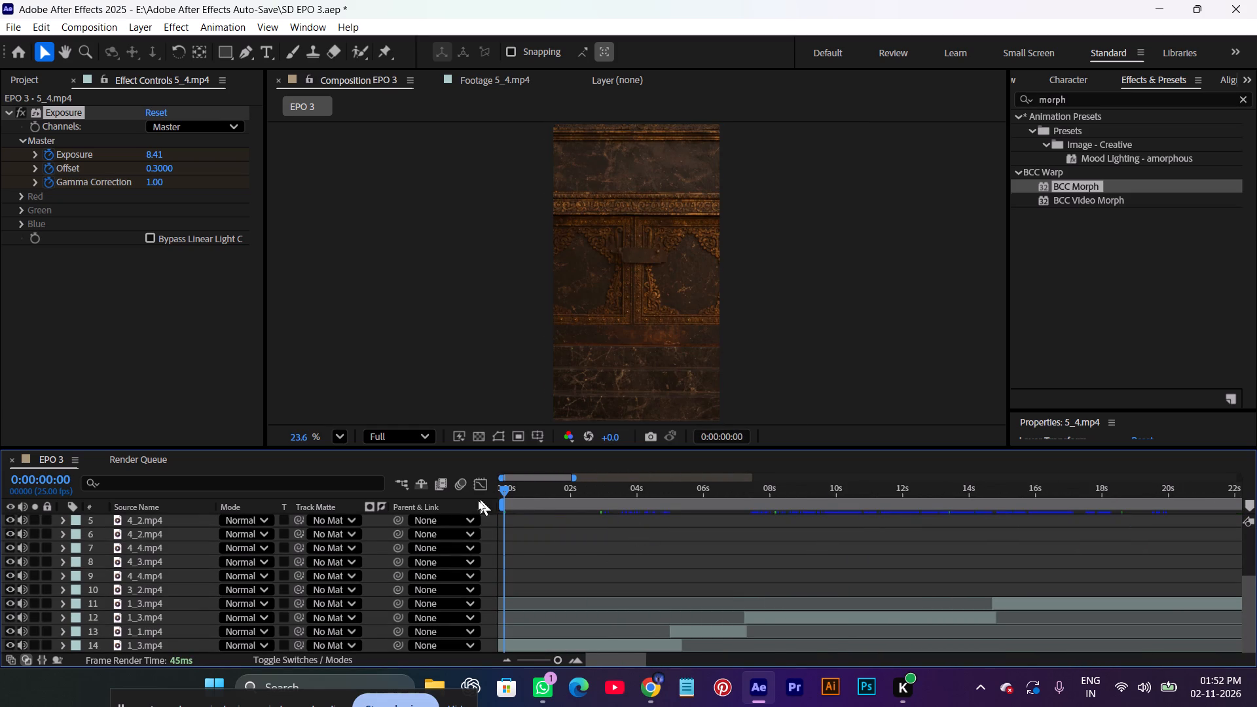
drag(478, 500, 456, 507)
click(614, 554)
key(space)
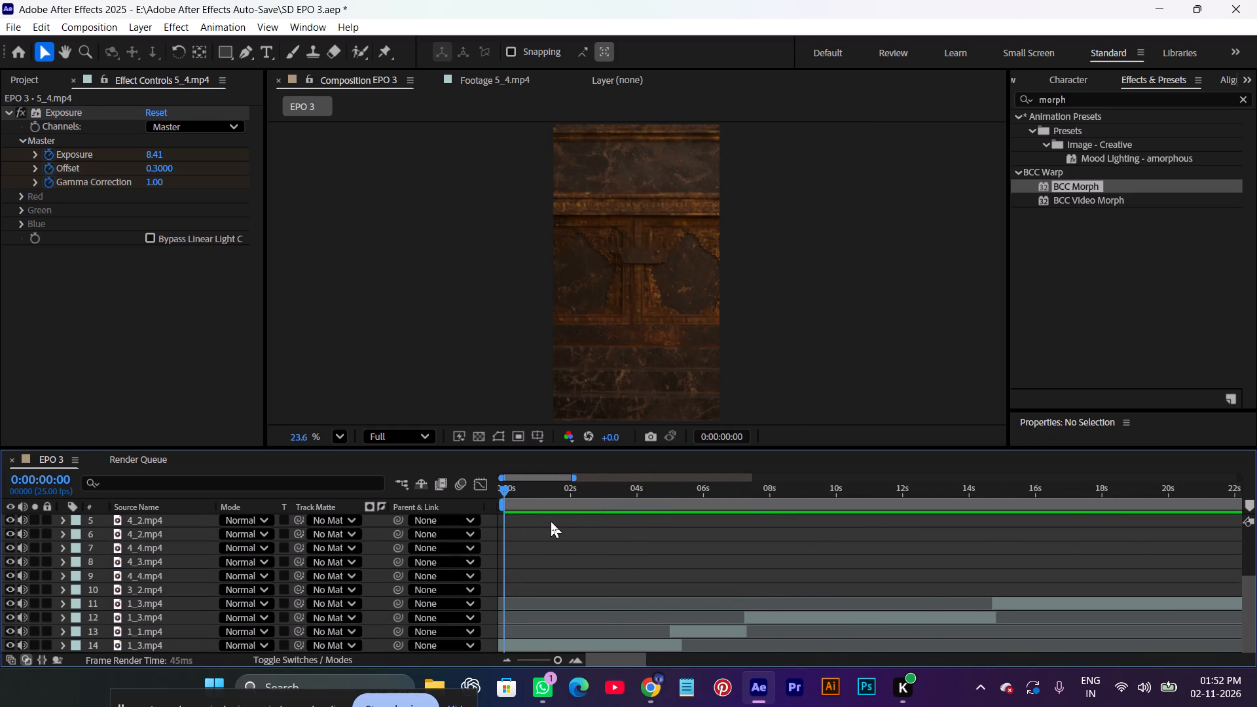